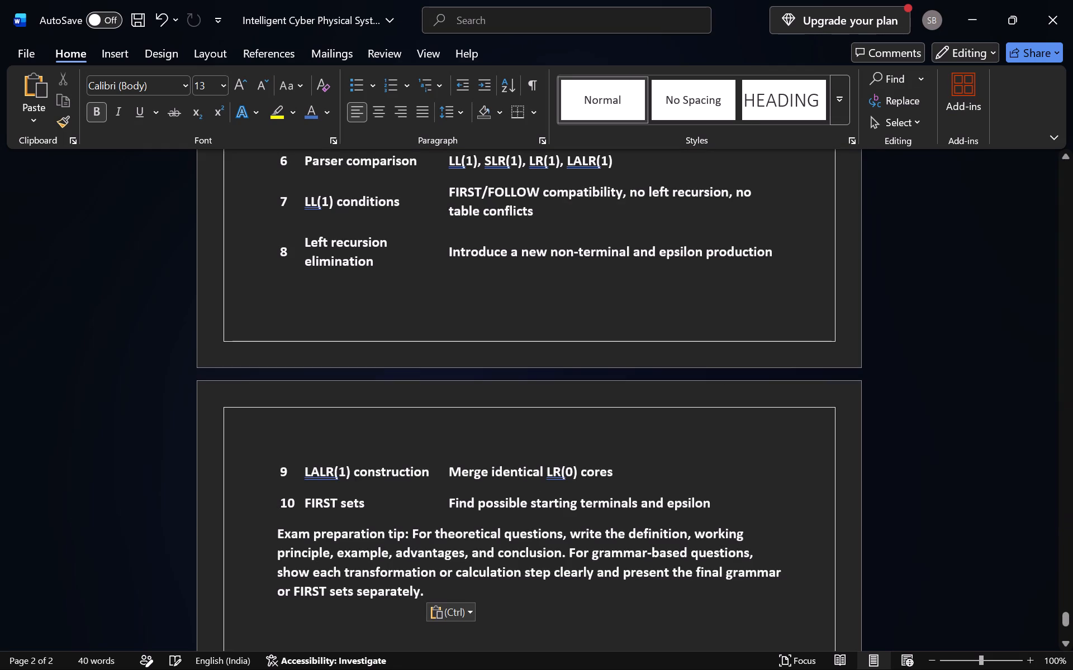
pyautogui.hotkey('ctrl', 'z')
pyautogui.click(93, 115)
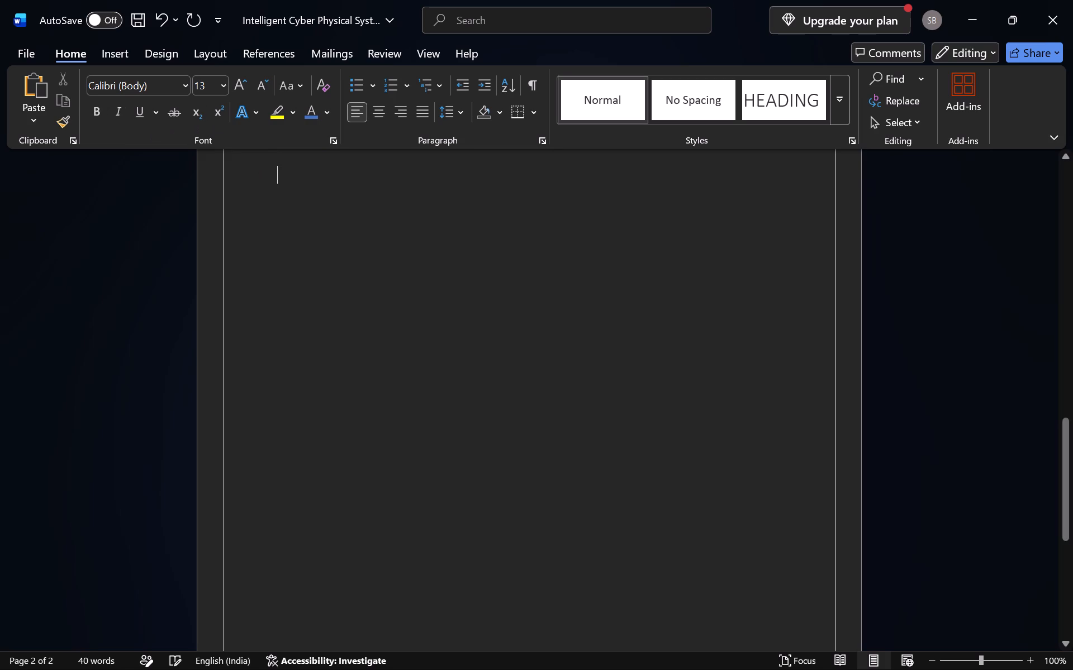
pyautogui.click(298, 191)
pyautogui.hotkey('ctrl', 'v')
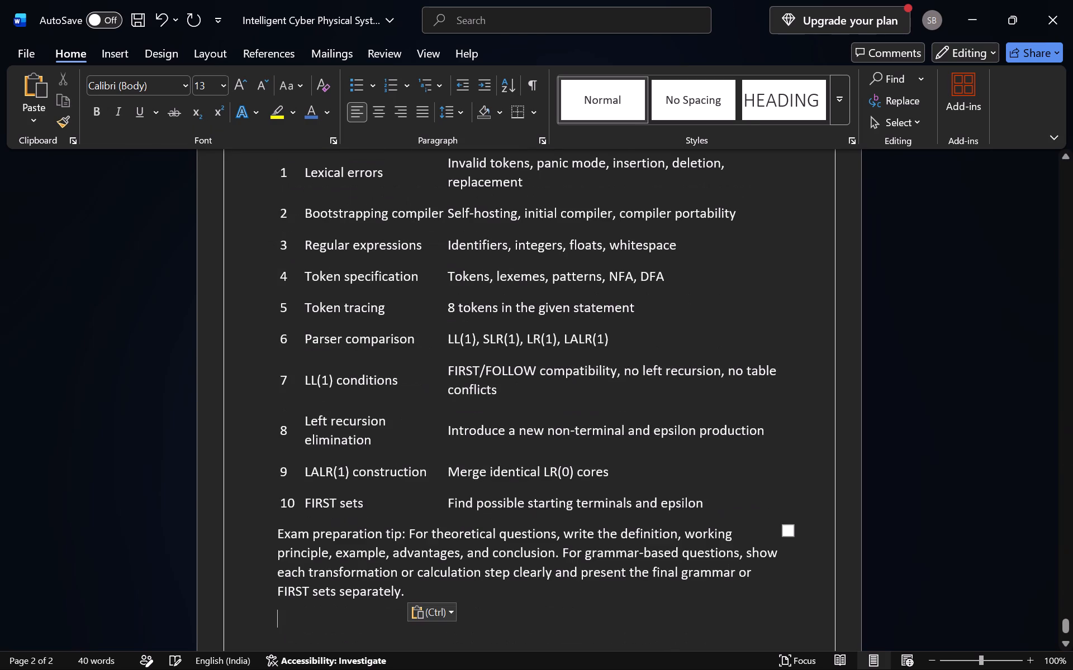
# Apply all borders to the Quick Revision – Compiler Design table.
pyautogui.scroll(4, 445, 456)
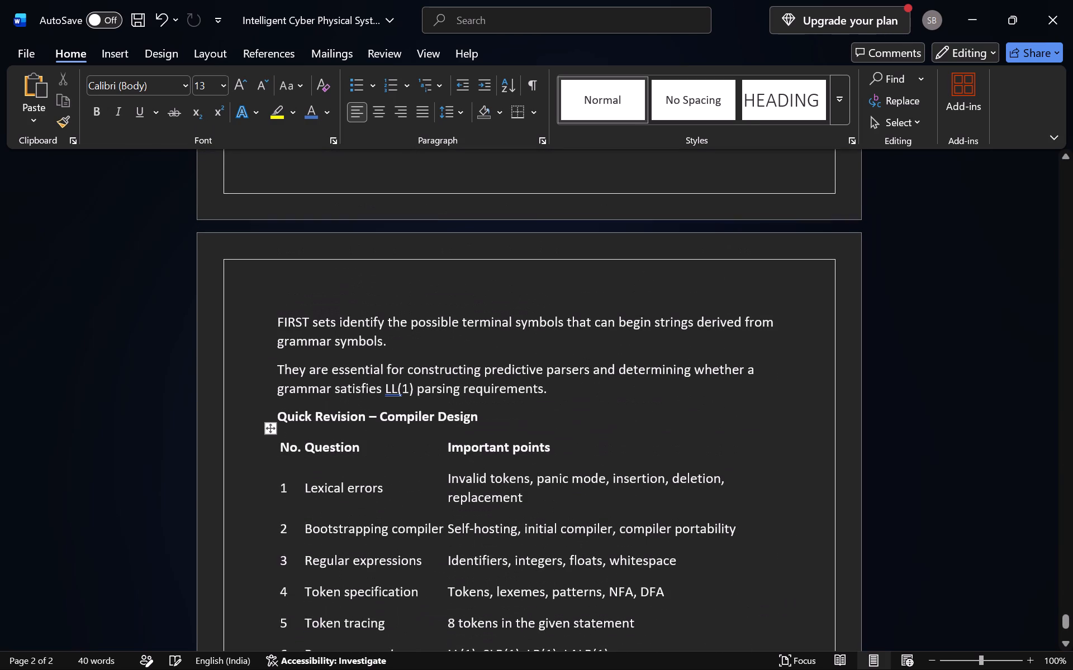
pyautogui.click(273, 431)
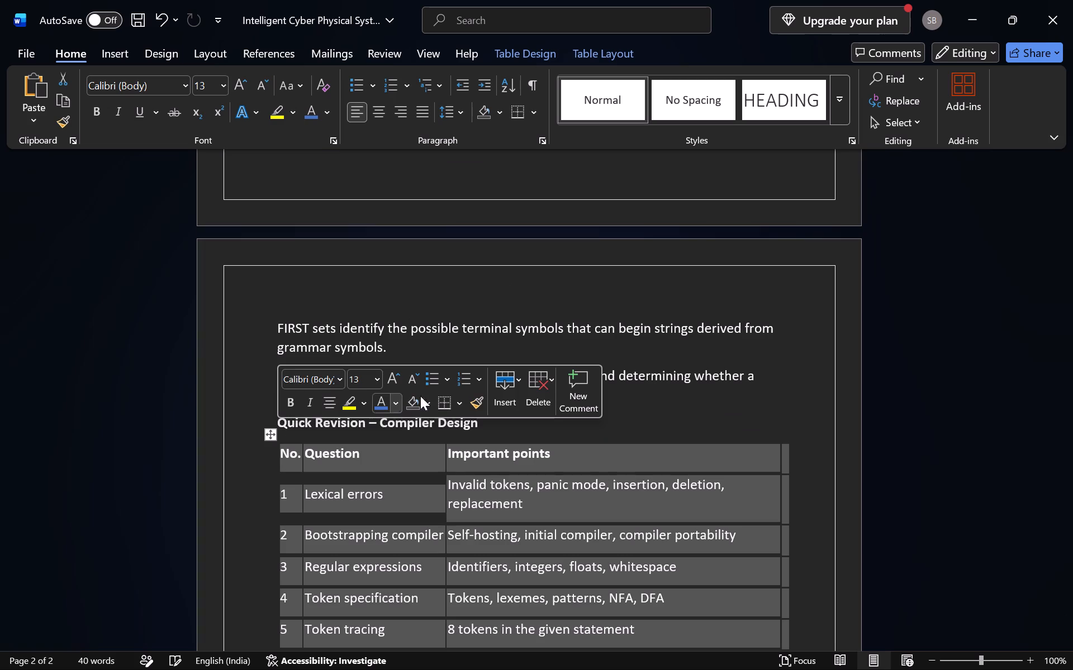
pyautogui.click(463, 403)
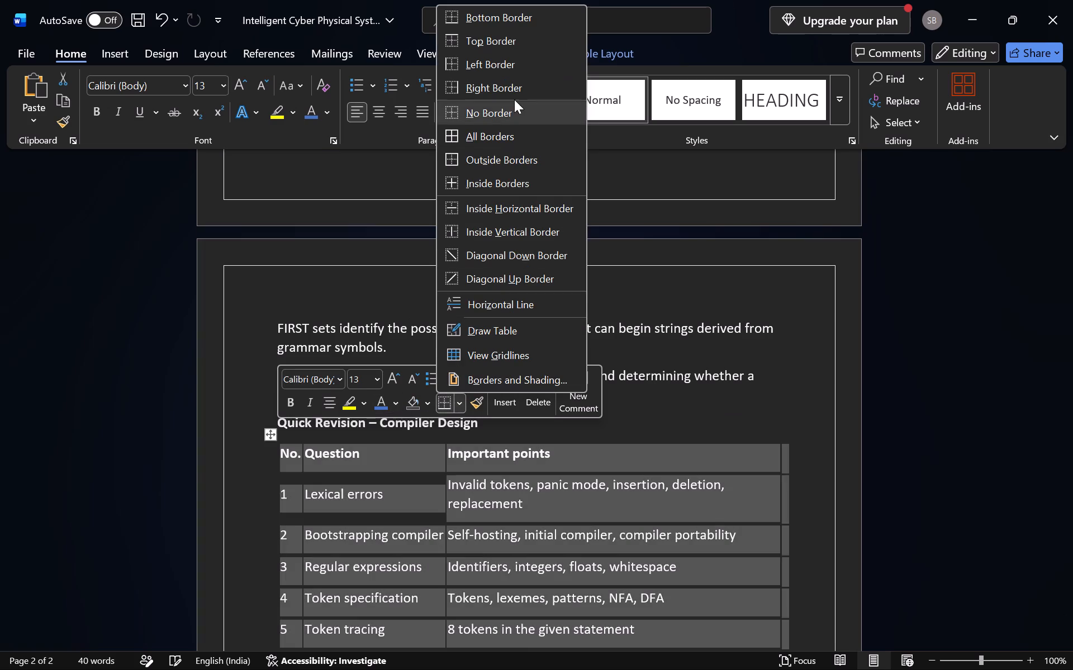
pyautogui.click(484, 130)
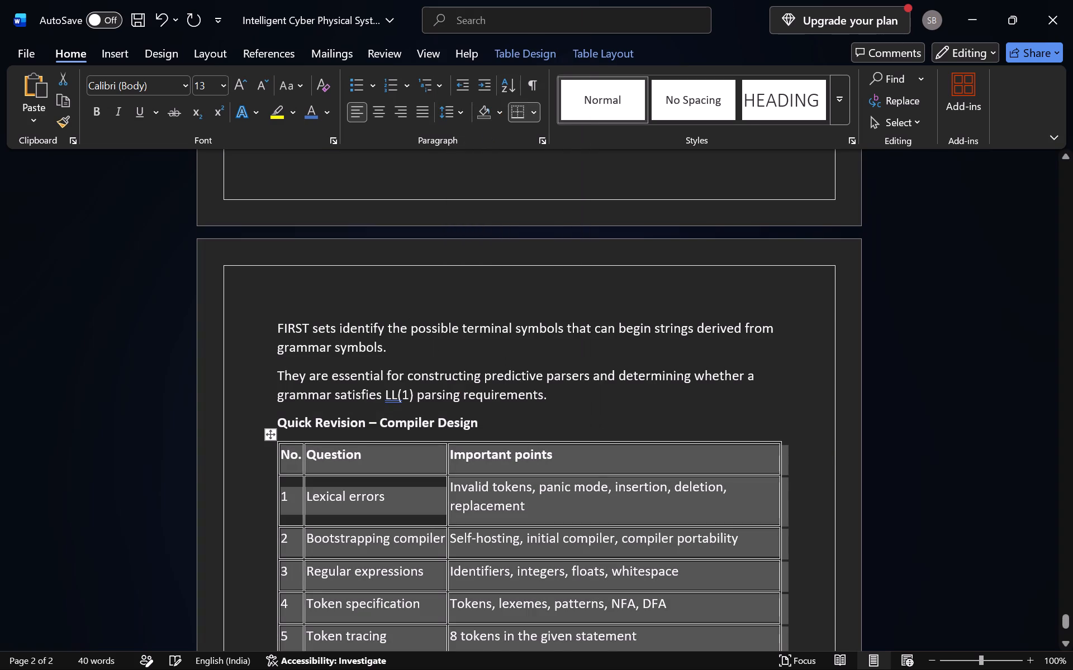
# Colour the heading "Q10. Compute FIRST Sets for All Non-Terminals of a Given Grammar." standard red.
pyautogui.scroll(14, 420, 443)
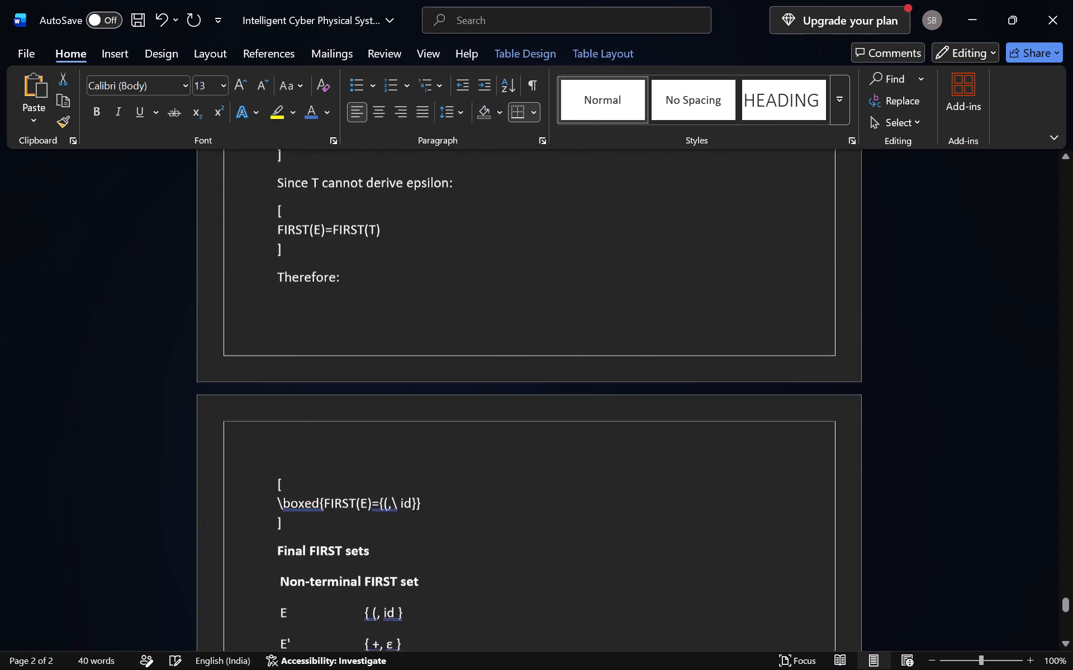
pyautogui.scroll(8, 420, 443)
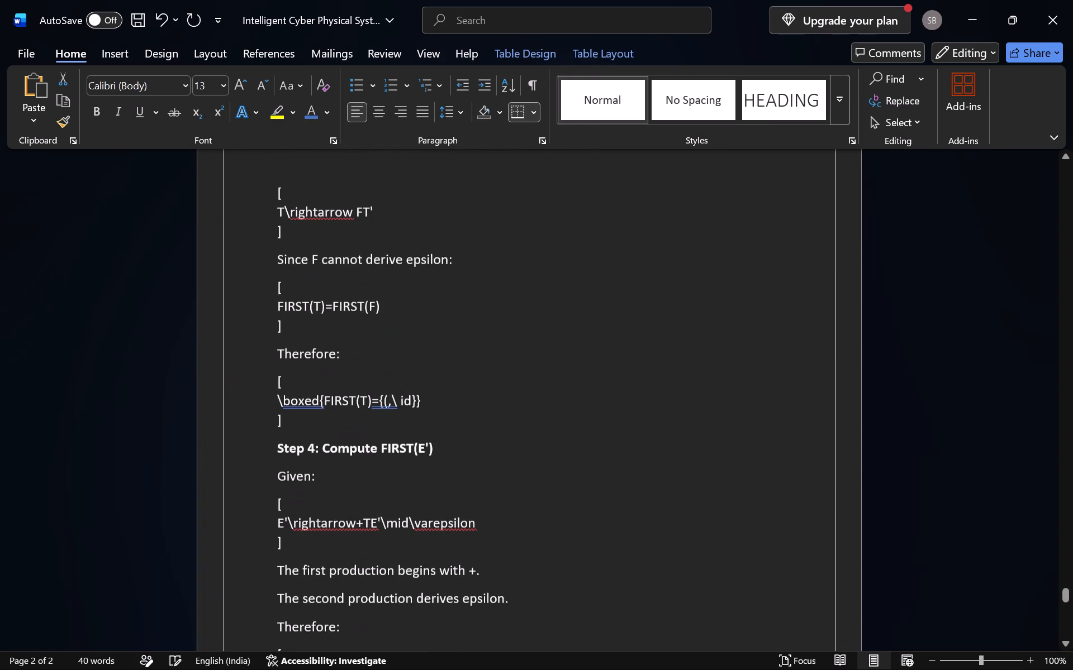
pyautogui.scroll(1, 420, 443)
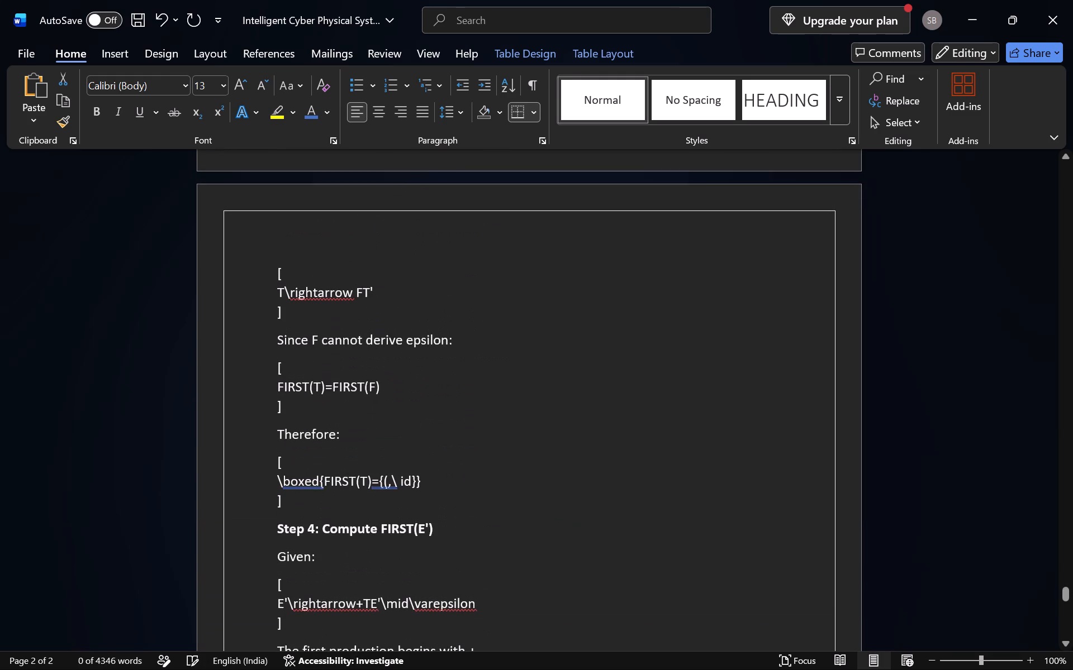
pyautogui.scroll(12, 434, 480)
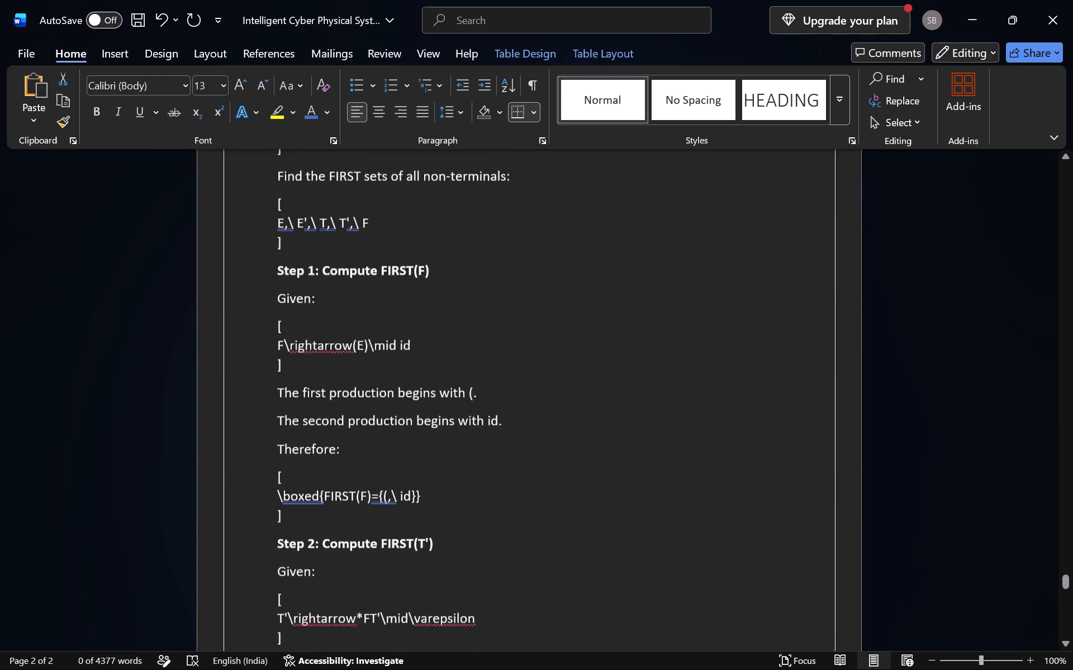
pyautogui.scroll(10, 434, 478)
pyautogui.scroll(-3, 434, 476)
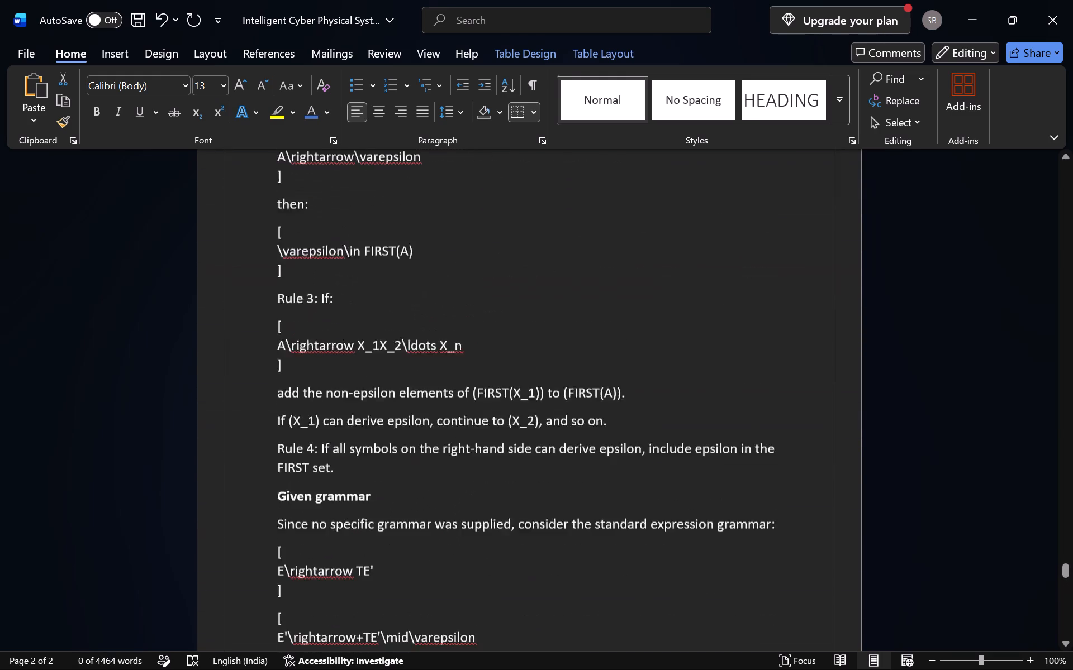
pyautogui.scroll(12, 434, 476)
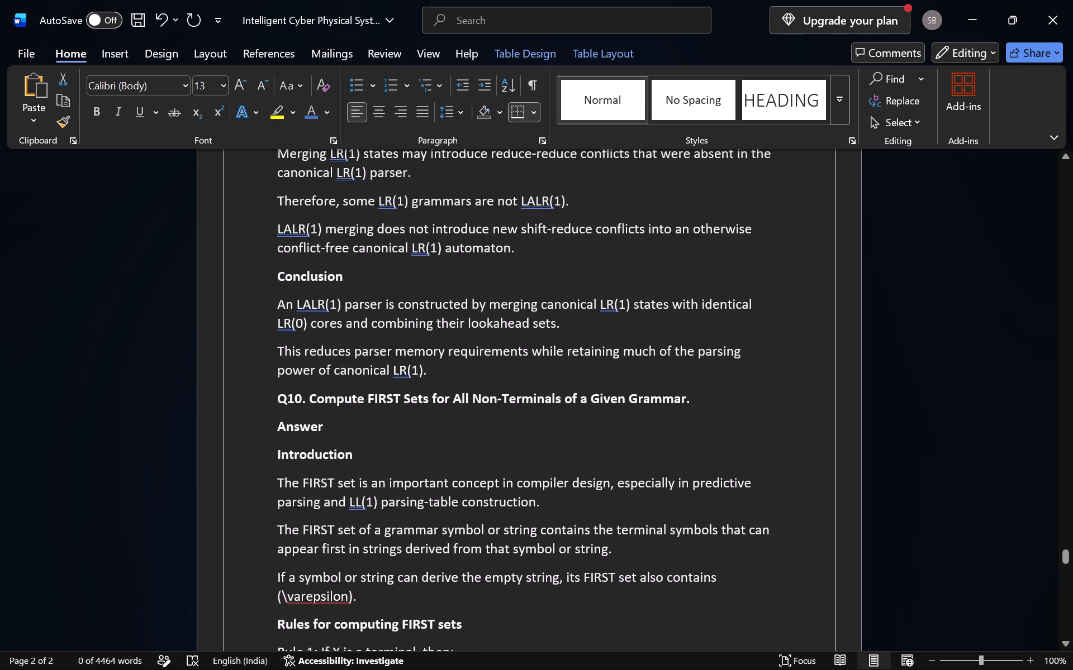
pyautogui.scroll(-1, 434, 476)
pyautogui.moveTo(694, 315); pyautogui.dragTo(266, 312)
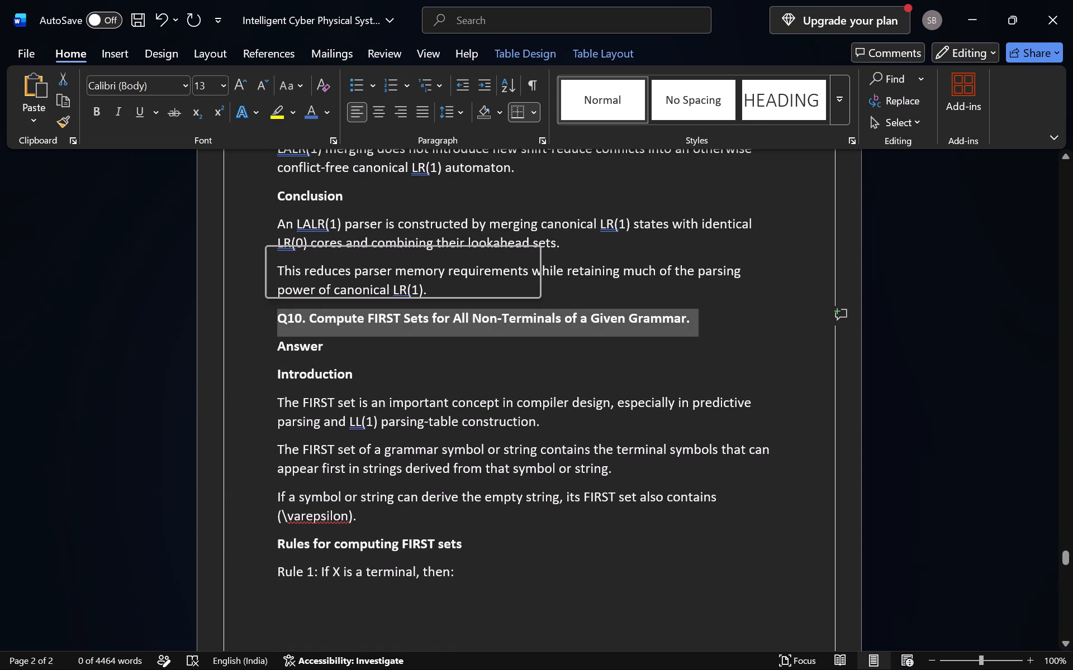
pyautogui.click(383, 286)
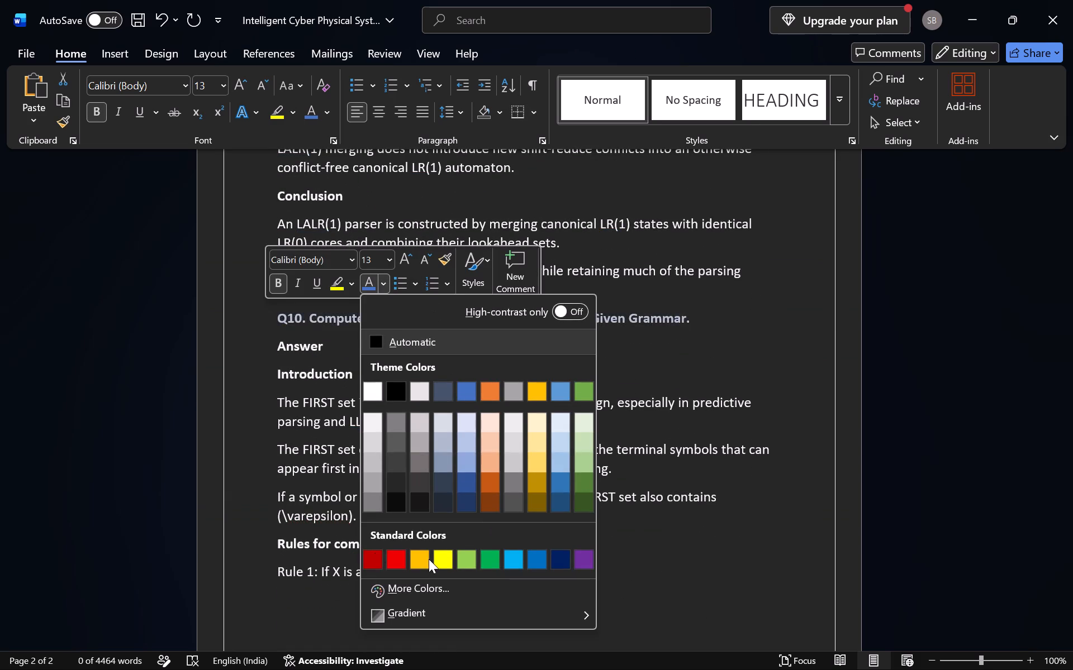
pyautogui.click(397, 554)
pyautogui.doubleClick(287, 347)
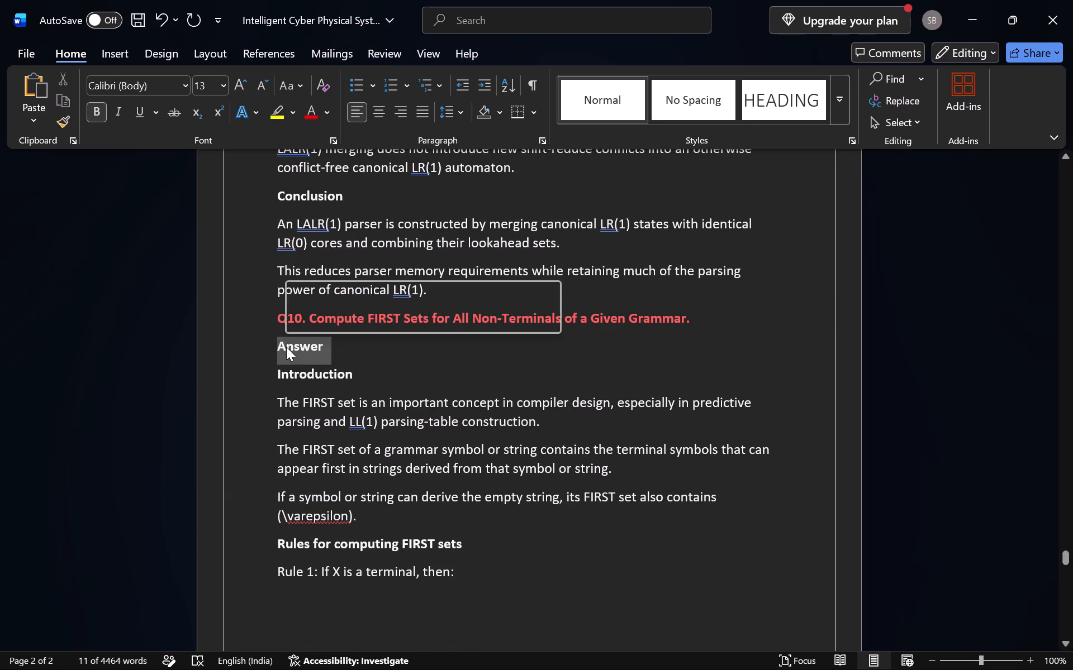
pyautogui.click(352, 350)
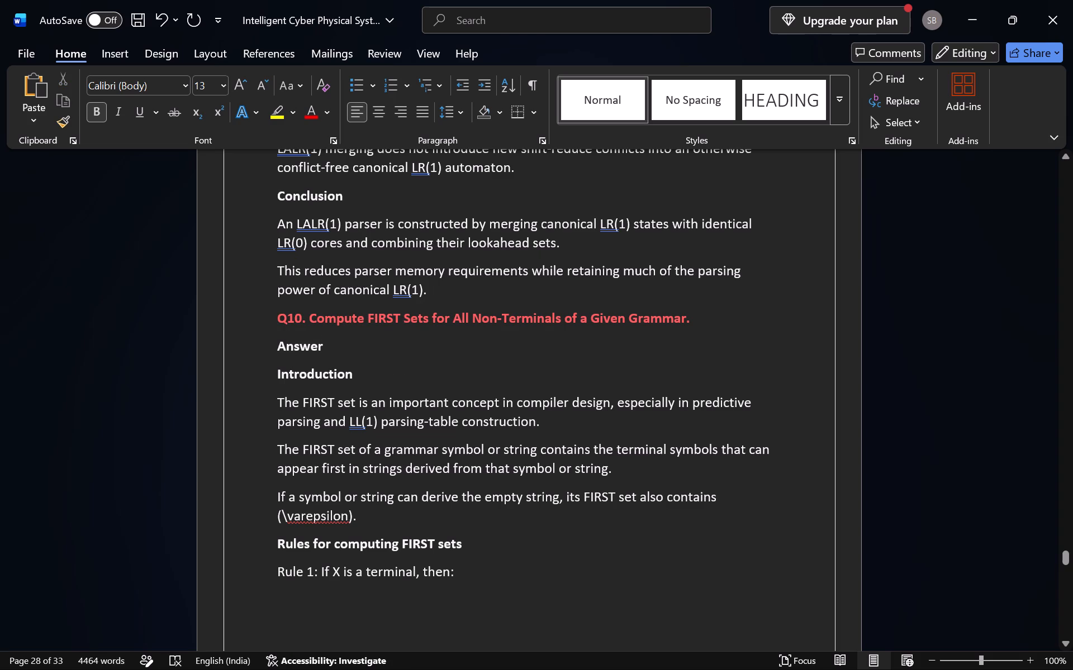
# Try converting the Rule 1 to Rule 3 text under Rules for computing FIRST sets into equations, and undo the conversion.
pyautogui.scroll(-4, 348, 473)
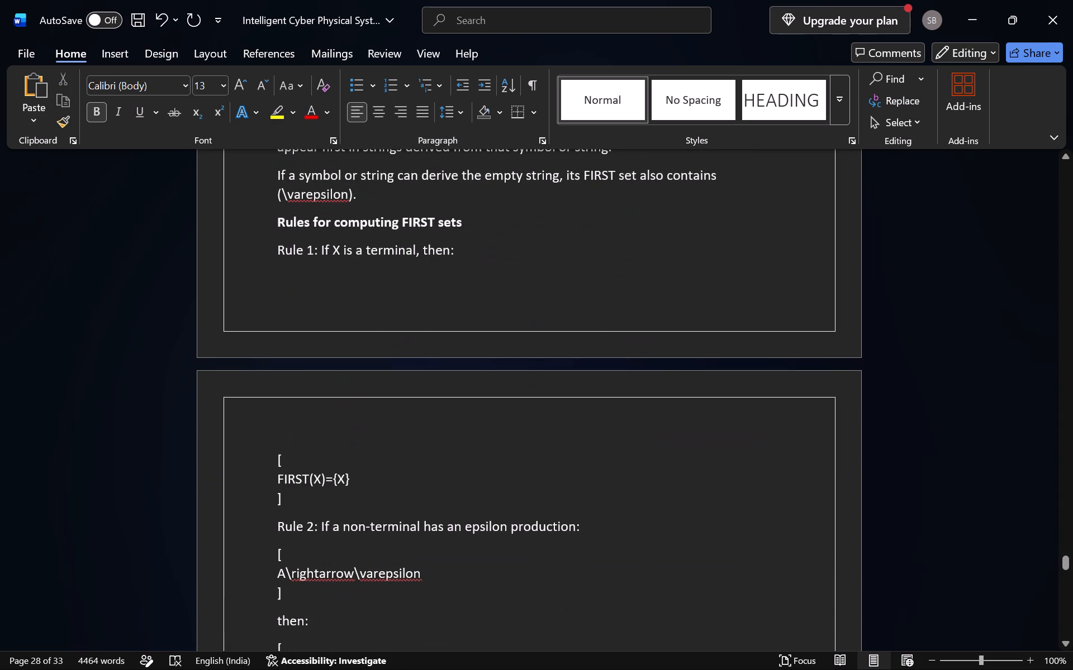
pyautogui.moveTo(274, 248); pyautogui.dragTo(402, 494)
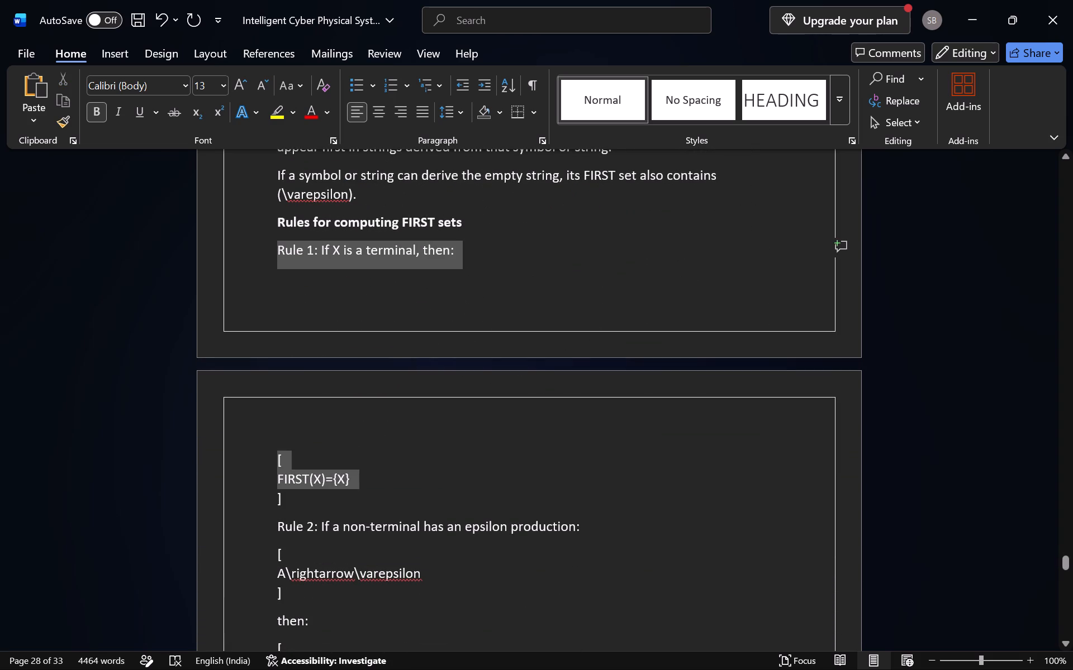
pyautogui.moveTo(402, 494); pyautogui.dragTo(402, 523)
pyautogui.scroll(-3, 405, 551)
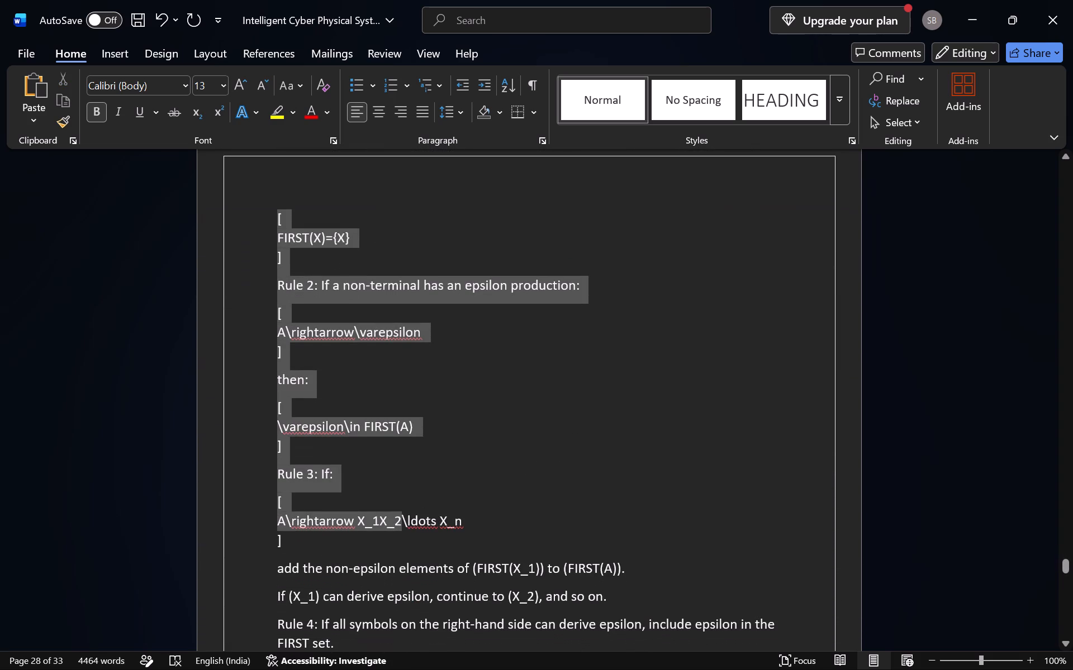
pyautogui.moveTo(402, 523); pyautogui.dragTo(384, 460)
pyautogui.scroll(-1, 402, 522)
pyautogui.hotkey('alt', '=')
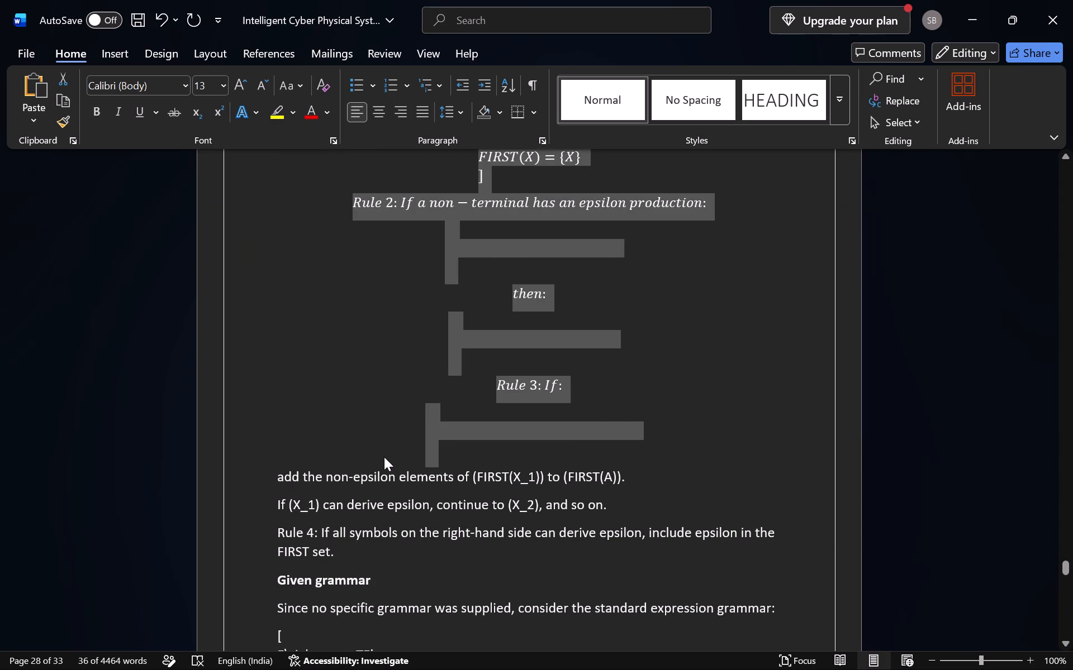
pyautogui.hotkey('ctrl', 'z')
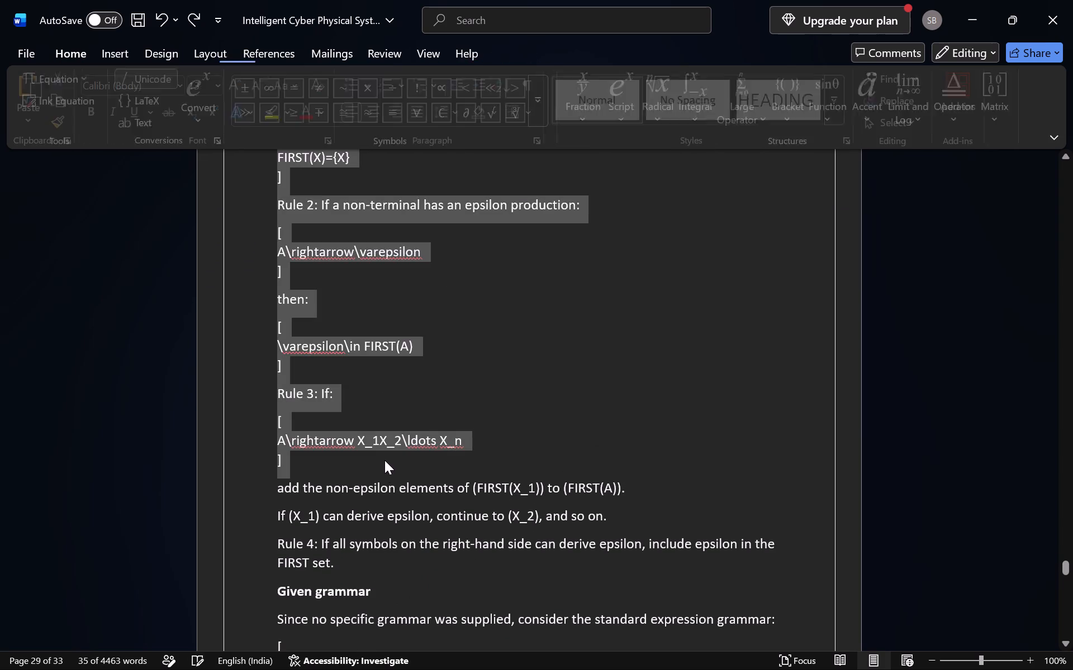
# Convert the lines from the first production under Given grammar through the non-terminal list before Step 1 into equations.
pyautogui.scroll(-3, 384, 462)
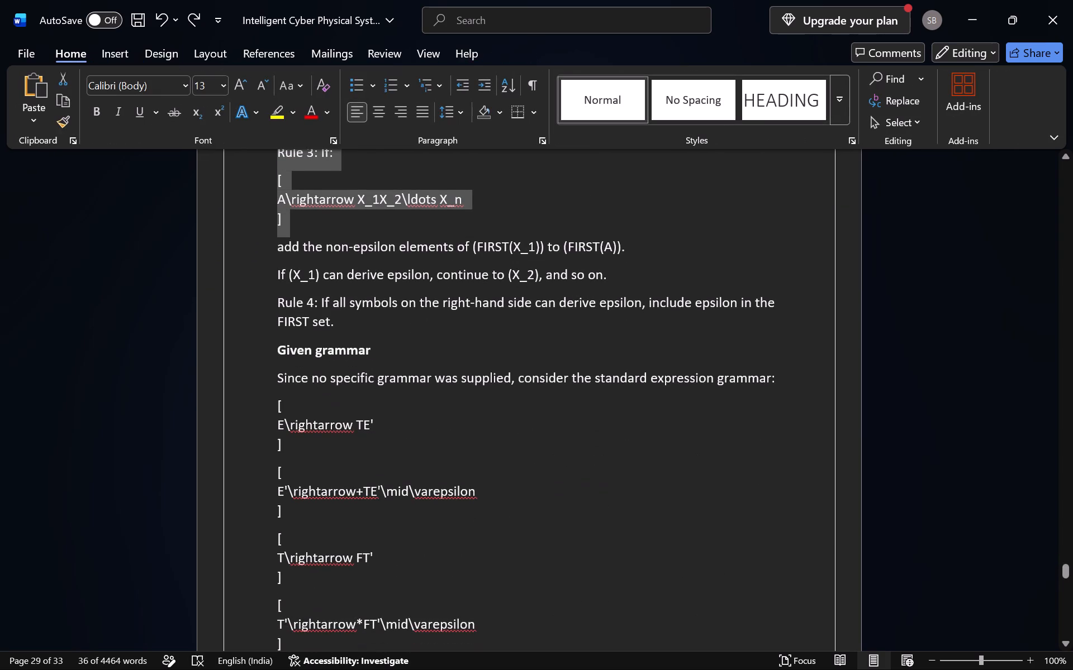
pyautogui.moveTo(276, 404); pyautogui.dragTo(469, 669)
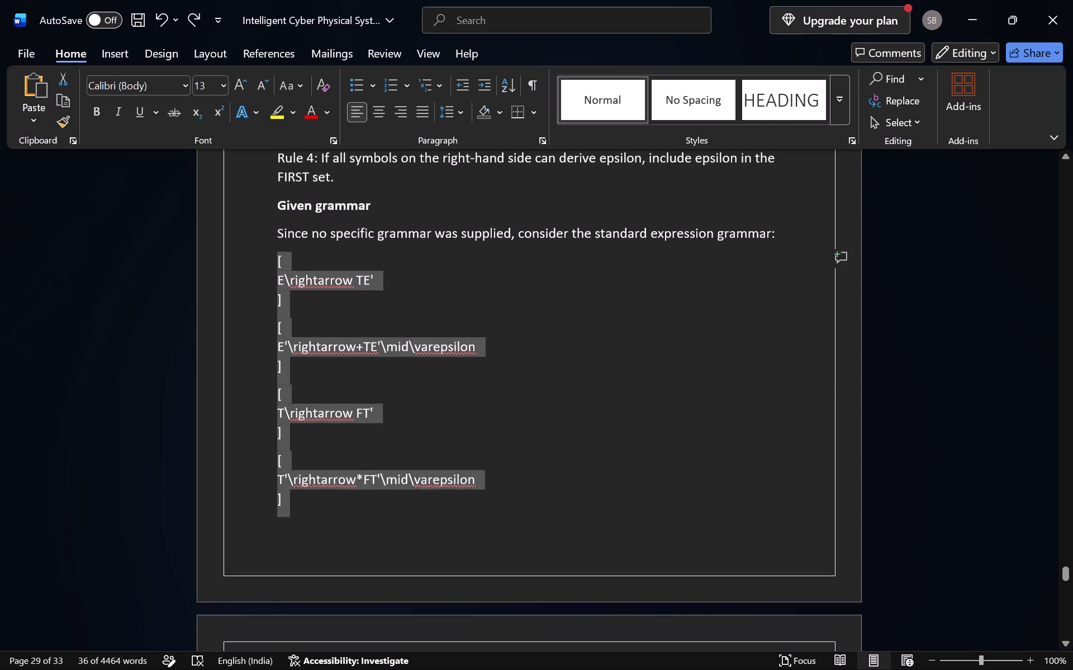
pyautogui.moveTo(469, 669); pyautogui.dragTo(433, 402)
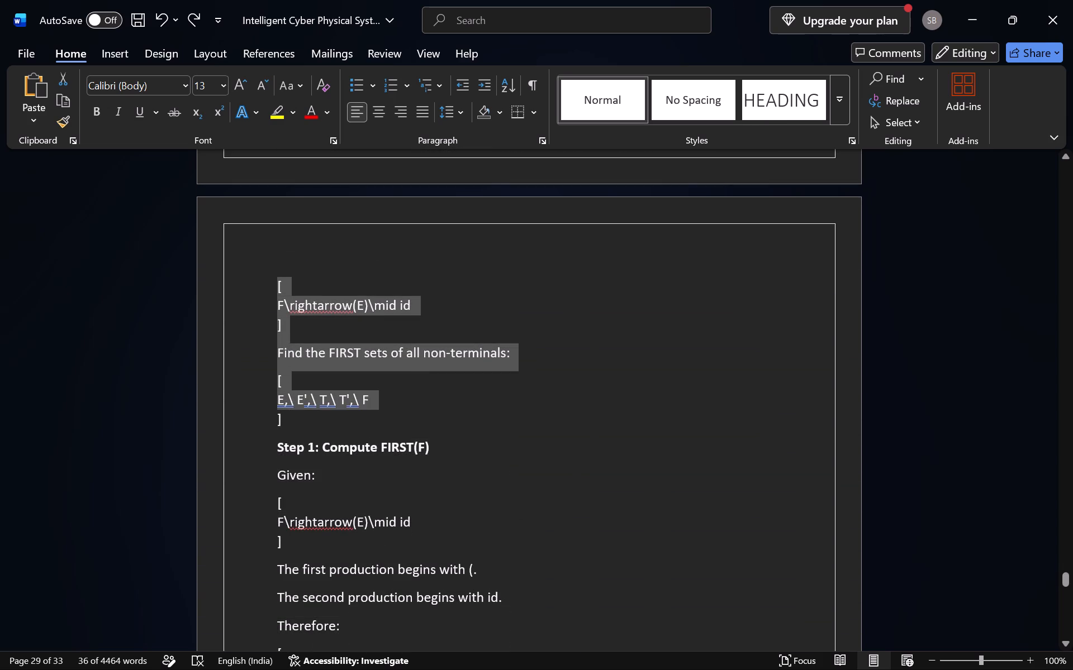
pyautogui.moveTo(433, 402); pyautogui.dragTo(424, 422)
pyautogui.hotkey('alt', '=')
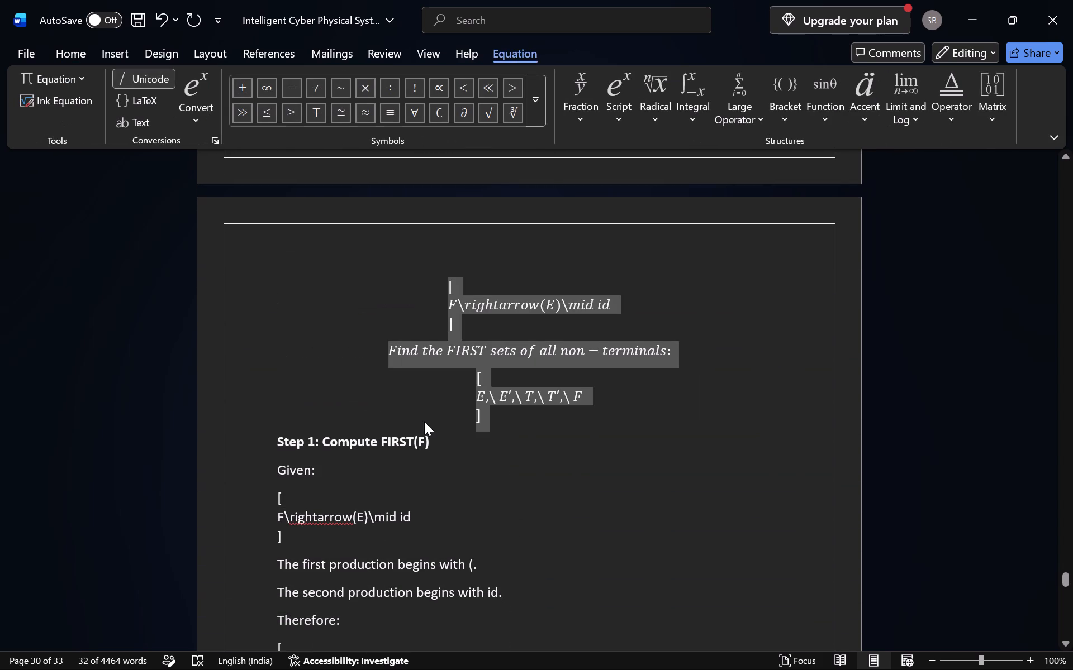
pyautogui.click(678, 350)
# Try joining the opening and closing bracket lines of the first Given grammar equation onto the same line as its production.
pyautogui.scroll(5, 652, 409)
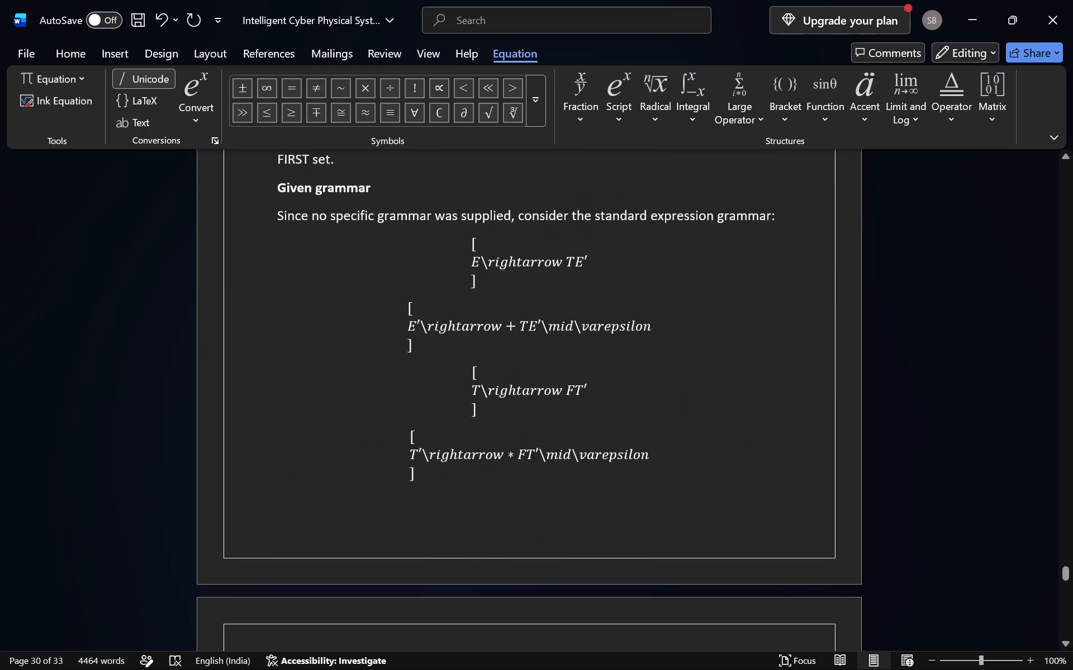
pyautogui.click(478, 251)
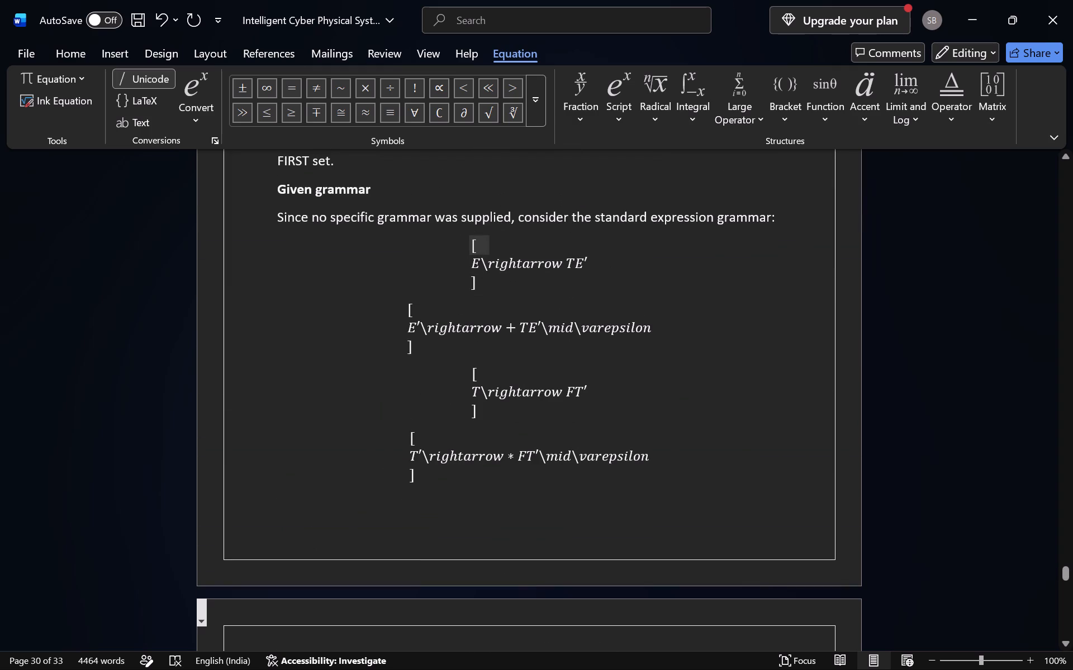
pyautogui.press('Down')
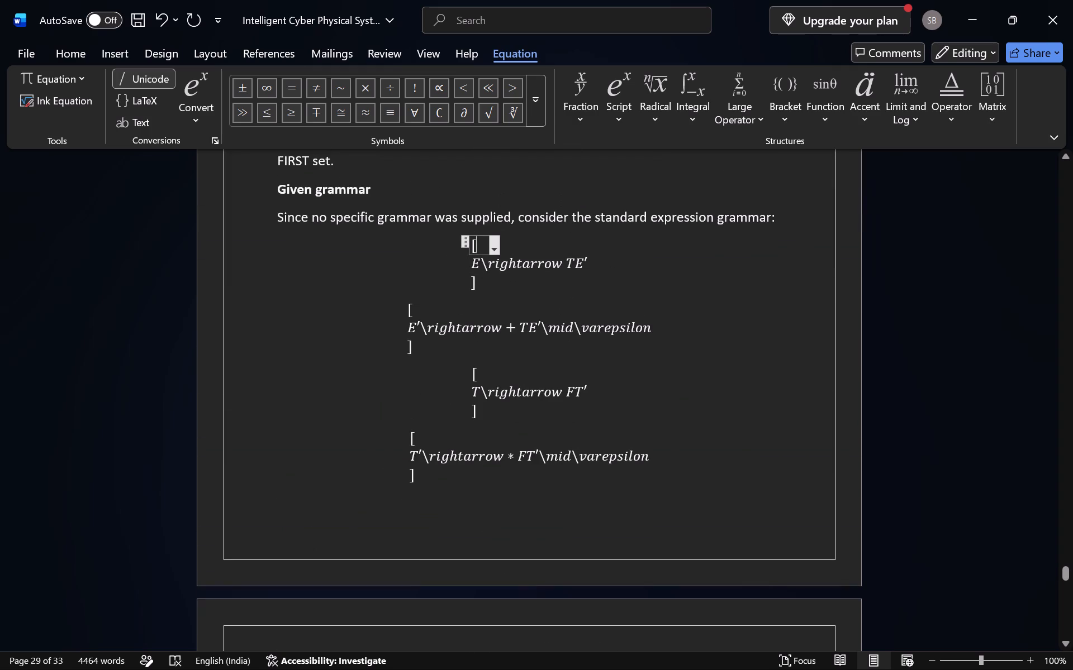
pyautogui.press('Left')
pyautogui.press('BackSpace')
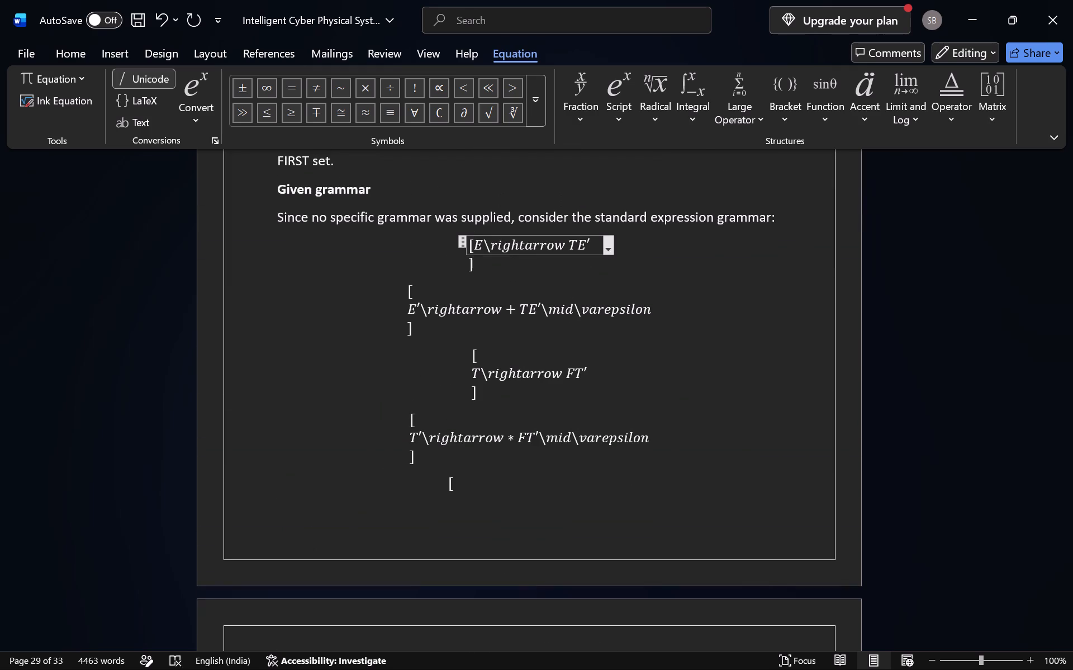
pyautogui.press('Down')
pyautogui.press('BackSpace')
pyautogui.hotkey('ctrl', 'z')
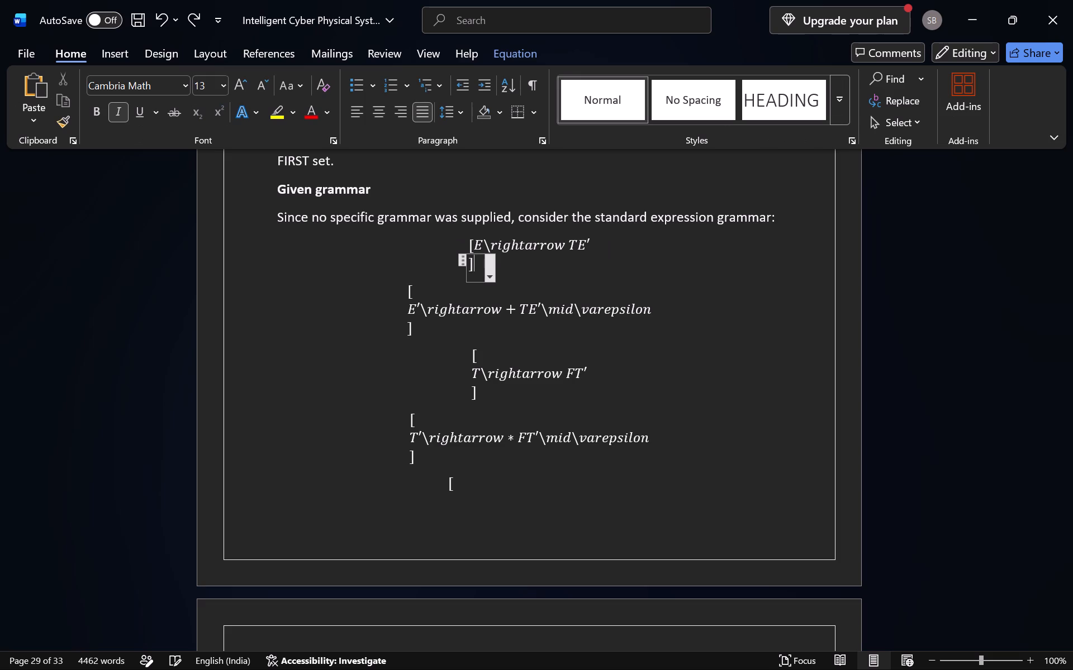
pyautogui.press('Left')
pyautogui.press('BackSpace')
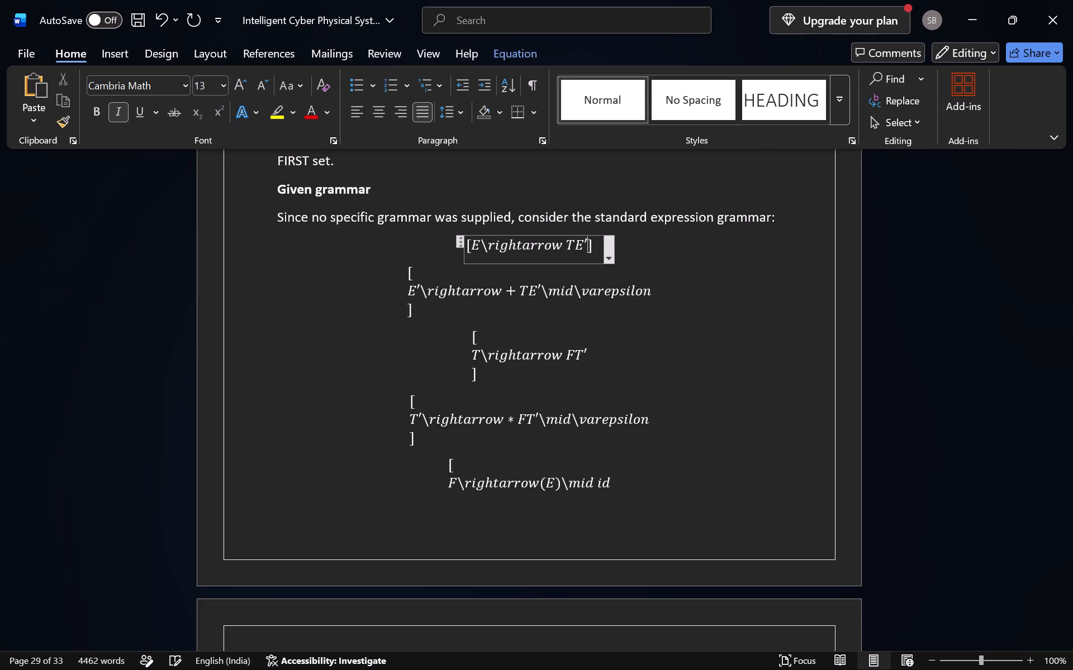
# Undo the bracket edits and the equation conversion of the Given grammar lines.
pyautogui.scroll(-5, 580, 478)
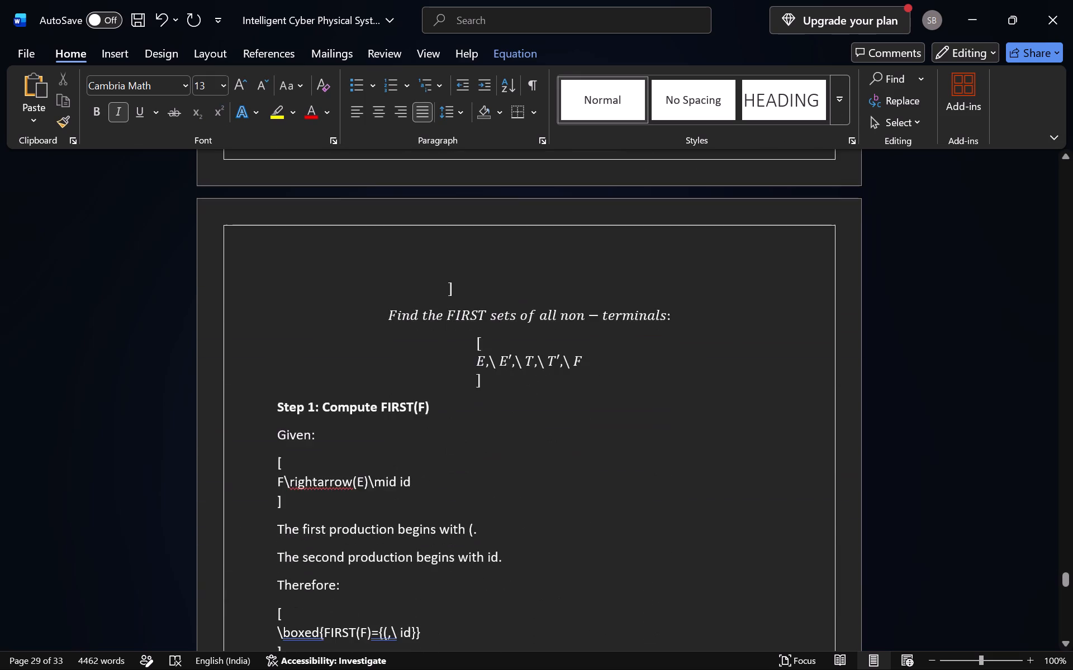
pyautogui.scroll(-4, 580, 474)
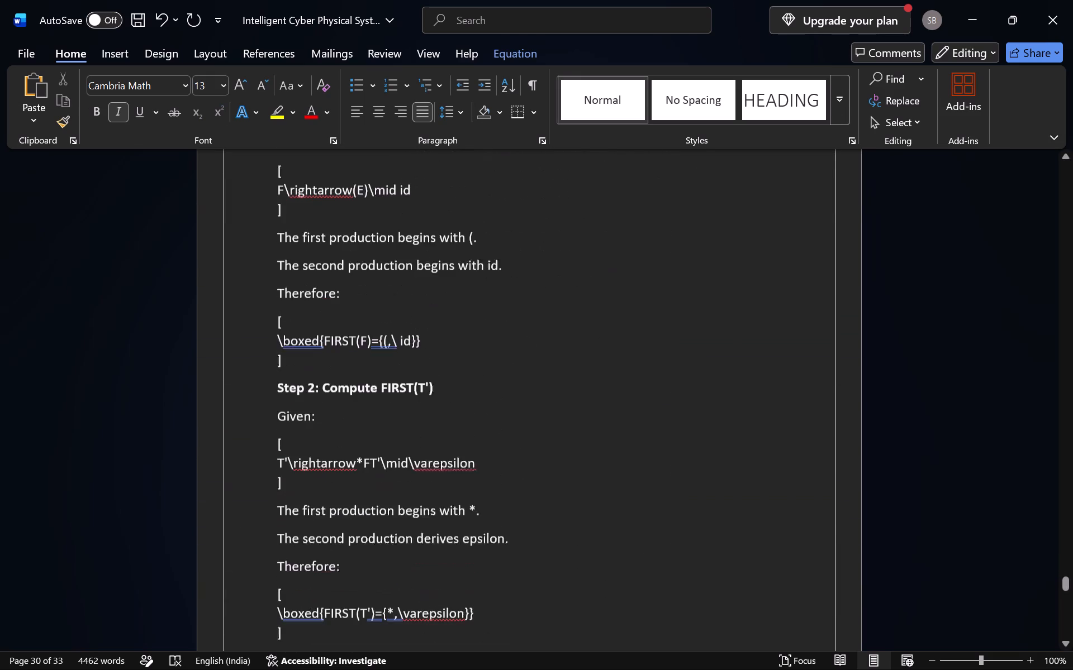
pyautogui.scroll(2, 580, 472)
pyautogui.hotkey('ctrl', 'z')
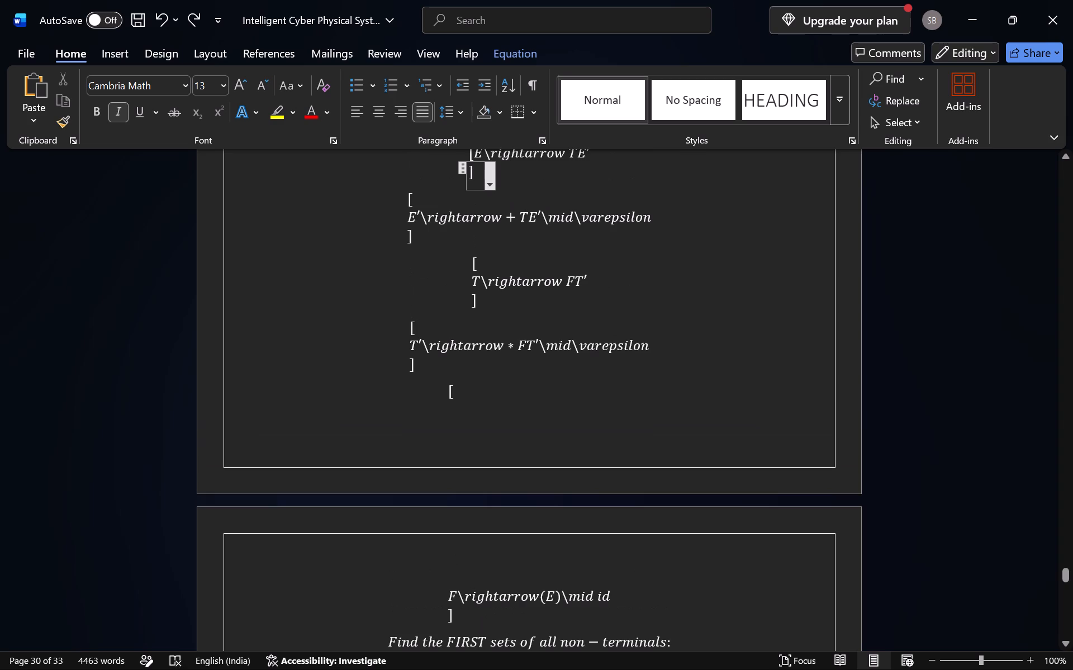
pyautogui.hotkey('ctrl', 'z')
pyautogui.hotkey('ctrl', 'z')
# Colour the heading "Q9. Explain How an LALR(1) Parser Is Constructed from Canonical LR(1) States." red.
pyautogui.scroll(-6, 560, 481)
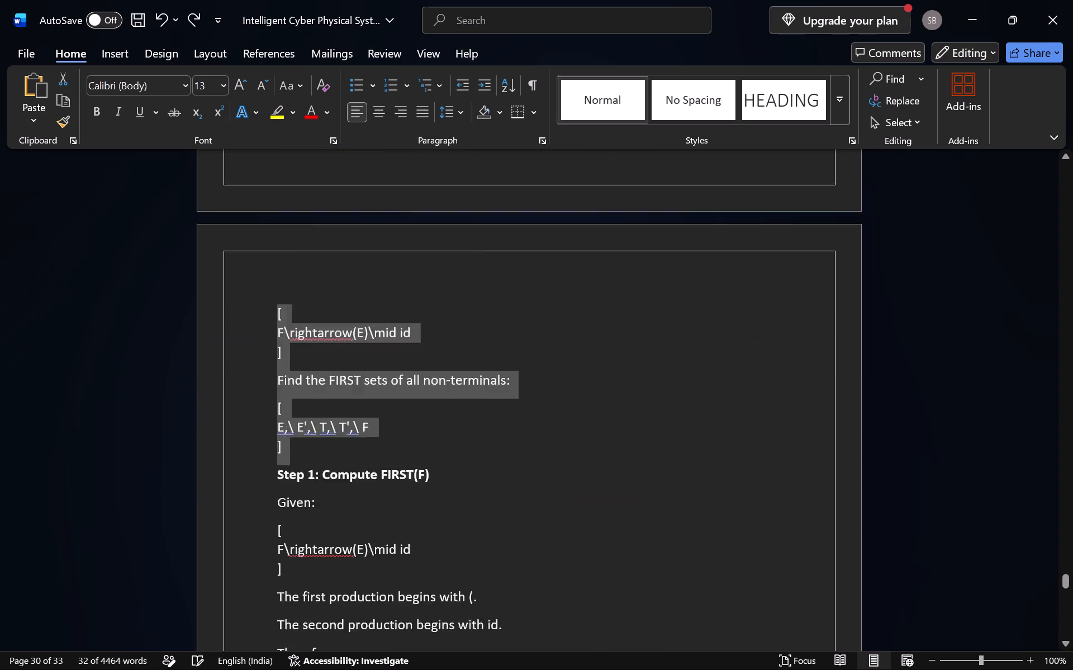
pyautogui.scroll(-8, 560, 481)
pyautogui.scroll(6, 560, 481)
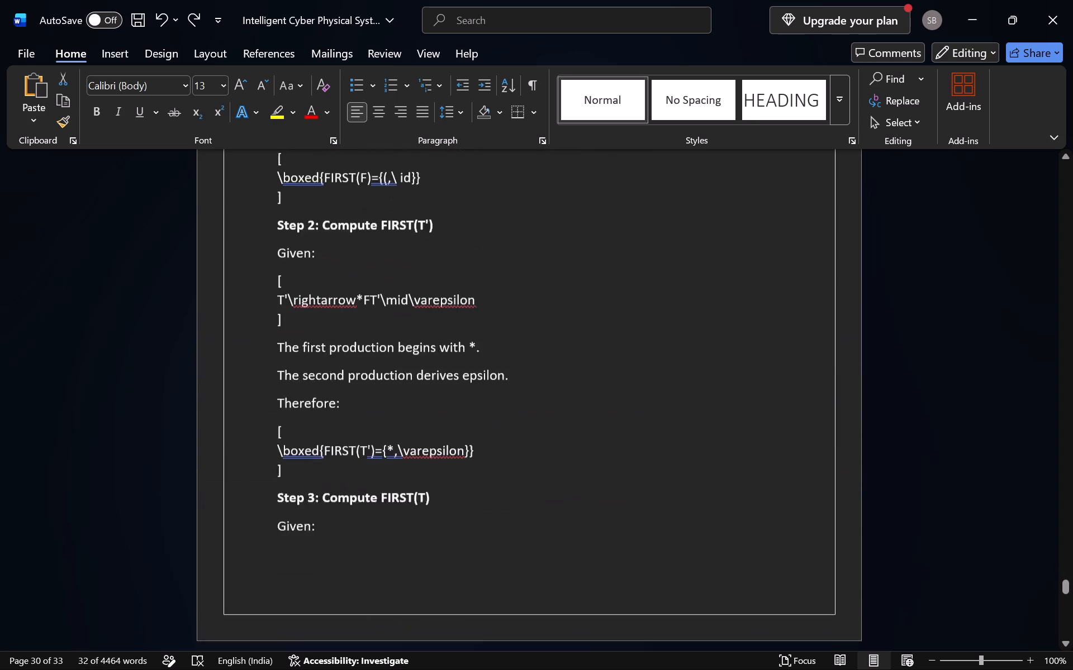
pyautogui.scroll(20, 560, 481)
pyautogui.scroll(2, 560, 481)
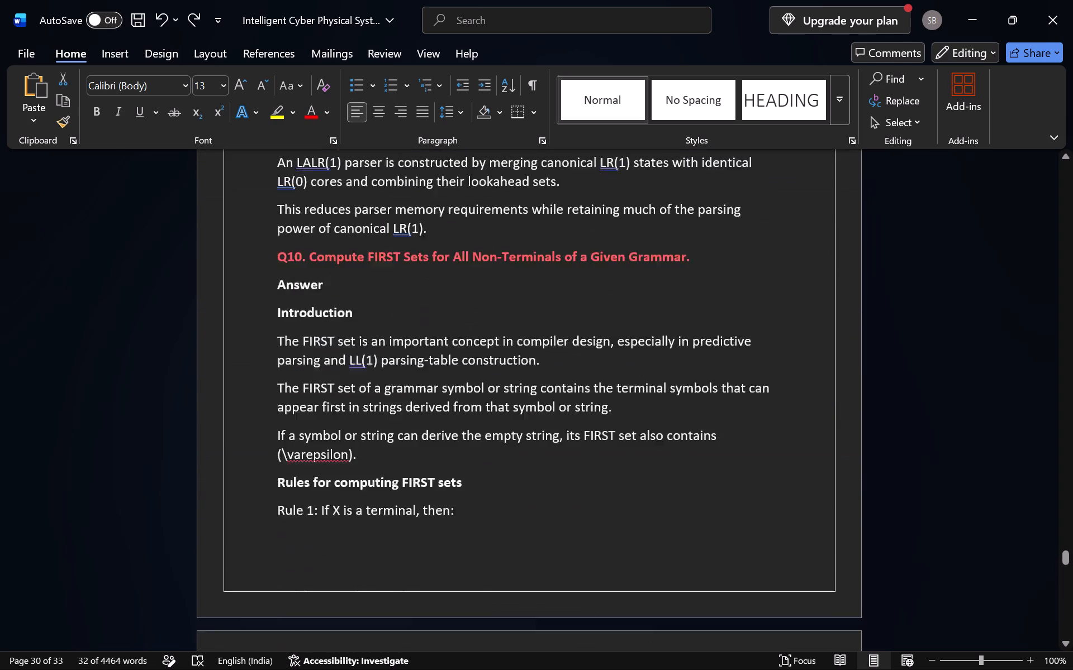
pyautogui.scroll(4, 560, 478)
pyautogui.scroll(-2, 560, 478)
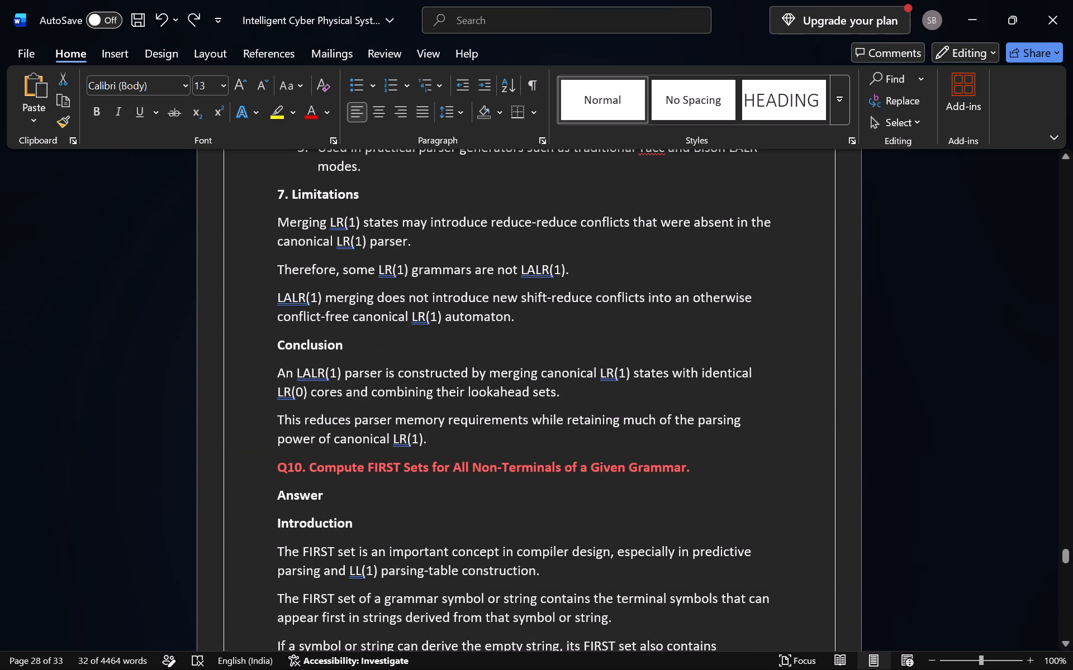
pyautogui.scroll(12, 345, 490)
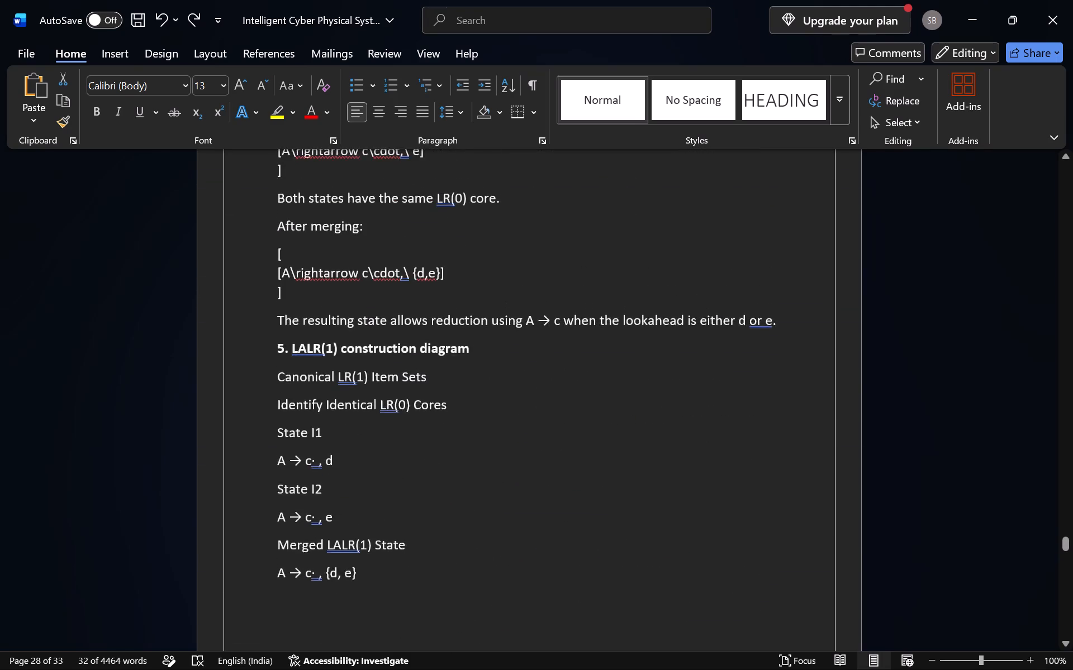
pyautogui.scroll(19, 346, 485)
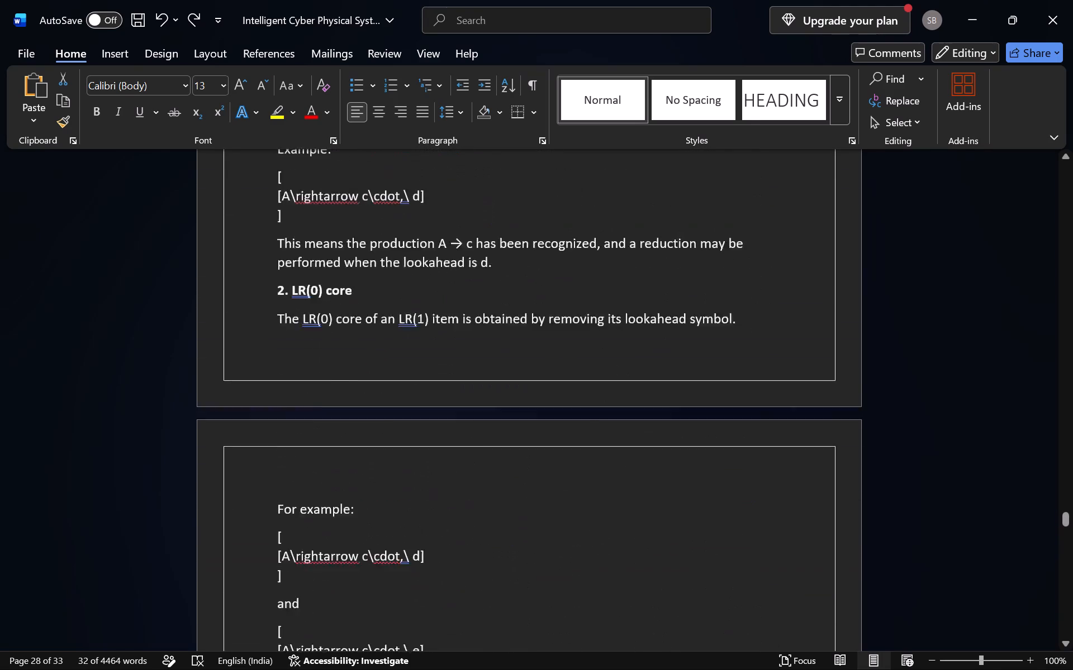
pyautogui.scroll(9, 348, 481)
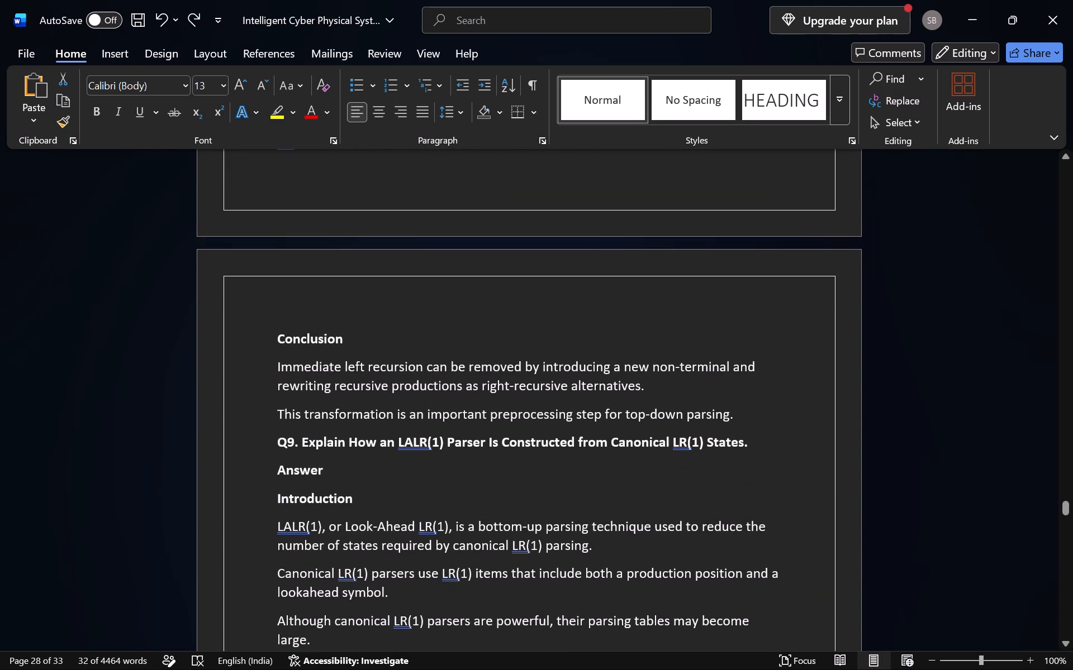
pyautogui.moveTo(776, 447); pyautogui.dragTo(201, 447)
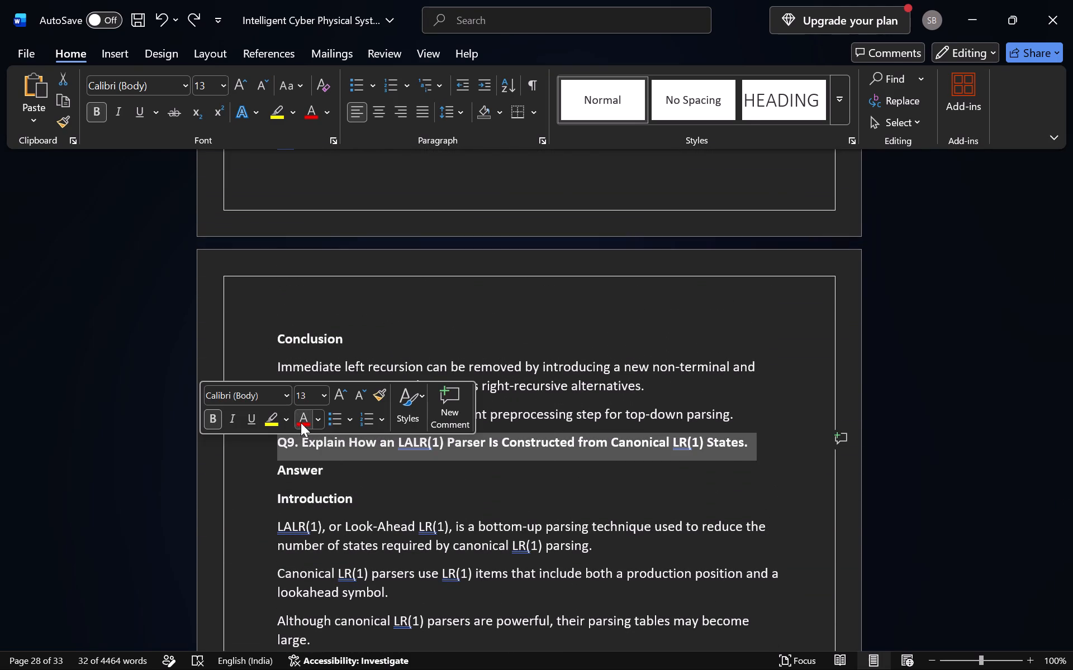
pyautogui.click(301, 423)
# Colour the two-line heading "Q8. Eliminate Immediate Left Recursion from a Given Context-Free Grammar and Explain the Method." red.
pyautogui.scroll(12, 387, 506)
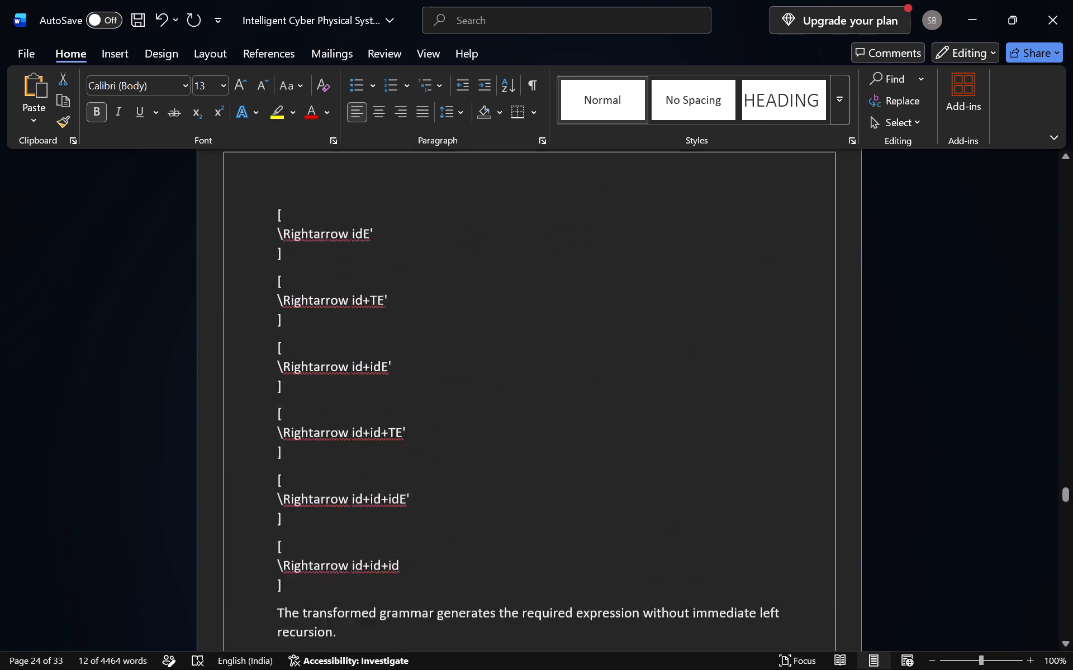
pyautogui.scroll(20, 387, 505)
pyautogui.scroll(2, 387, 505)
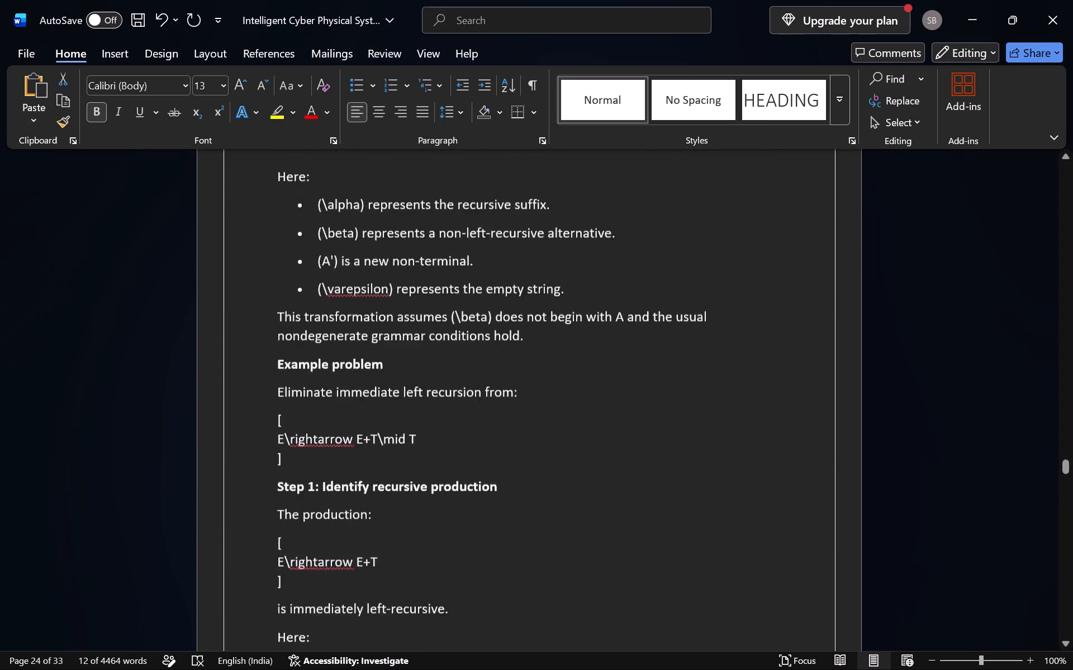
pyautogui.scroll(12, 387, 504)
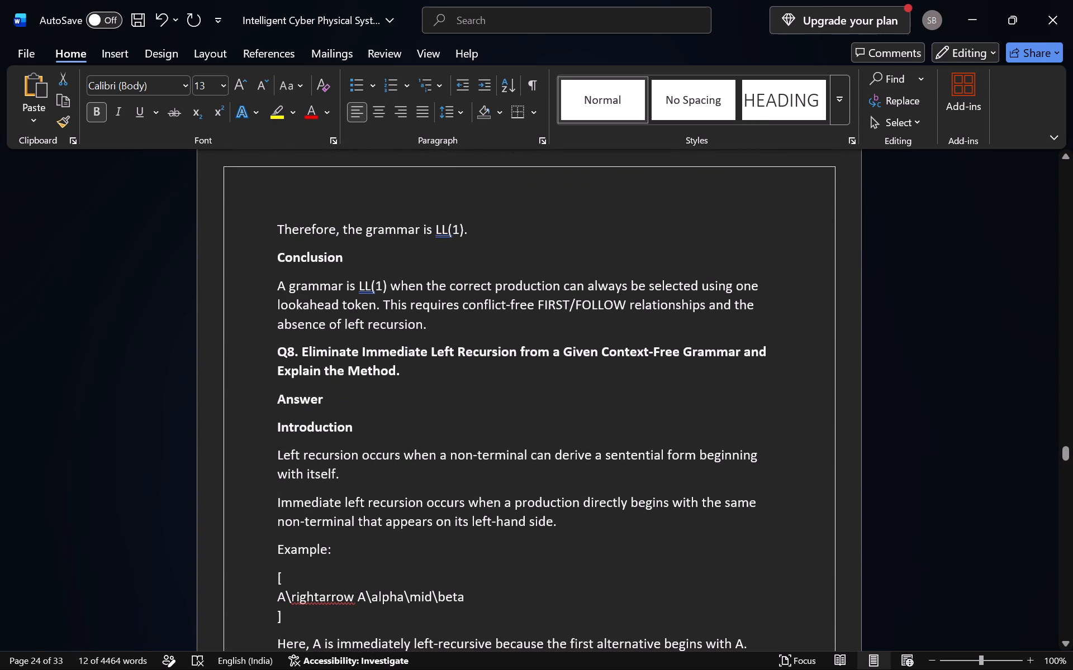
pyautogui.moveTo(442, 372); pyautogui.dragTo(248, 323)
pyautogui.click(419, 379)
pyautogui.moveTo(396, 364); pyautogui.dragTo(389, 365)
pyautogui.click(405, 369)
pyautogui.moveTo(405, 370); pyautogui.dragTo(263, 354)
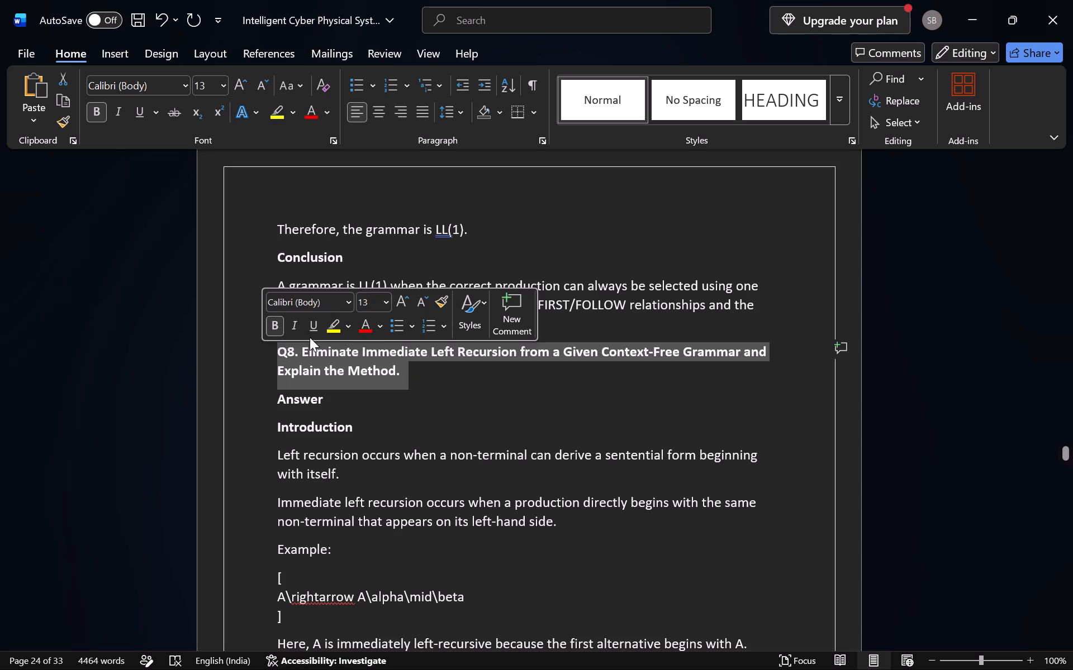
pyautogui.click(359, 333)
# Colour the heading "Q7. Explain the Conditions Under Which a Grammar Is LL(1)." red.
pyautogui.scroll(7, 390, 511)
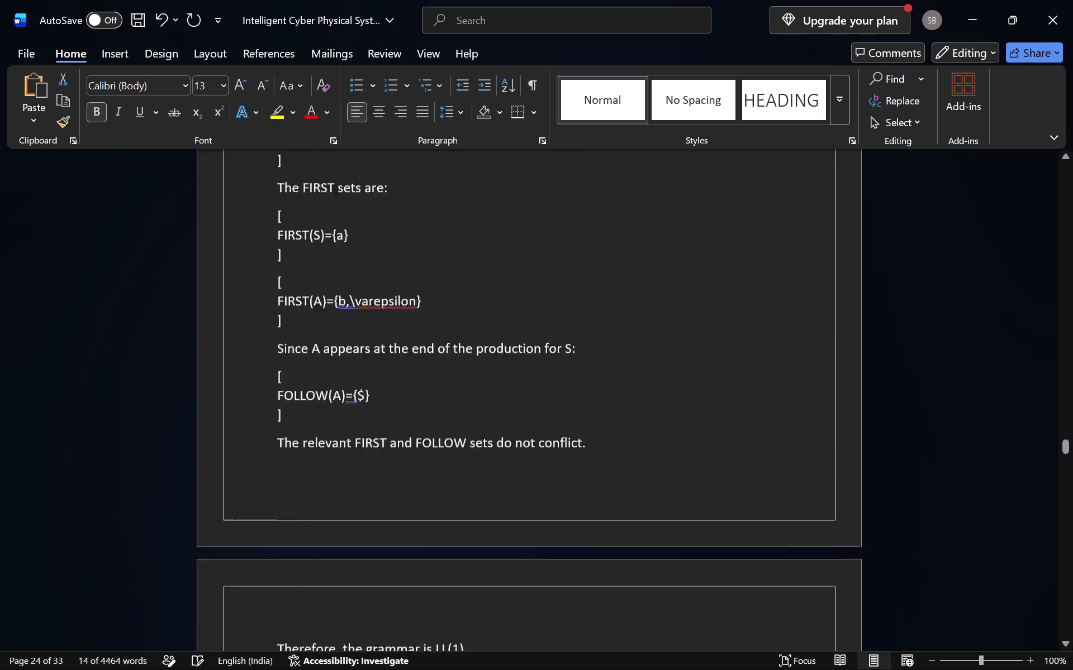
pyautogui.scroll(20, 390, 511)
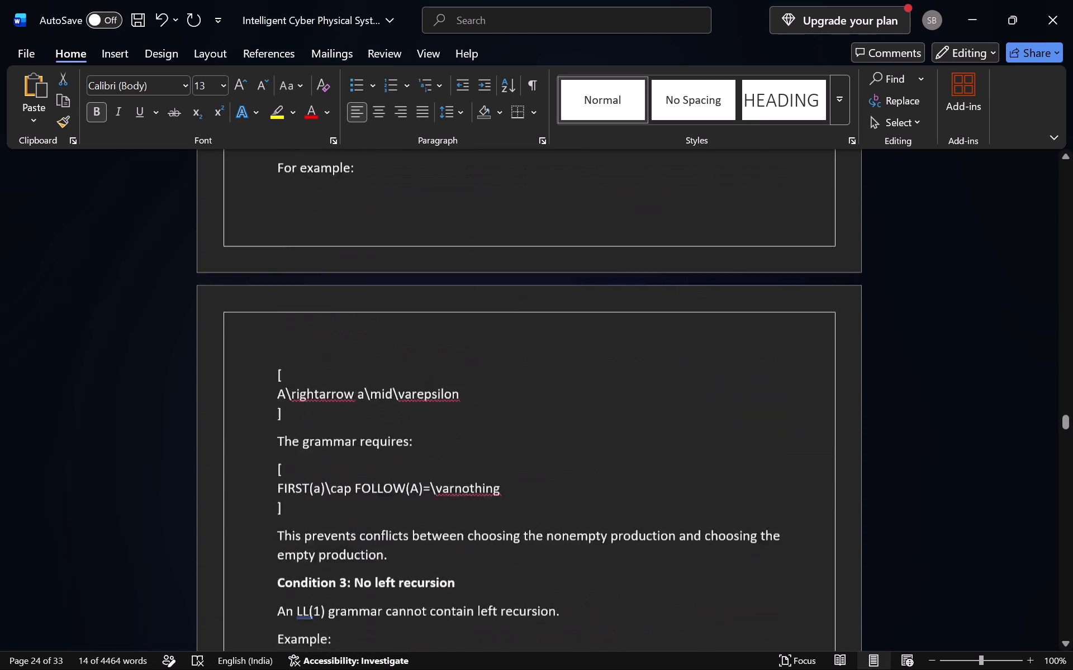
pyautogui.scroll(9, 390, 511)
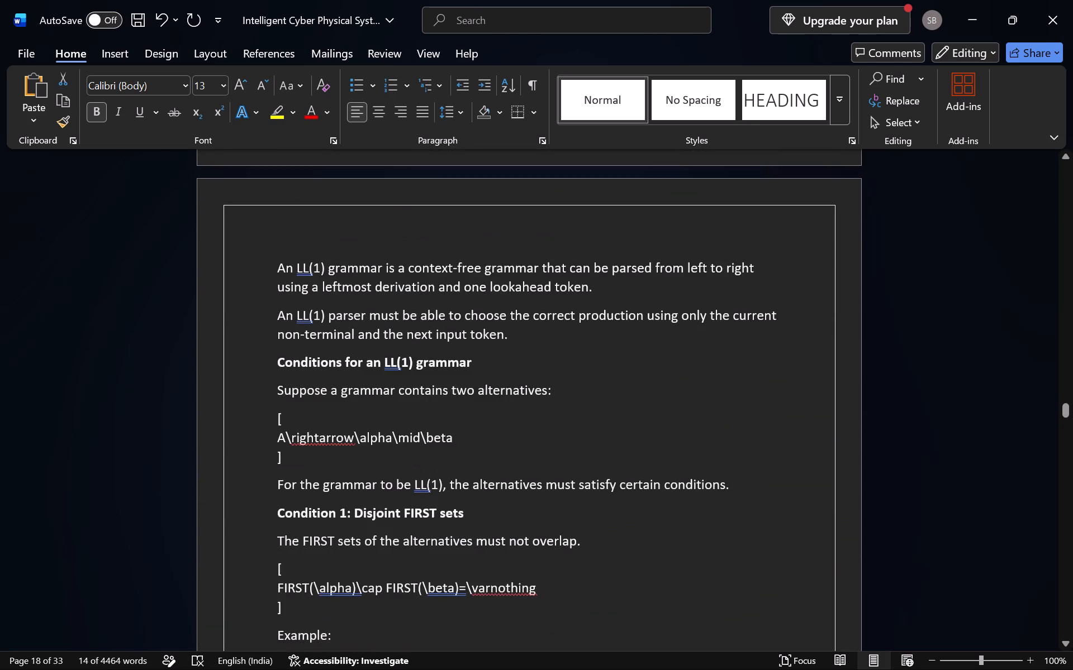
pyautogui.scroll(5, 401, 472)
pyautogui.moveTo(659, 393); pyautogui.dragTo(648, 395)
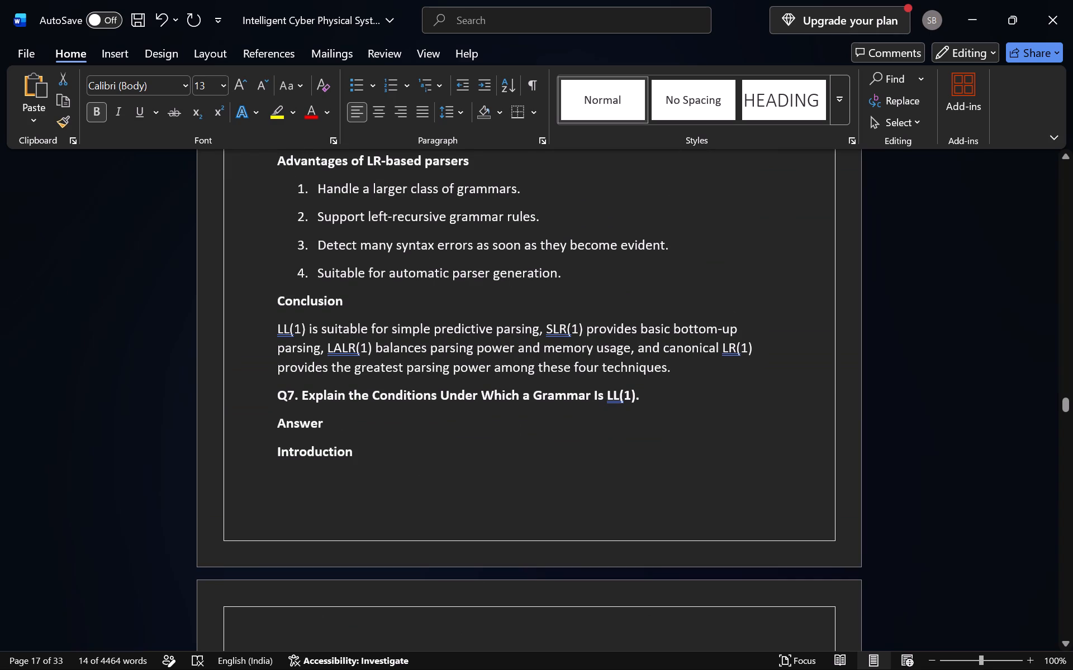
pyautogui.moveTo(648, 395); pyautogui.dragTo(281, 396)
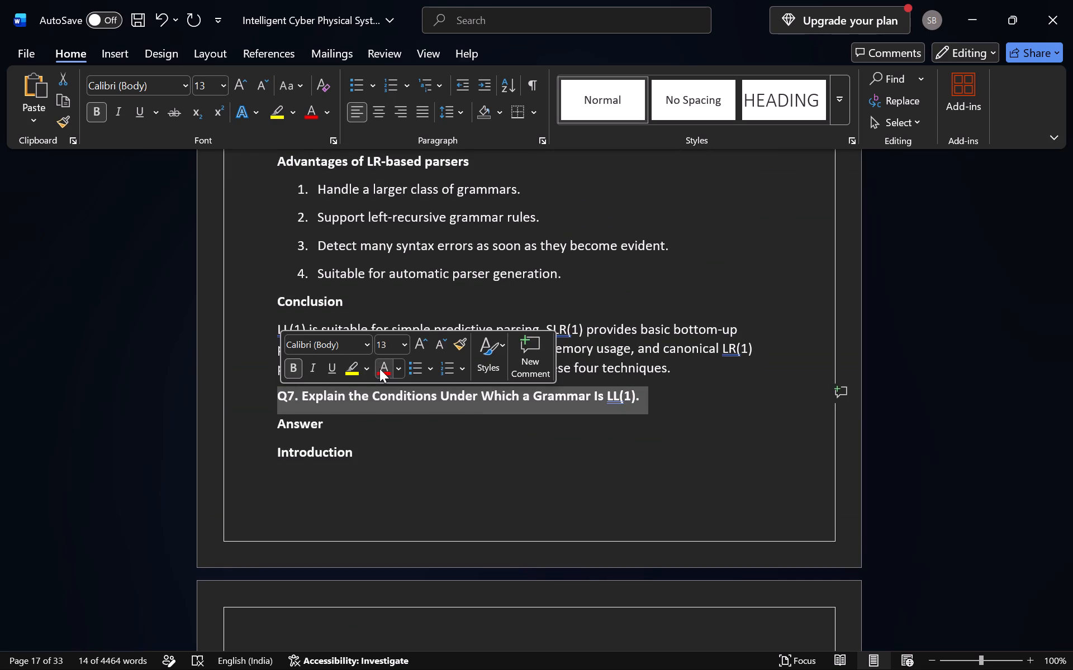
pyautogui.click(379, 368)
# Apply all borders to the Comparison table of LL(1), SLR(1), Canonical LR(1) and LALR(1) parsers.
pyautogui.scroll(12, 405, 445)
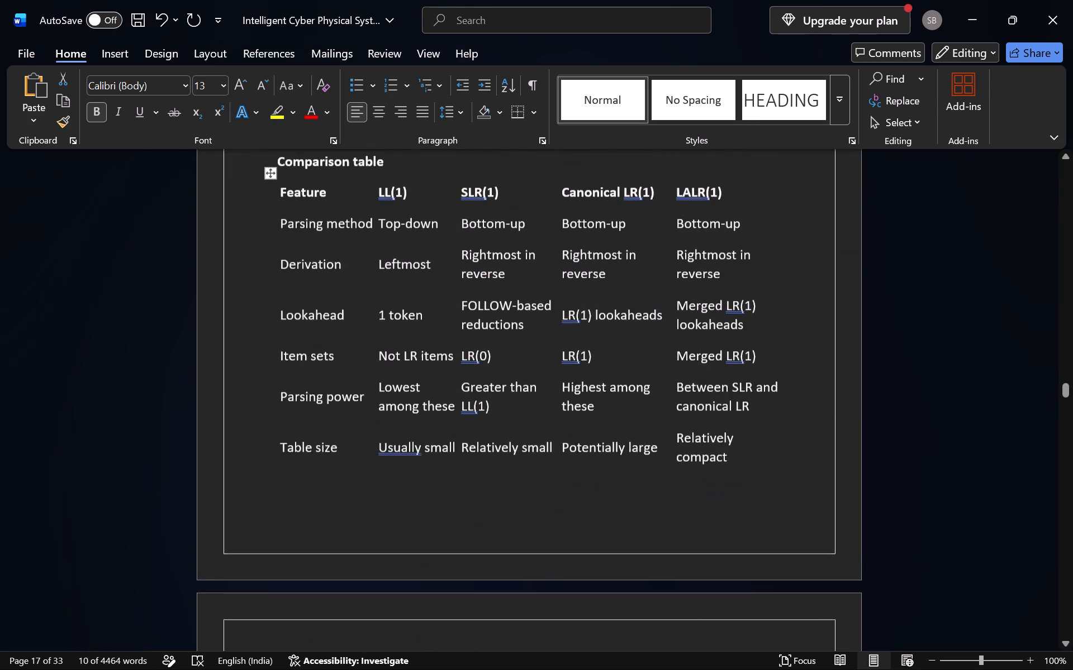
pyautogui.scroll(1, 405, 445)
pyautogui.click(270, 248)
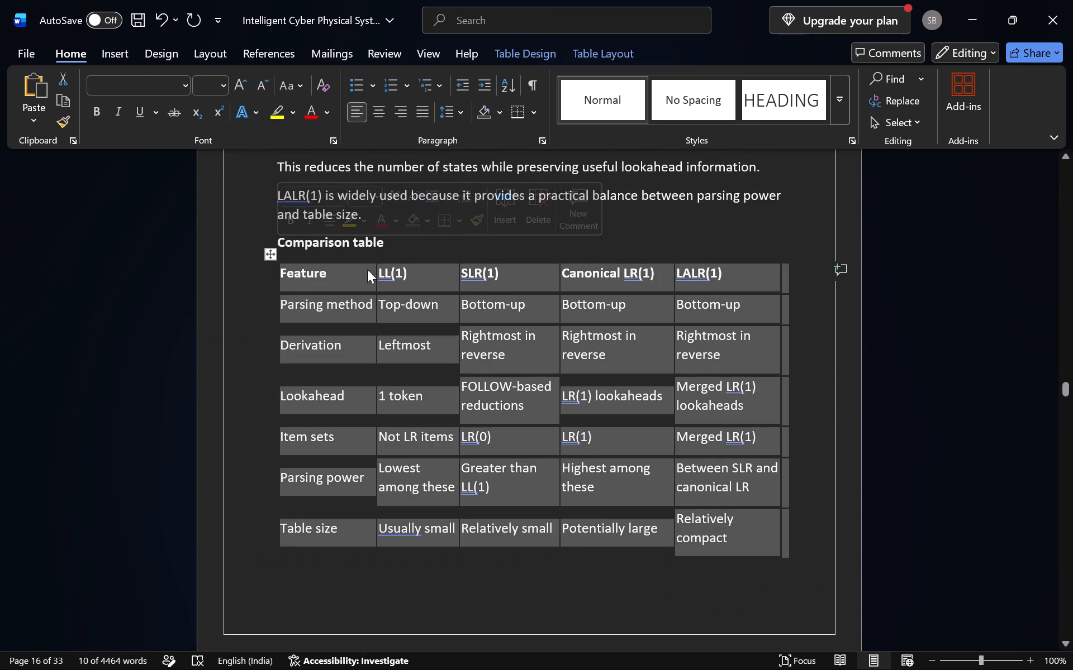
pyautogui.click(458, 221)
pyautogui.click(490, 360)
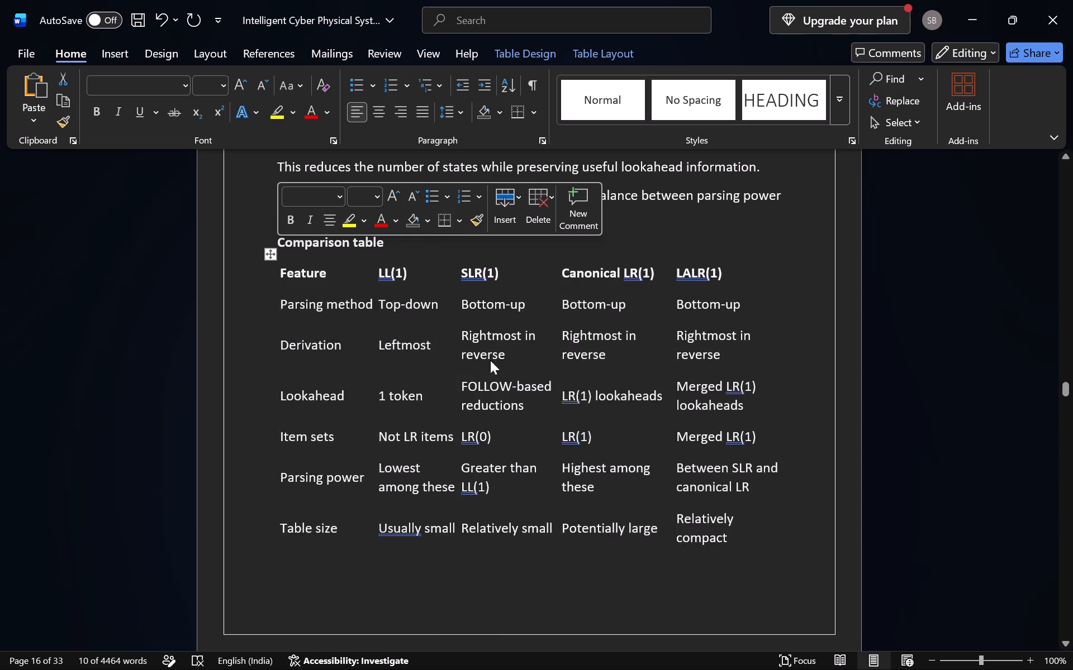
# Colour the heading "Q6. Compare LL(1), SLR(1), Canonical LR(1), and LALR(1) Parsers." red.
pyautogui.scroll(16, 429, 440)
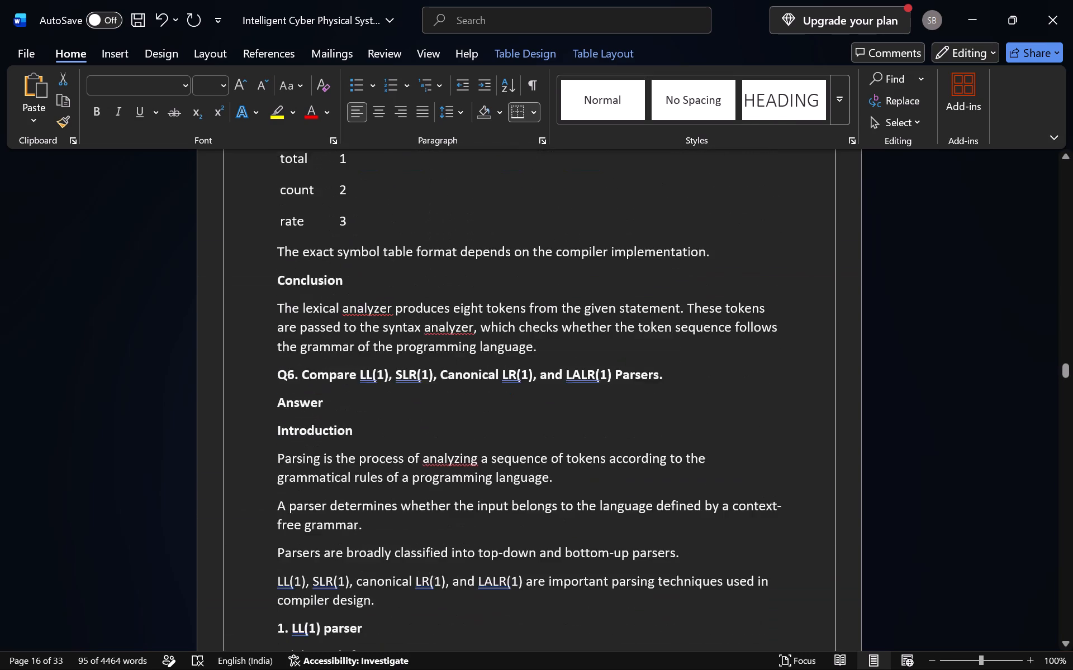
pyautogui.moveTo(670, 424); pyautogui.dragTo(236, 419)
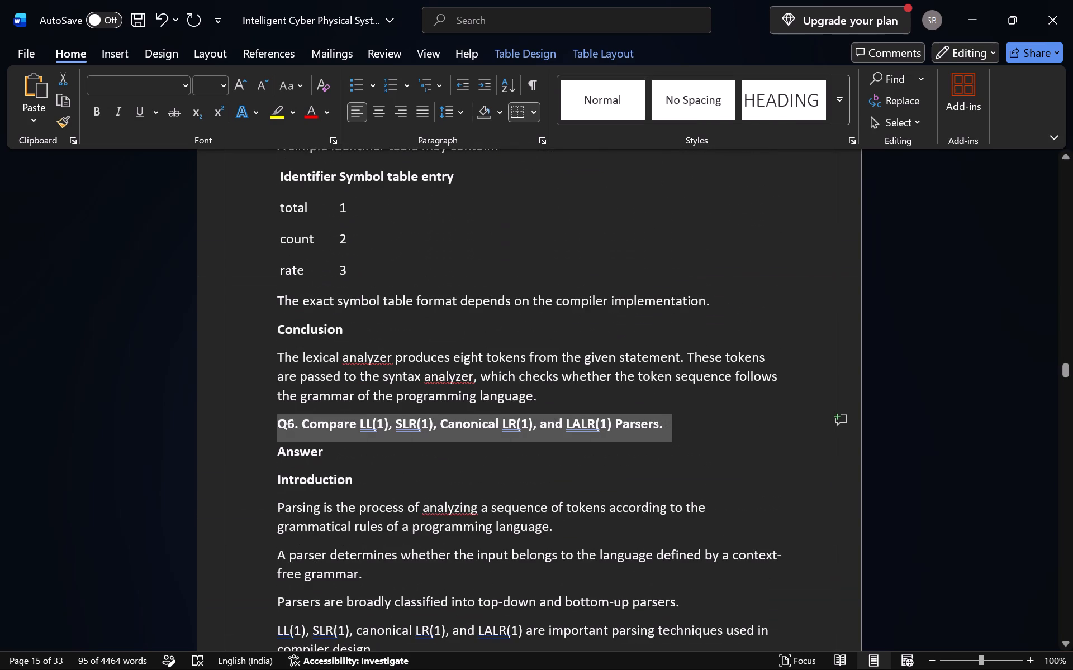
pyautogui.click(341, 394)
# Apply all borders to the identifier table with the Identifier and Symbol table entry columns under Symbol table.
pyautogui.scroll(6, 379, 481)
pyautogui.scroll(-2, 379, 481)
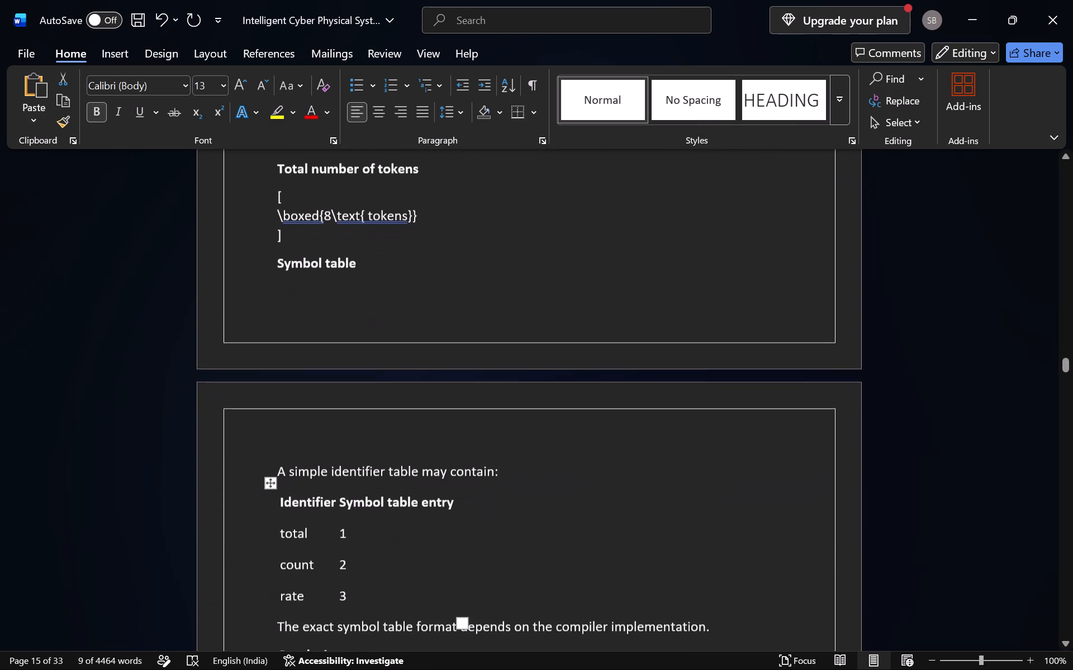
pyautogui.click(268, 480)
pyautogui.click(459, 450)
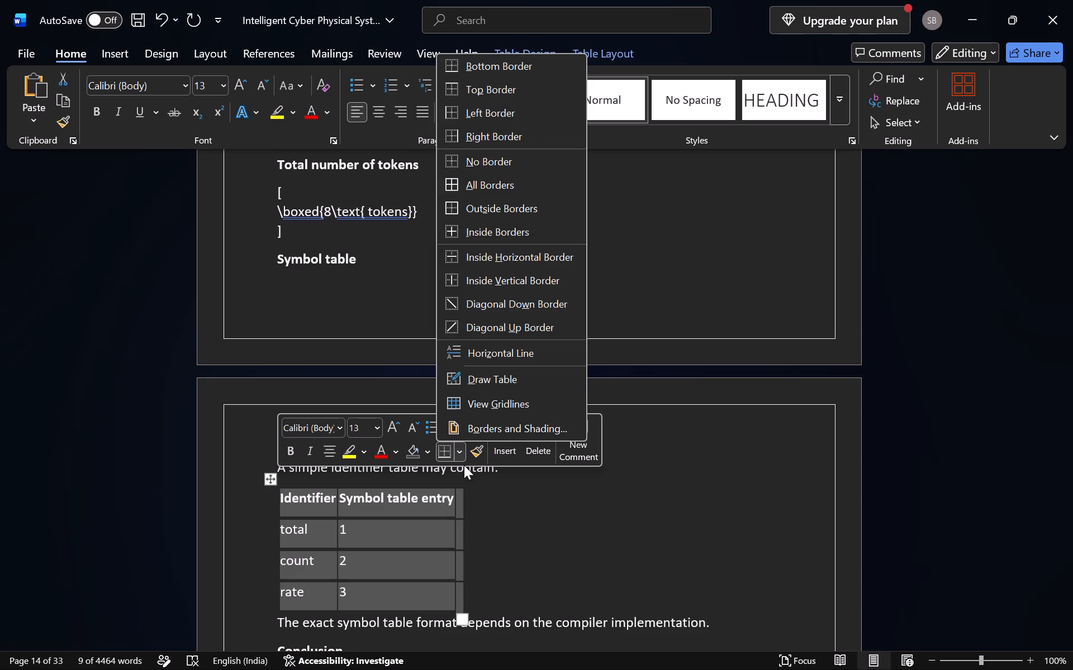
pyautogui.click(517, 186)
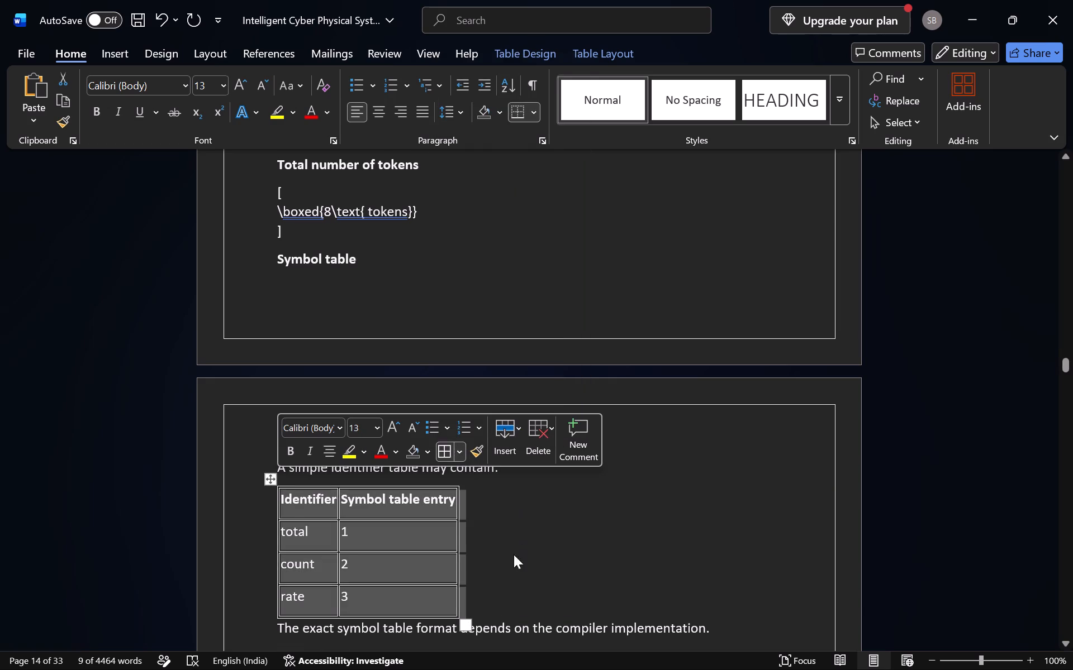
# Apply all borders to the Token table with the S.No., Lexeme and Token type columns.
pyautogui.scroll(8, 514, 554)
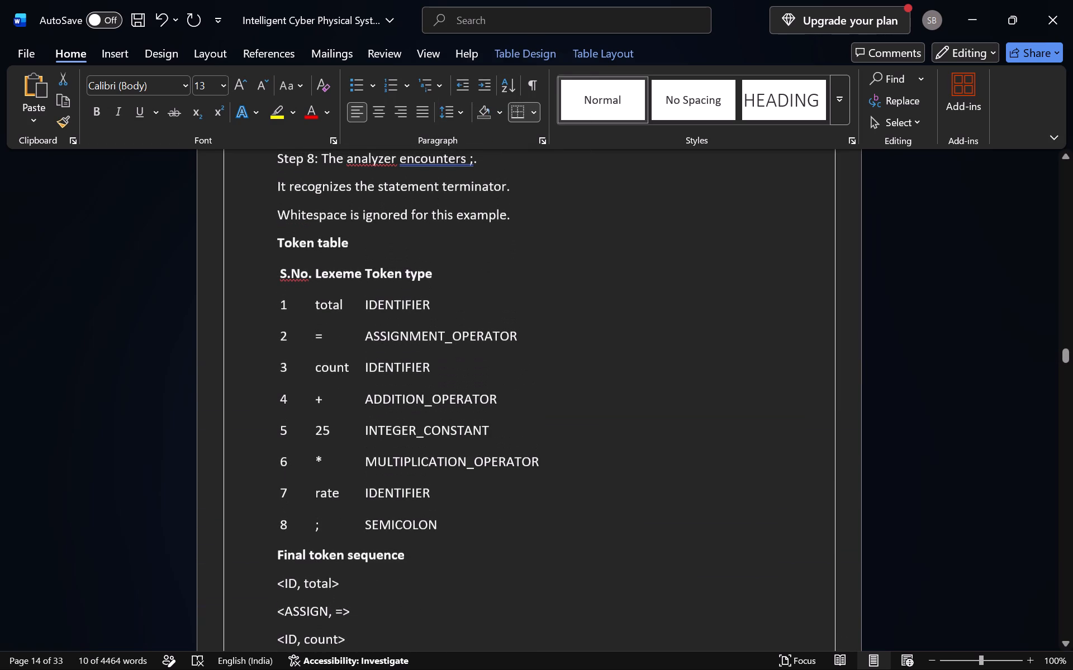
pyautogui.click(280, 305)
pyautogui.click(271, 258)
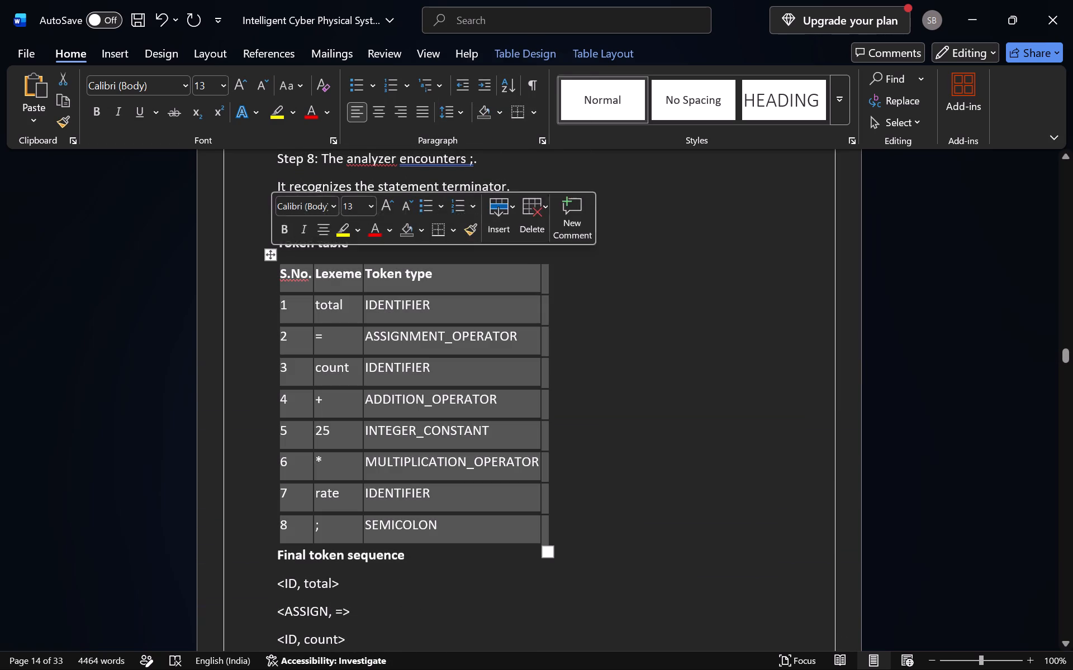
pyautogui.click(454, 228)
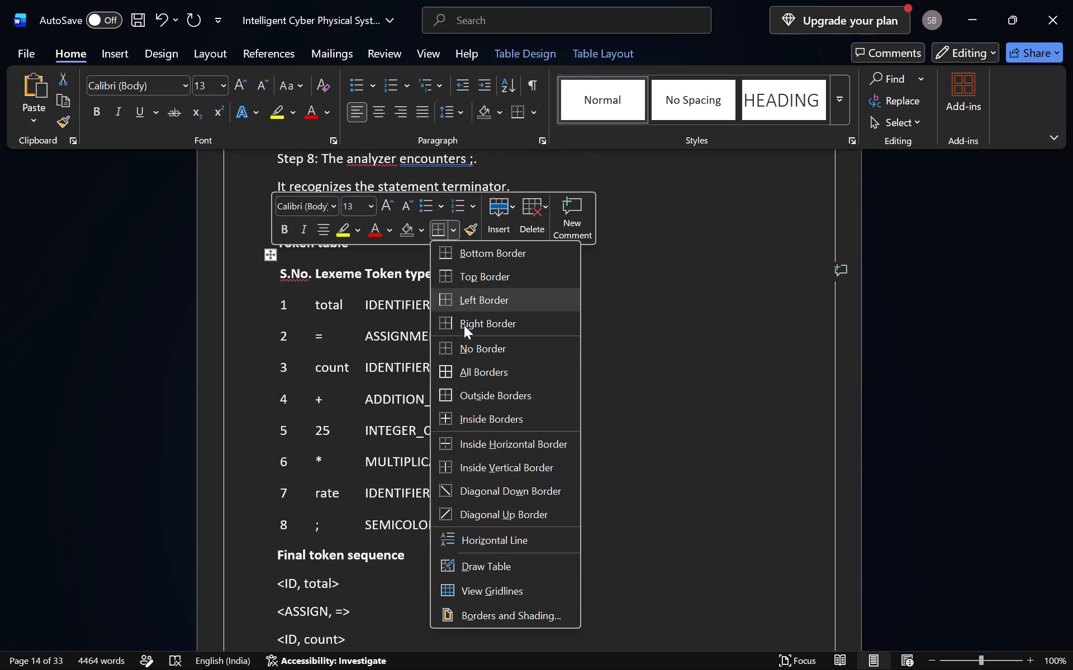
pyautogui.click(465, 366)
# Colour the heading "Q5. Trace the Tokens Produced for the Statement: total = count + 25 * rate;" red.
pyautogui.scroll(11, 444, 386)
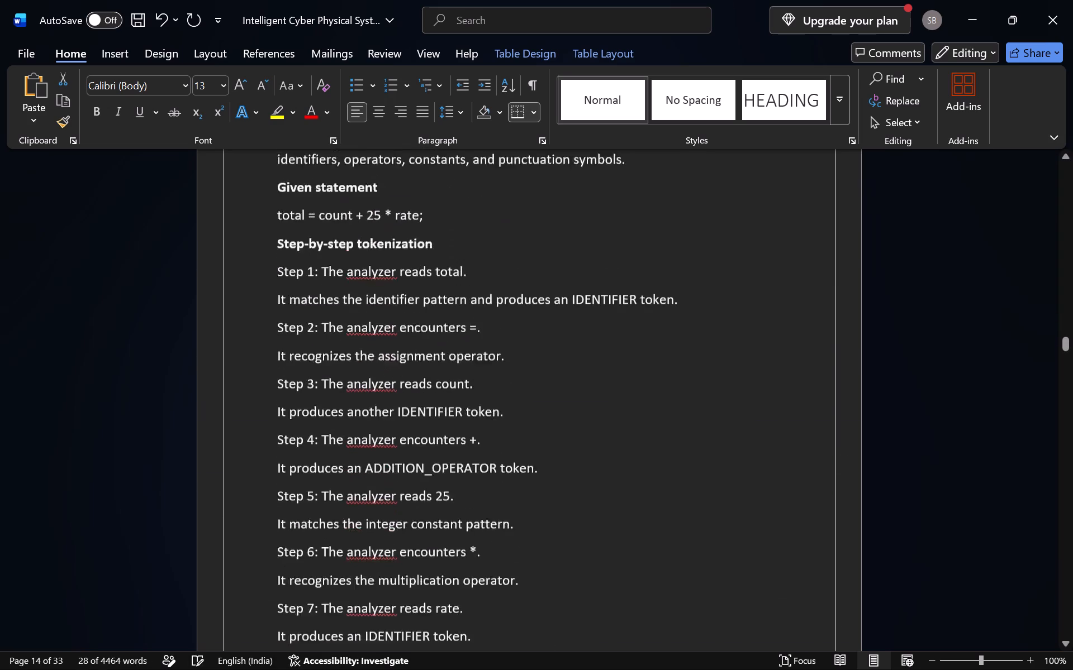
pyautogui.scroll(2, 413, 333)
pyautogui.moveTo(746, 402); pyautogui.dragTo(744, 403)
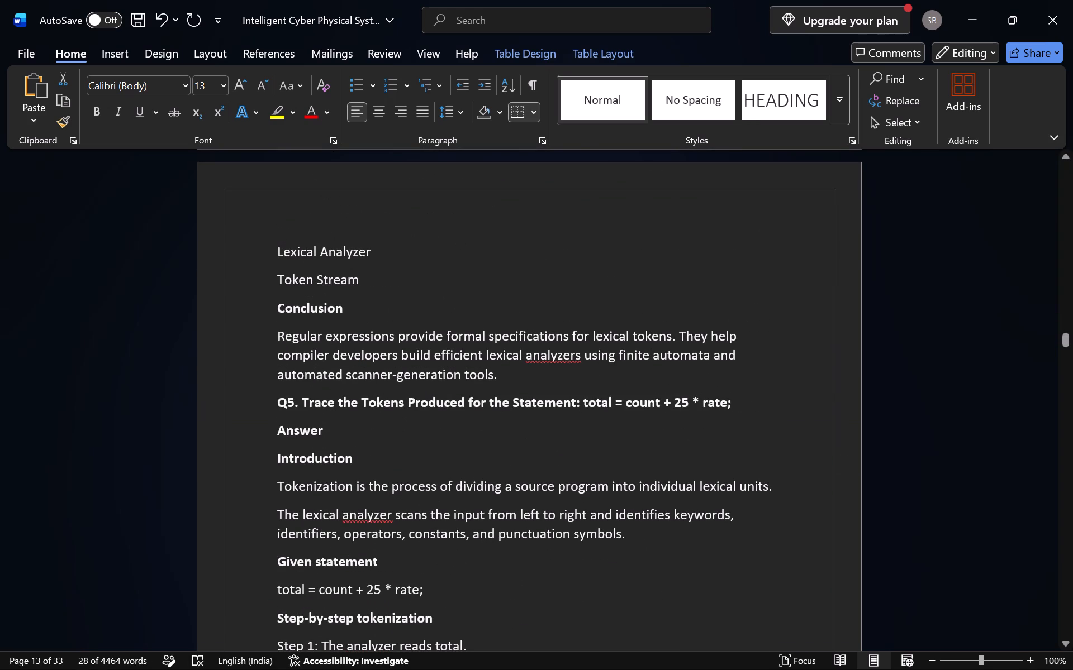
pyautogui.moveTo(744, 403); pyautogui.dragTo(244, 400)
pyautogui.click(348, 369)
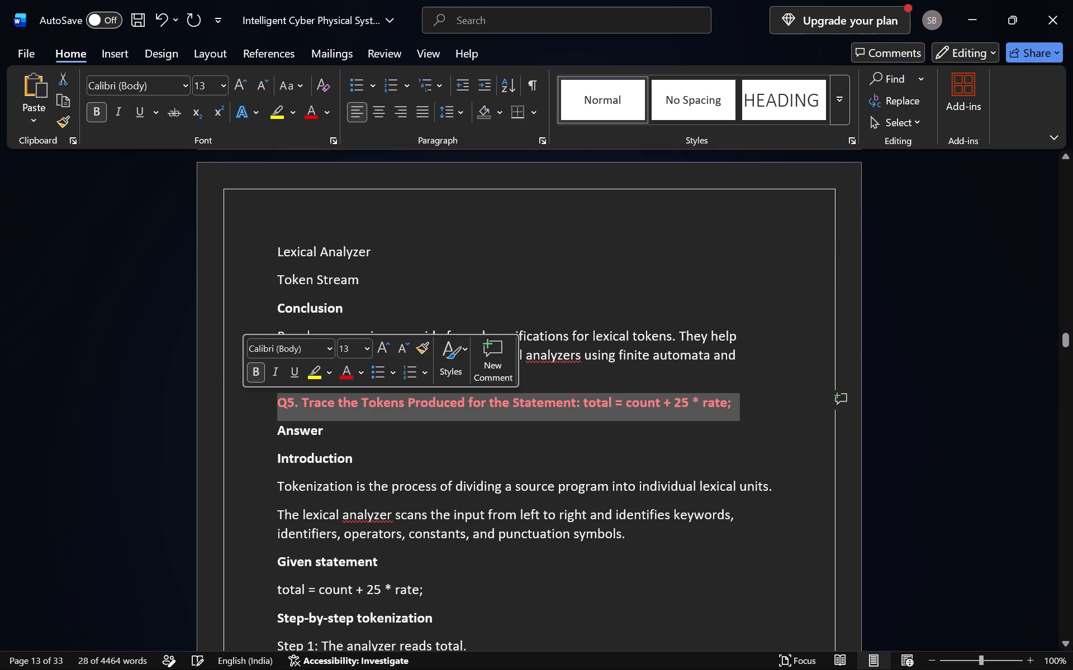
# Apply all borders to the Lexeme and Token table below the example "int count = 25;" under Basic terminology.
pyautogui.scroll(17, 403, 476)
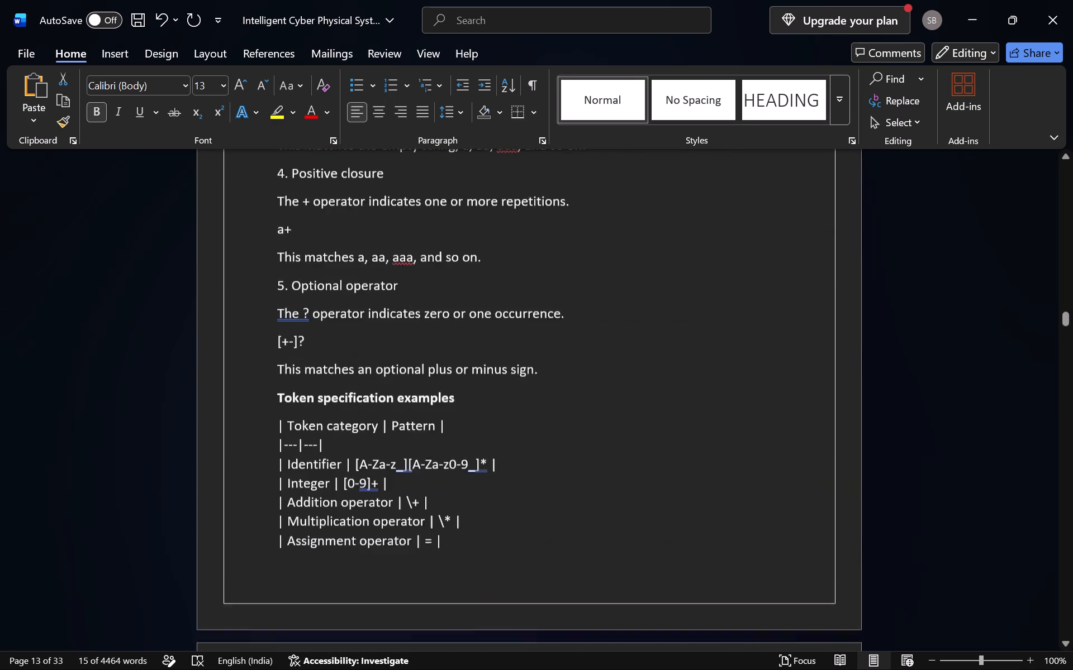
pyautogui.scroll(13, 403, 473)
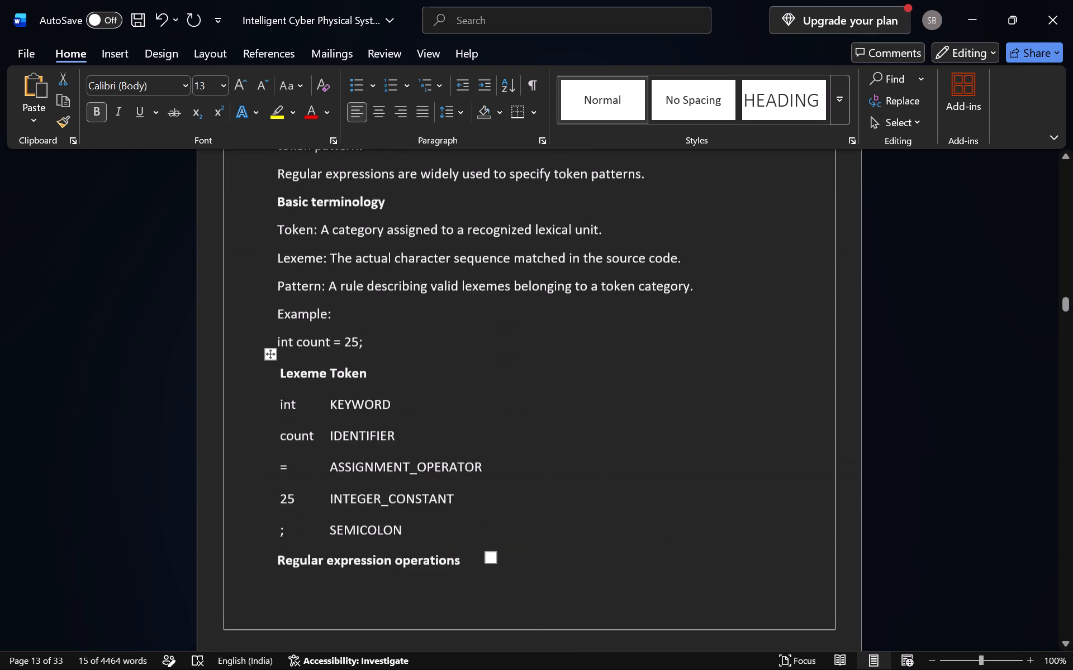
pyautogui.click(266, 352)
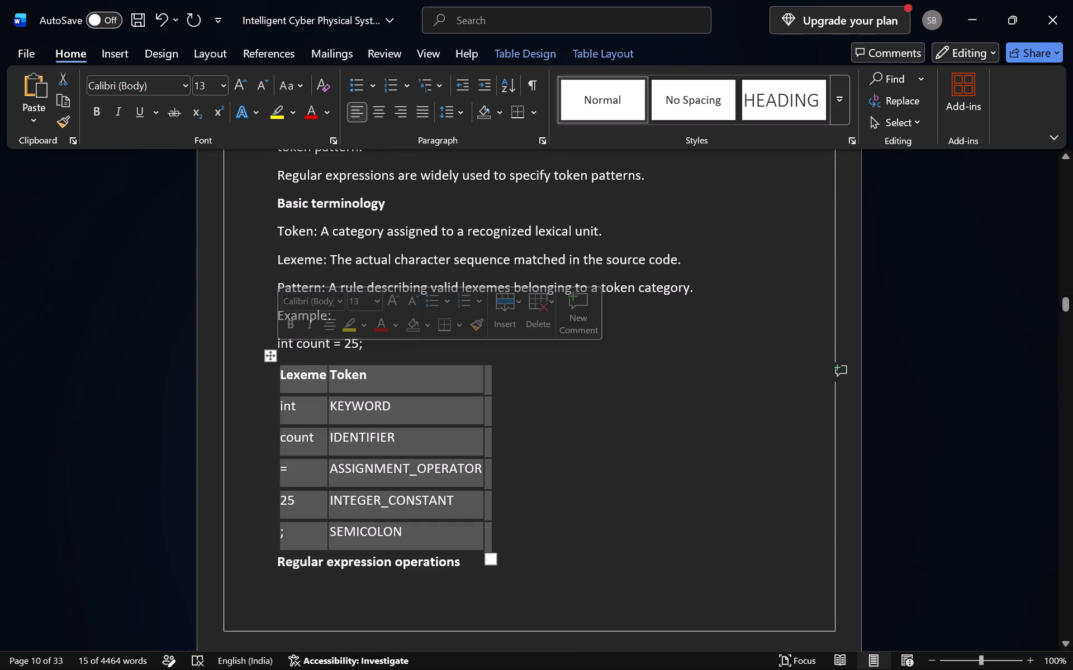
pyautogui.click(455, 324)
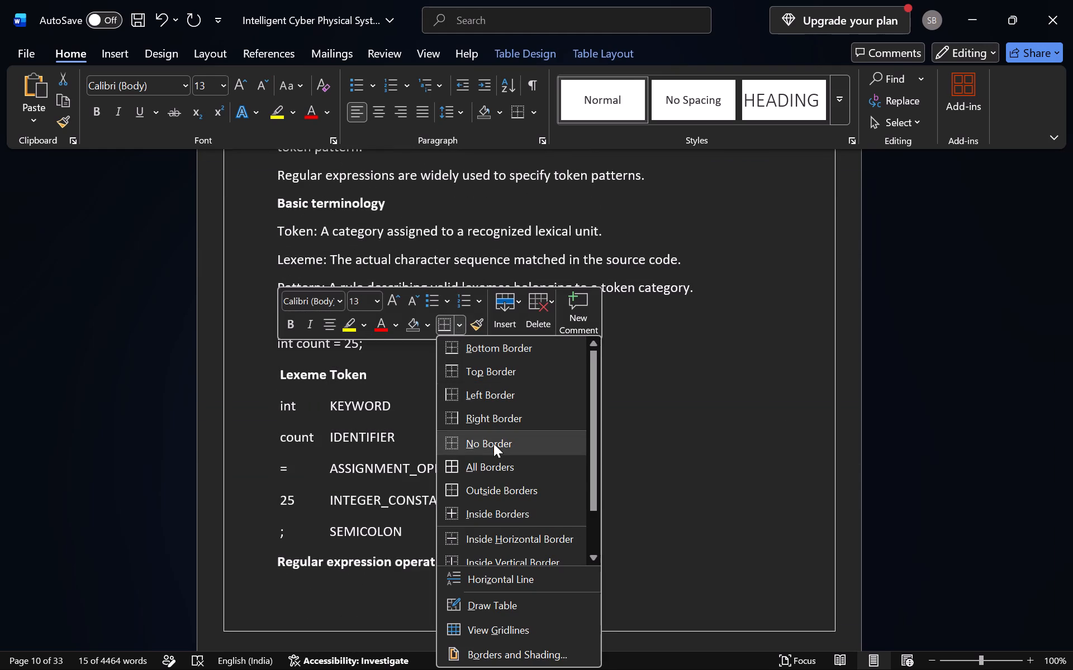
pyautogui.click(488, 461)
# Colour the heading "Q4. Explain the Specification of Tokens Using Regular Expressions." red.
pyautogui.scroll(5, 486, 457)
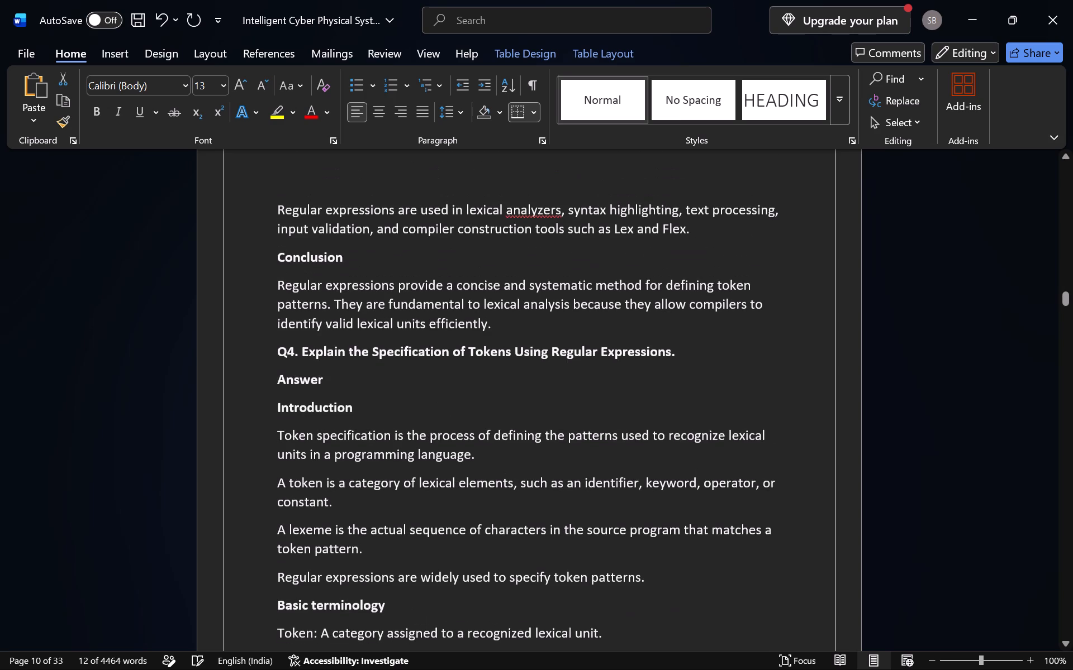
pyautogui.moveTo(715, 358); pyautogui.dragTo(182, 346)
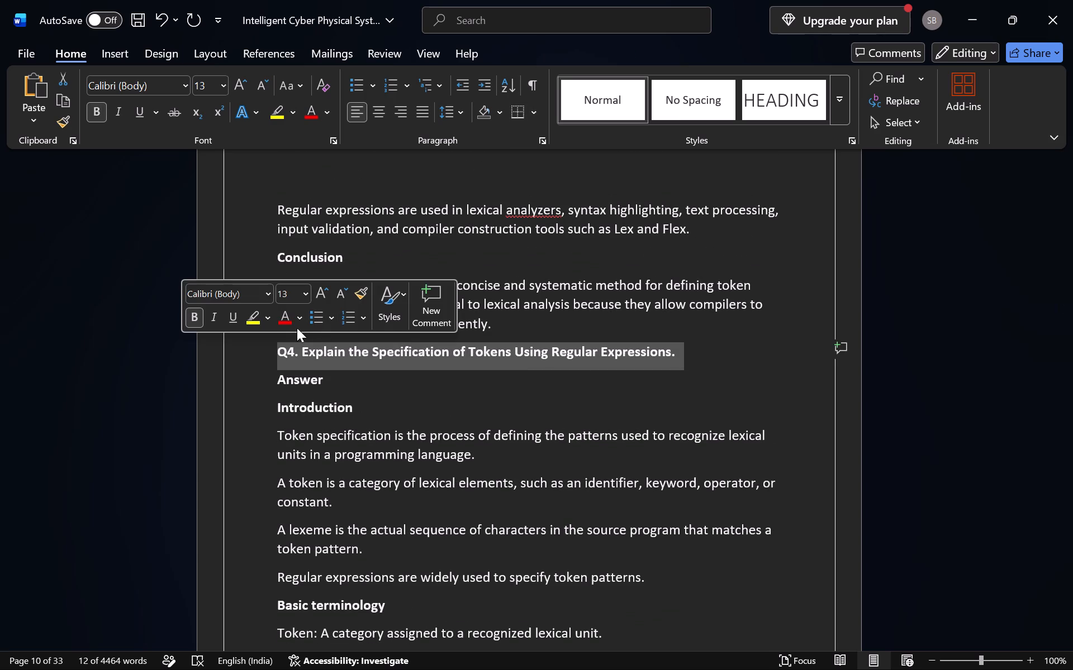
pyautogui.click(286, 325)
# Apply all borders to the table with the Token and Regular expression columns under "5. Summary table".
pyautogui.scroll(7, 388, 452)
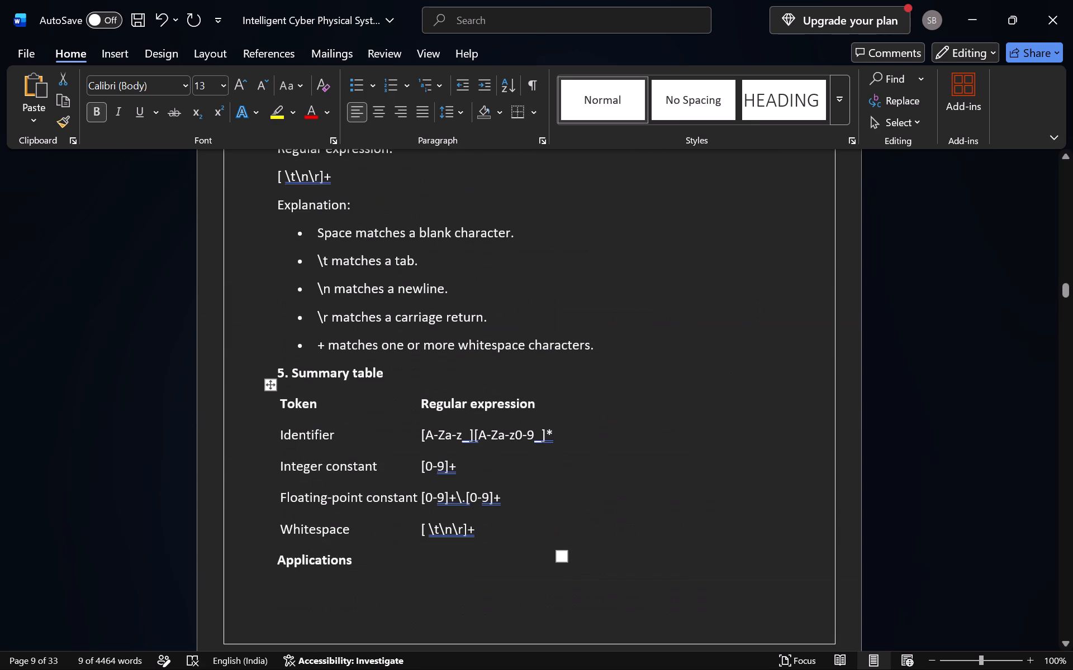
pyautogui.click(275, 382)
pyautogui.click(460, 348)
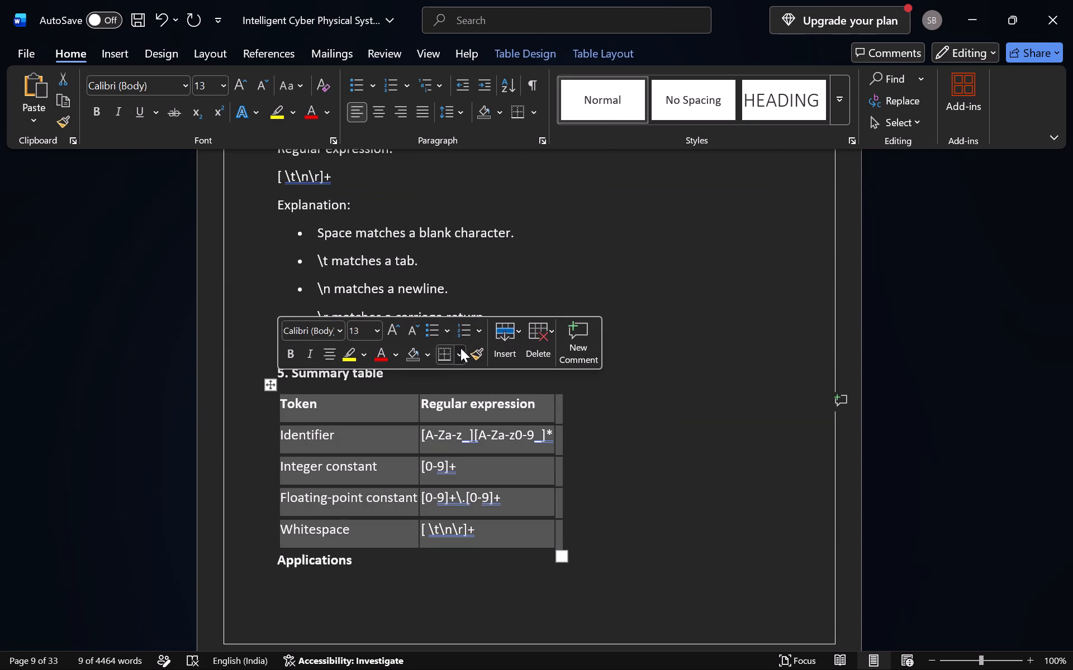
pyautogui.click(483, 124)
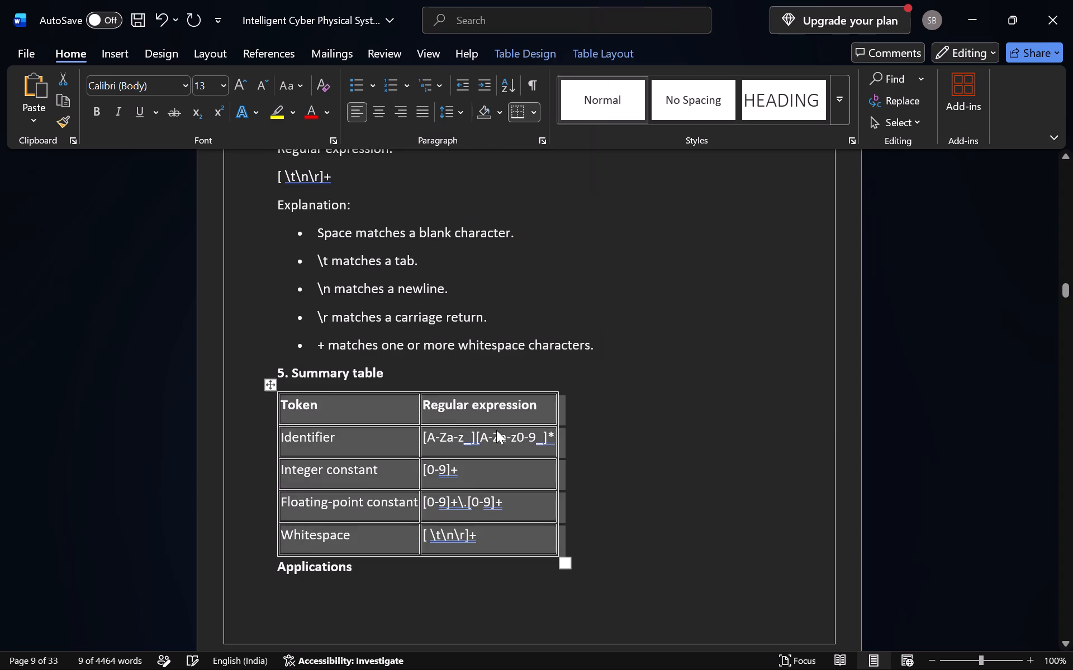
# Colour the heading "Q3. Write Regular Expressions for Identifiers, Integer Constants, Floating-Point Constants, and Whitespace." red.
pyautogui.scroll(15, 496, 430)
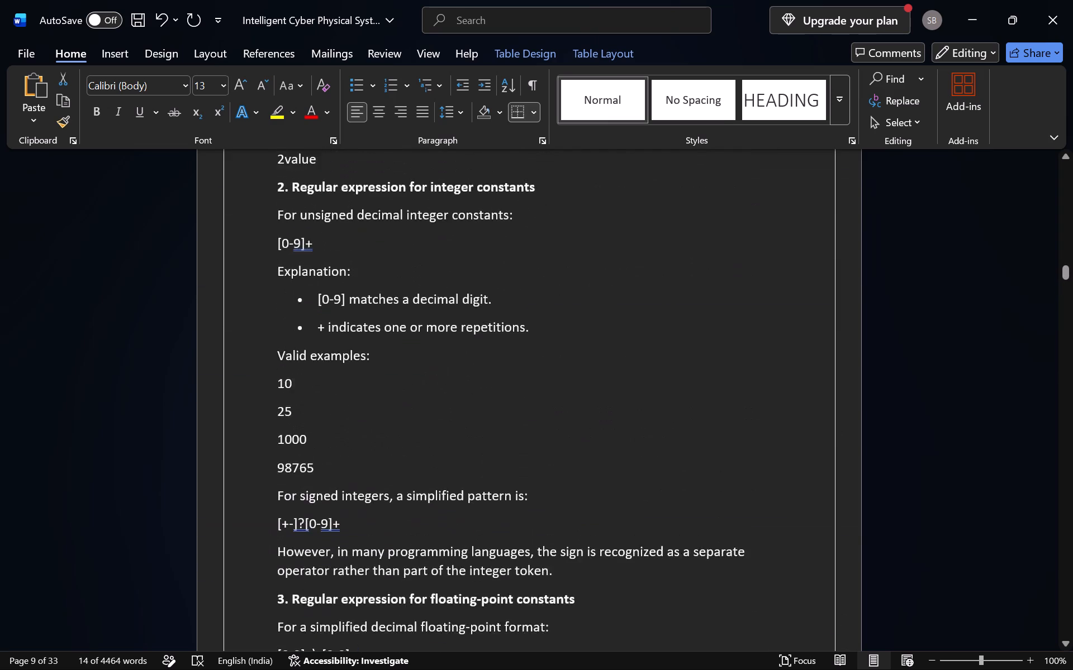
pyautogui.scroll(11, 496, 430)
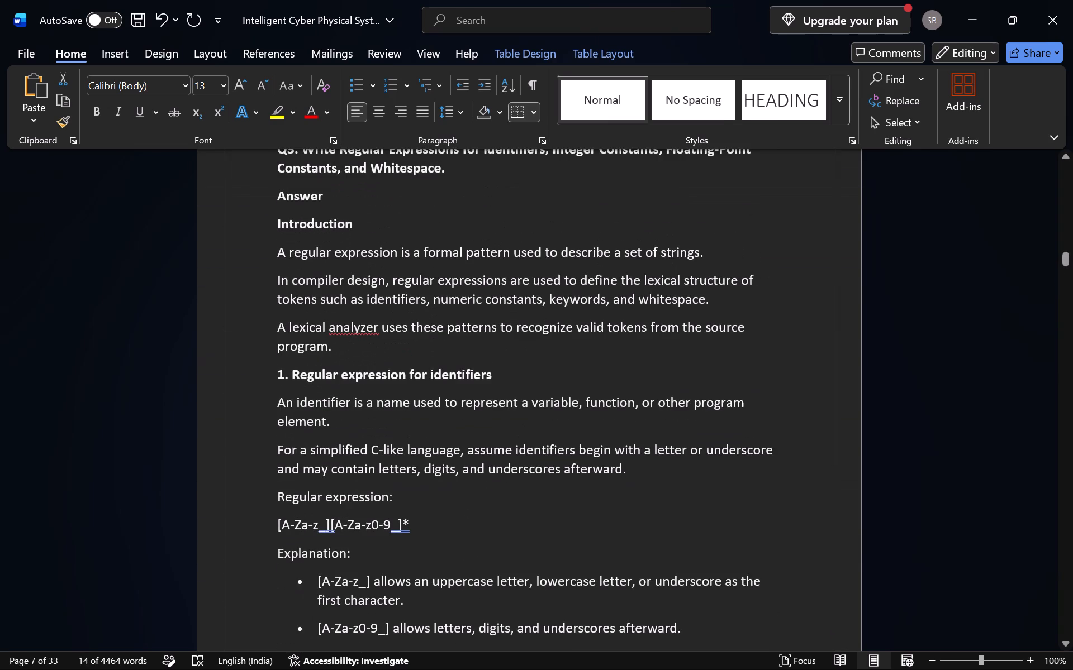
pyautogui.scroll(1, 514, 308)
pyautogui.moveTo(449, 252); pyautogui.dragTo(248, 240)
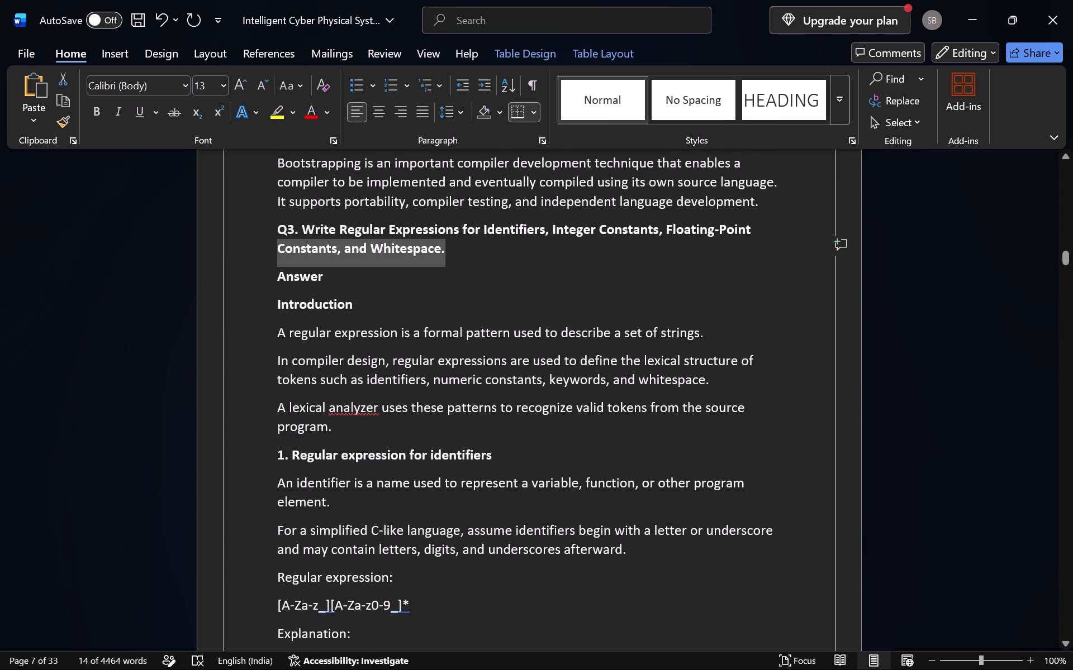
pyautogui.moveTo(248, 240); pyautogui.dragTo(246, 227)
pyautogui.click(341, 197)
# Colour the heading "Q1. Discuss Lexical Errors and Describe Strategies for Recovering from Them." red.
pyautogui.scroll(1, 381, 339)
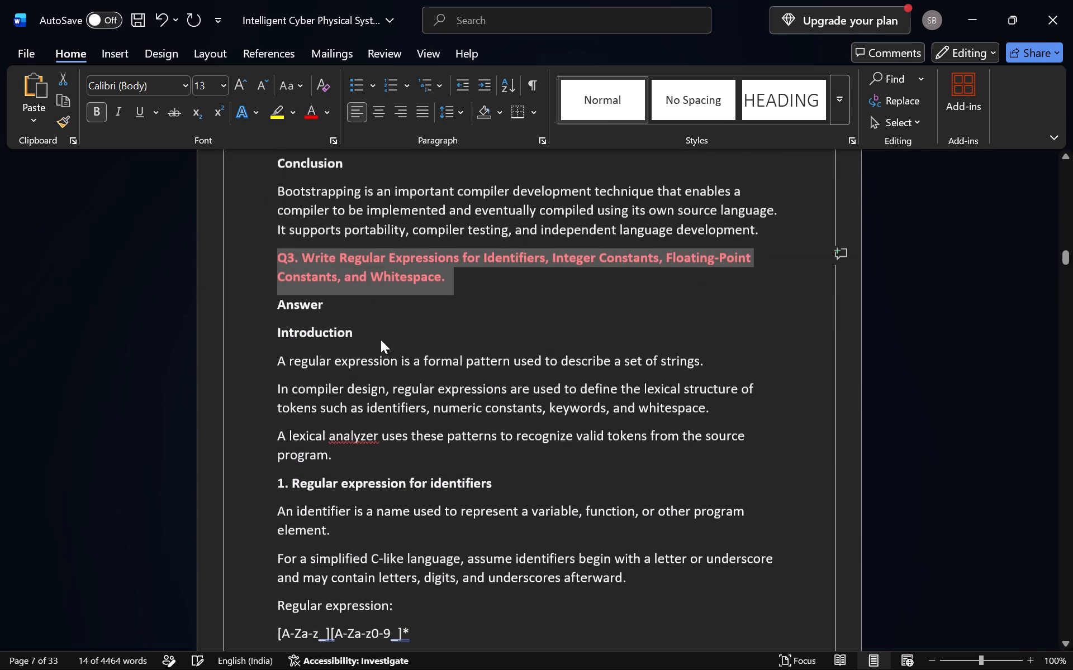
pyautogui.scroll(17, 381, 339)
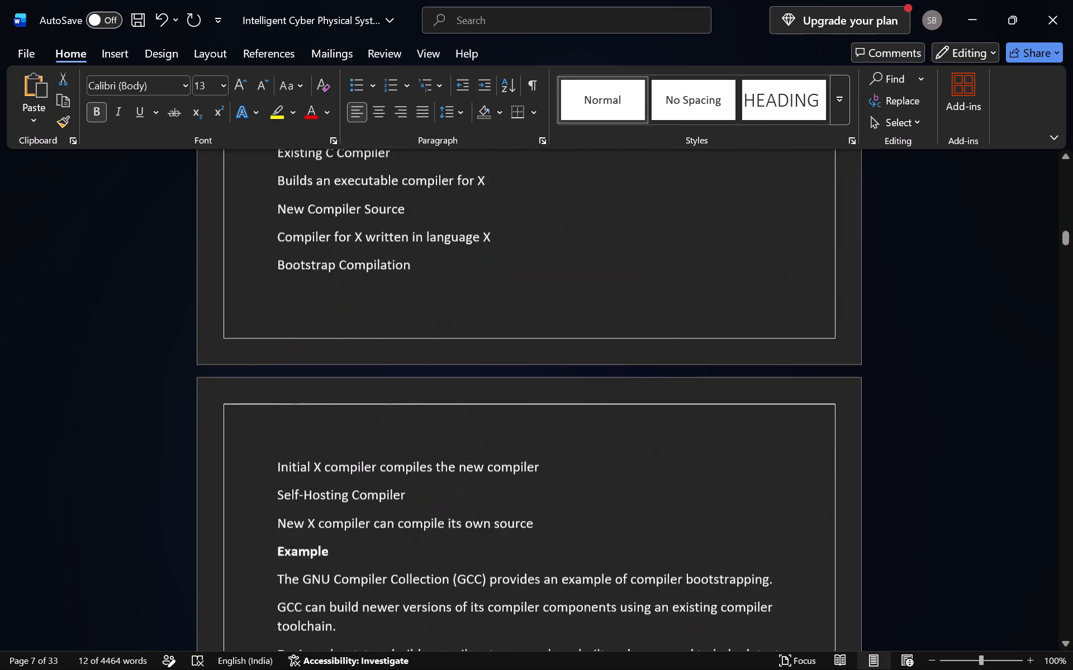
pyautogui.scroll(18, 381, 339)
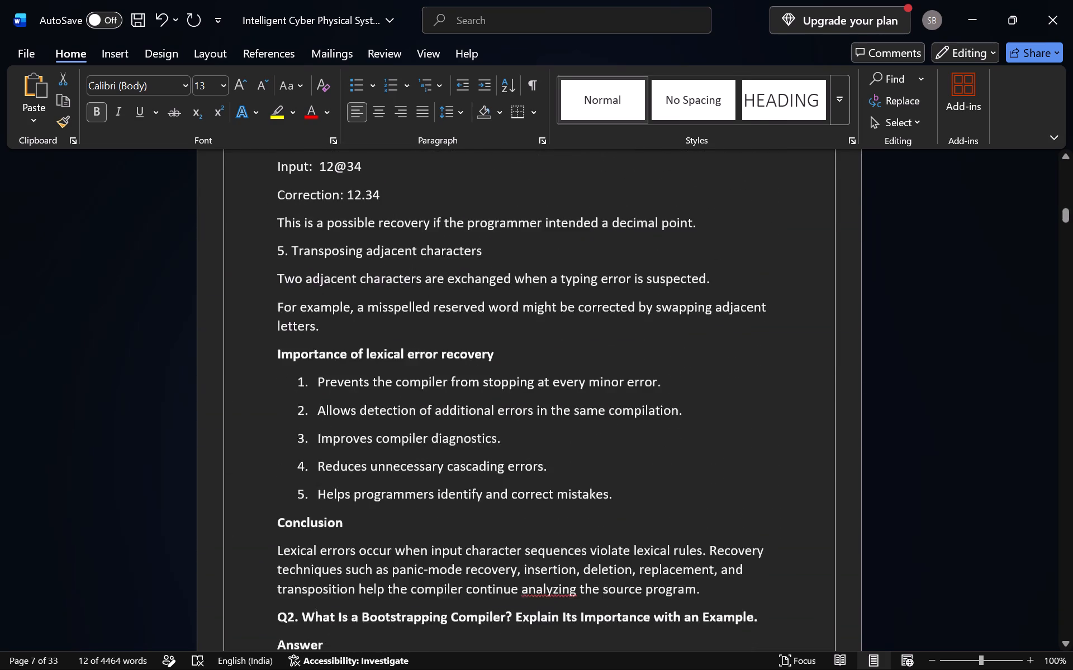
pyautogui.scroll(13, 381, 339)
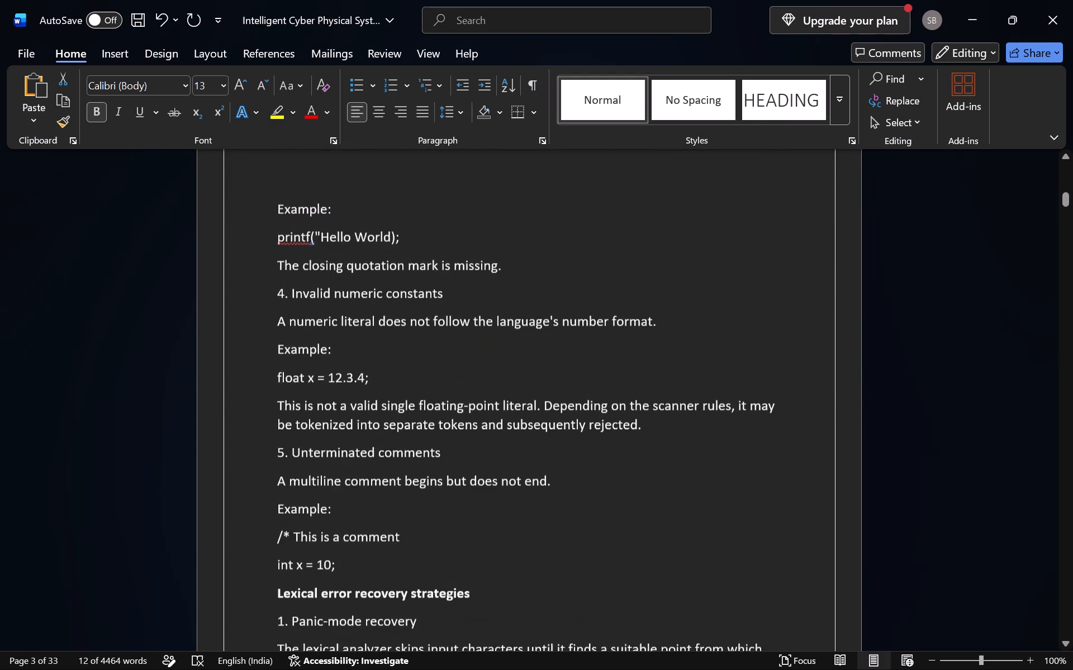
pyautogui.scroll(11, 381, 339)
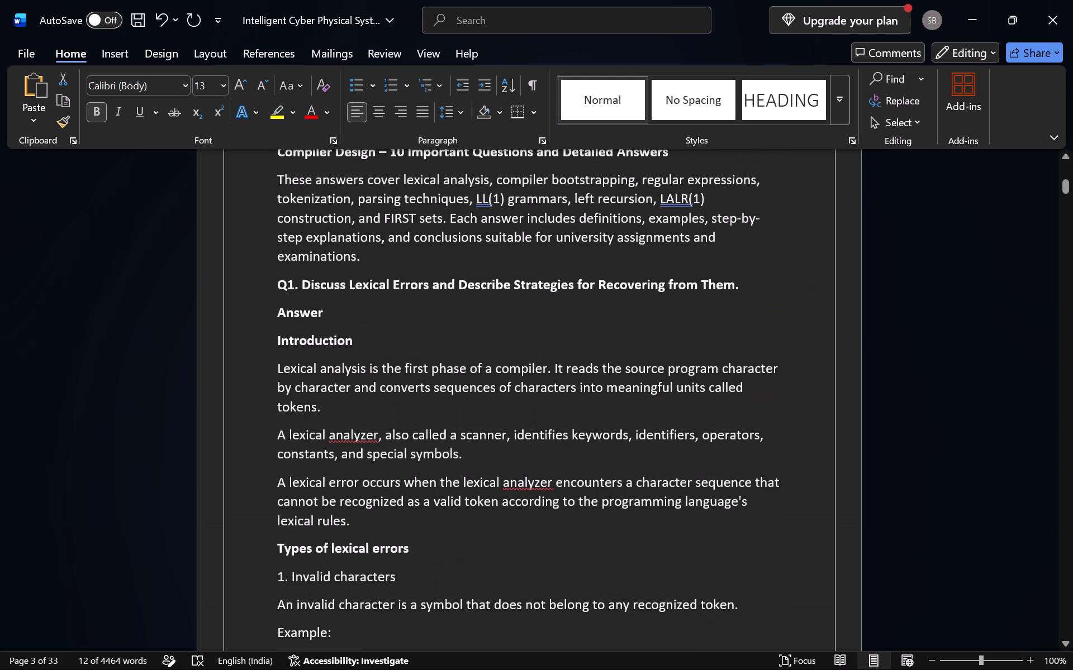
pyautogui.moveTo(749, 284); pyautogui.dragTo(274, 285)
pyautogui.click(377, 264)
# Delete the title "Compiler Design – 10 Important Questions and Detailed Answers" and its introductory paragraph above Q1.
pyautogui.scroll(3, 415, 418)
pyautogui.moveTo(379, 496); pyautogui.dragTo(246, 356)
pyautogui.press('BackSpace')
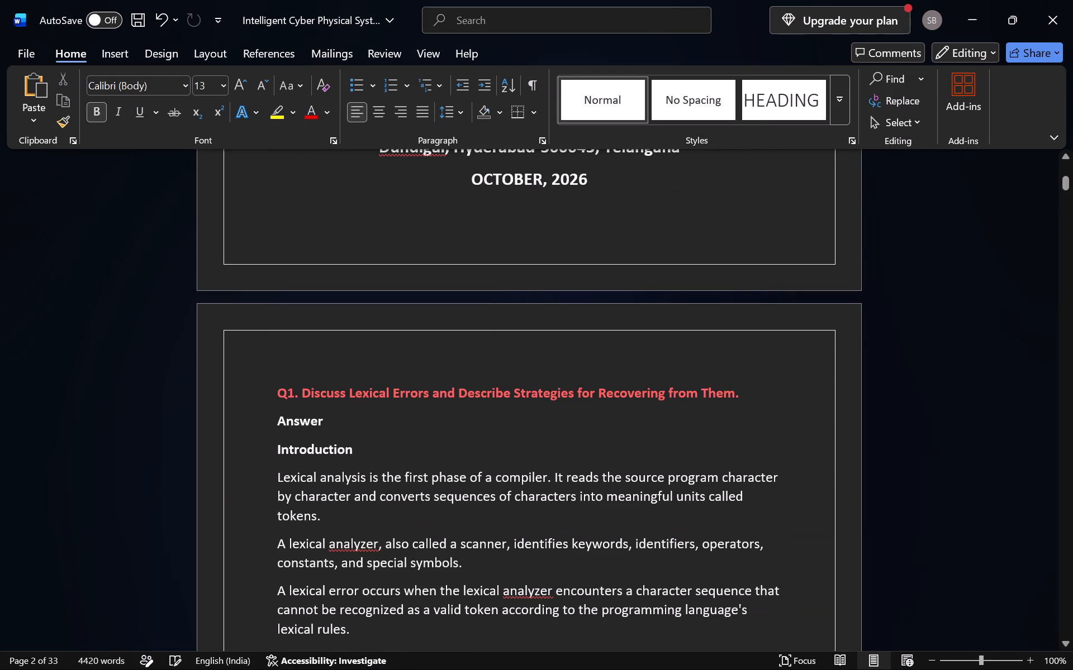
# Copy the text from the Q1 heading into Q2's "Principle of bootstrapping" section, down to the sentence about using a bootstrap compiler.
pyautogui.moveTo(278, 389); pyautogui.dragTo(469, 669)
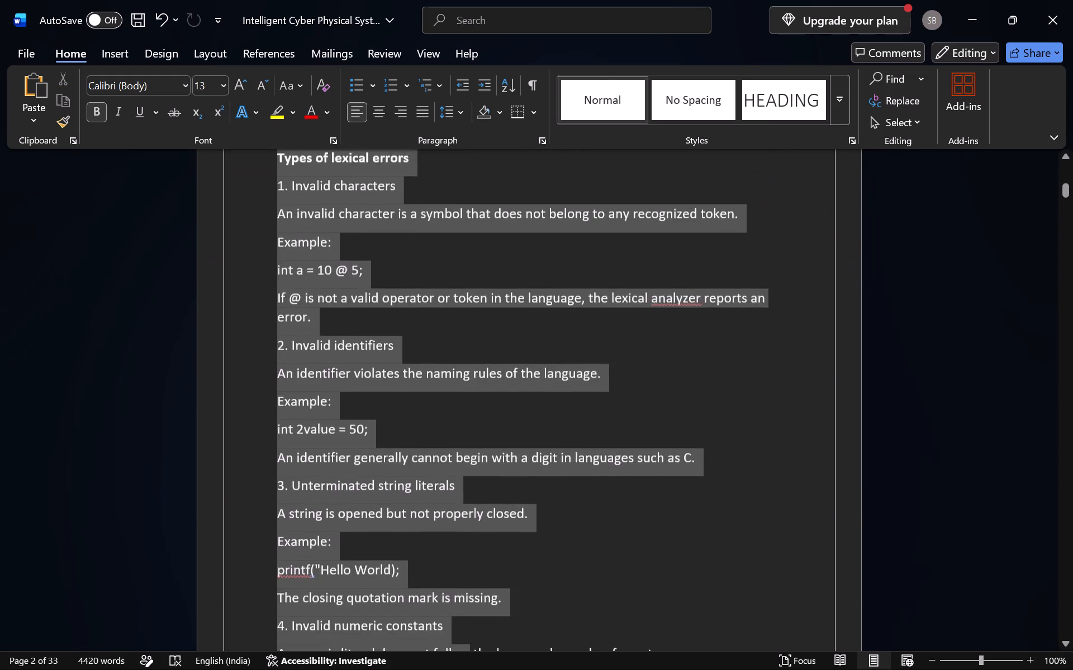
pyautogui.moveTo(469, 669); pyautogui.dragTo(468, 669)
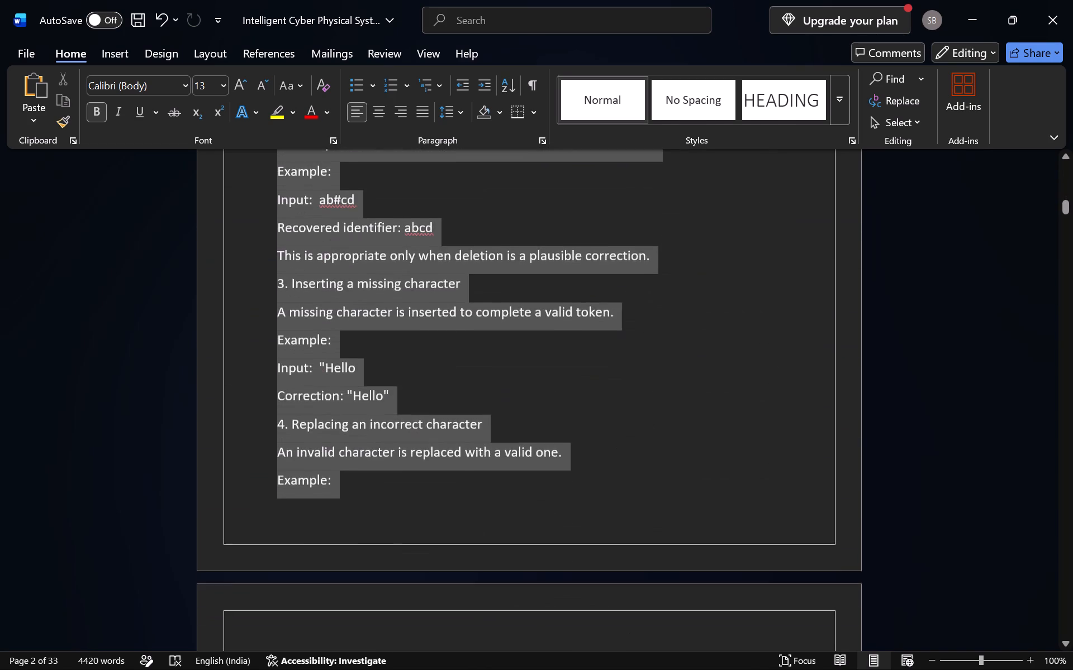
pyautogui.moveTo(468, 669); pyautogui.dragTo(468, 669)
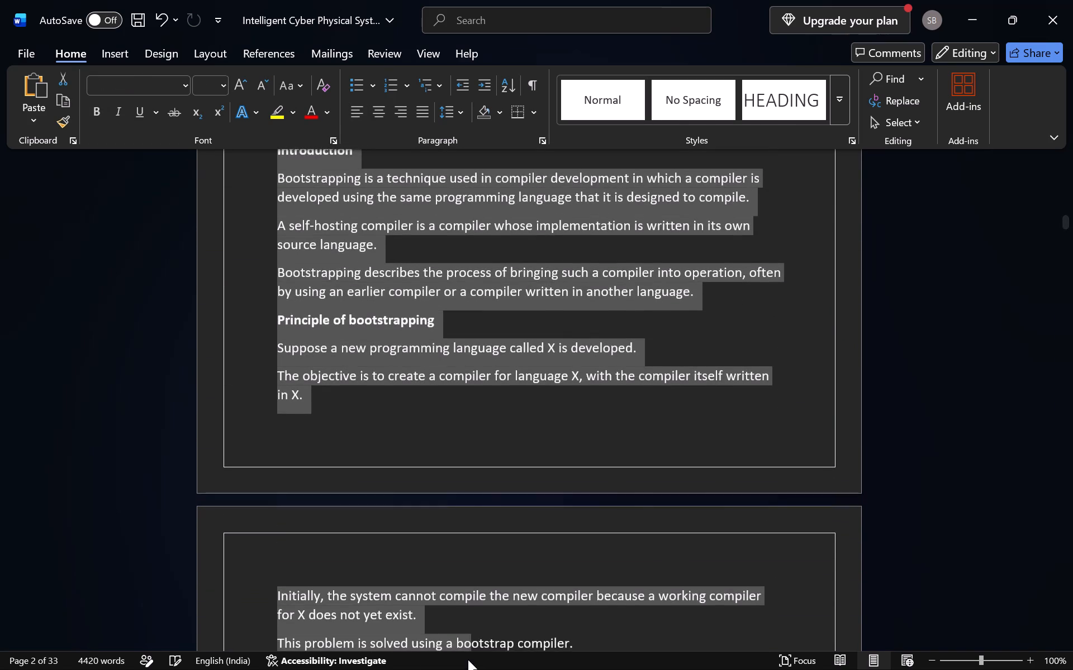
pyautogui.hotkey('ctrl', 'c')
# Switch to the DupliChecker plagiarism checker in Brave and reload the page to get an empty text form.
pyautogui.hotkey('alt', 'Tab')
pyautogui.hotkey('alt', 'Tab')
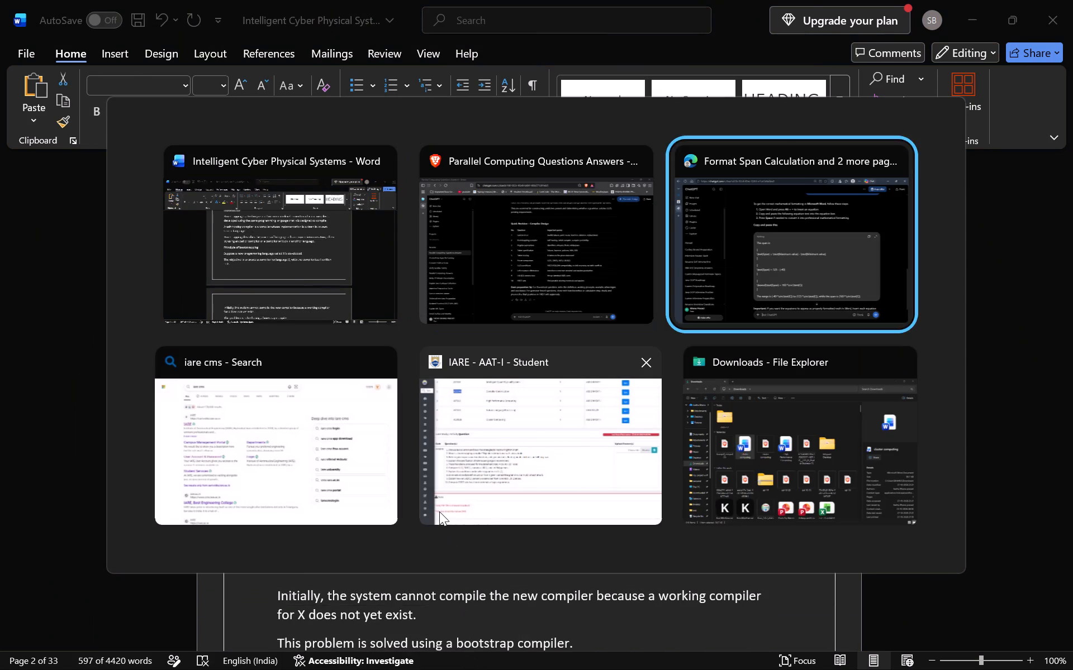
pyautogui.hotkey('alt', 'Tab')
pyautogui.hotkey('alt', 'Tab')
pyautogui.hotkey('alt', 'Tab')
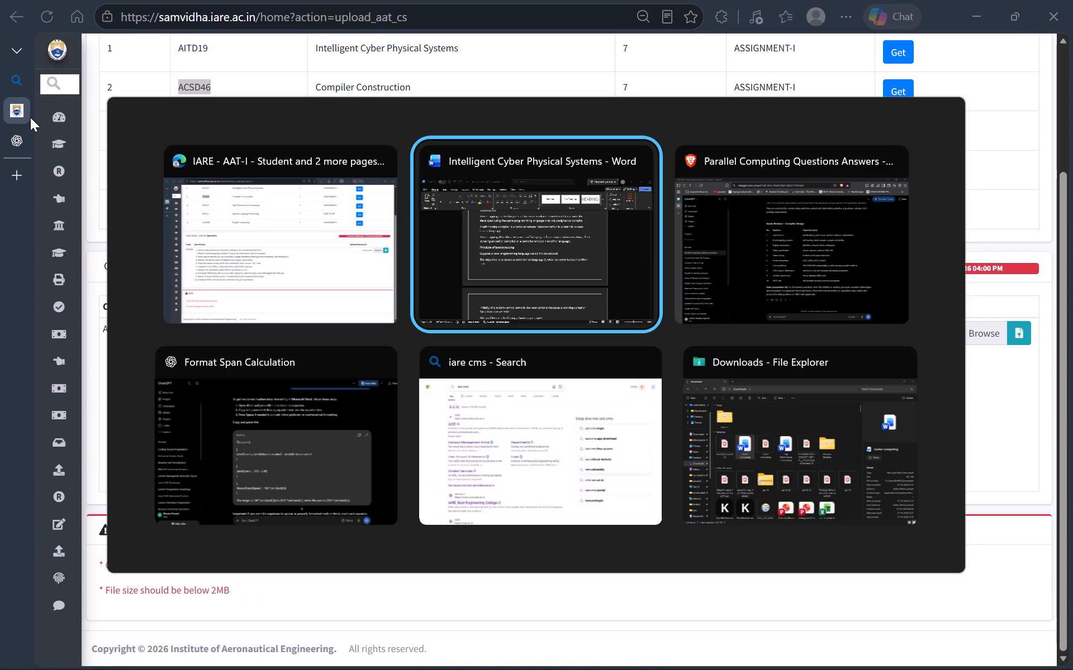
pyautogui.hotkey('alt', 'Tab')
pyautogui.click(13, 97)
pyautogui.click(567, 393)
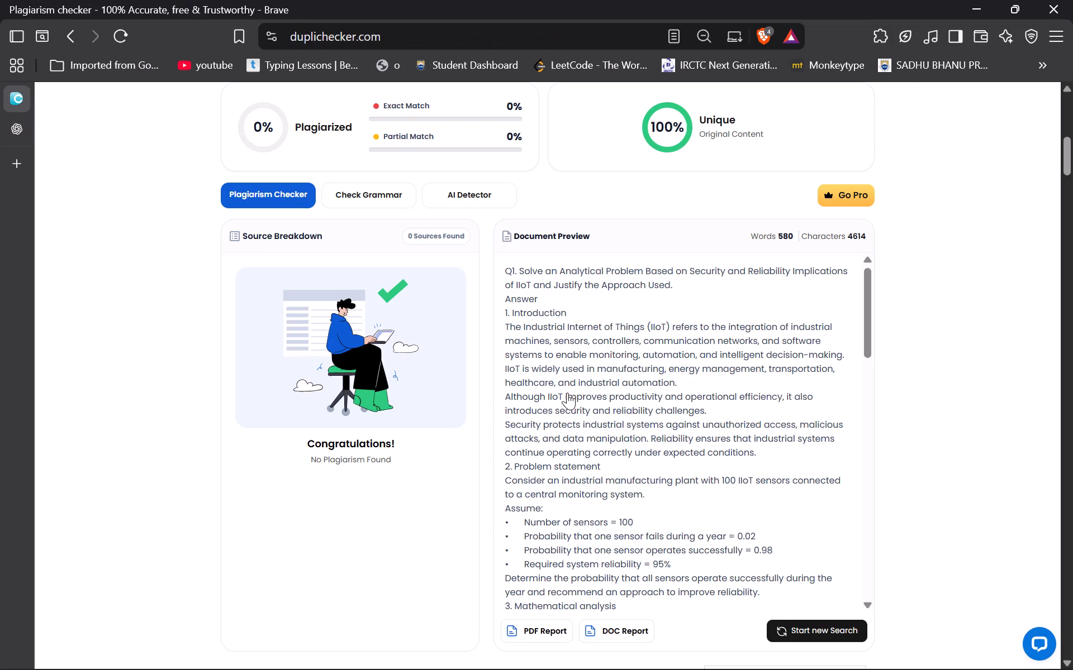
pyautogui.hotkey('ctrl', 'a')
pyautogui.click(653, 439)
pyautogui.moveTo(654, 508); pyautogui.dragTo(656, 519)
pyautogui.click(123, 45)
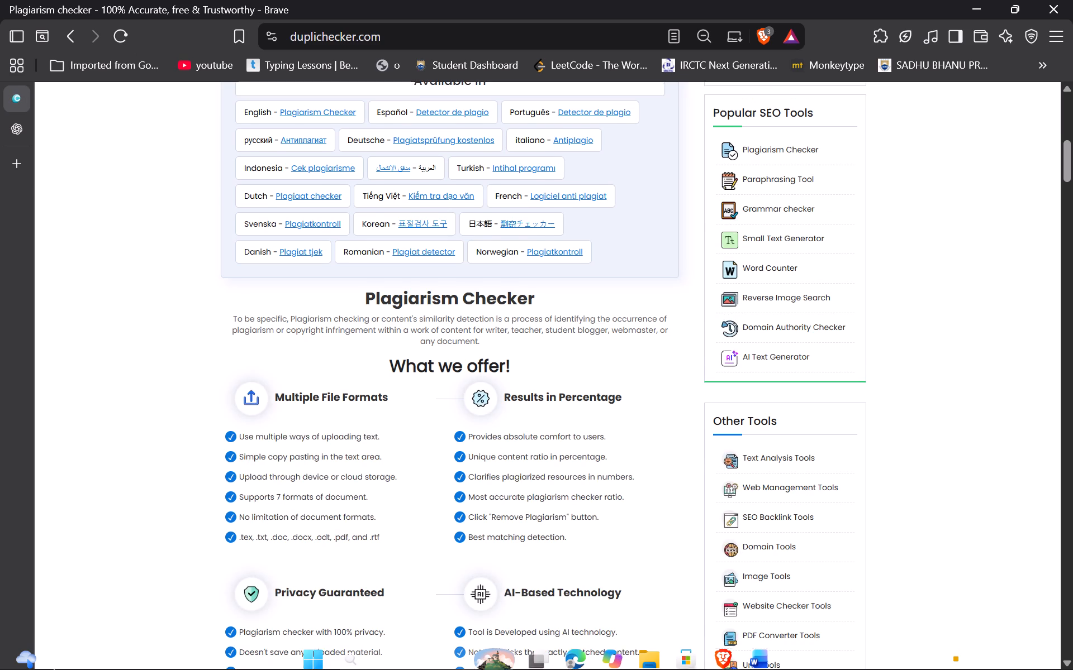
pyautogui.scroll(7, 448, 359)
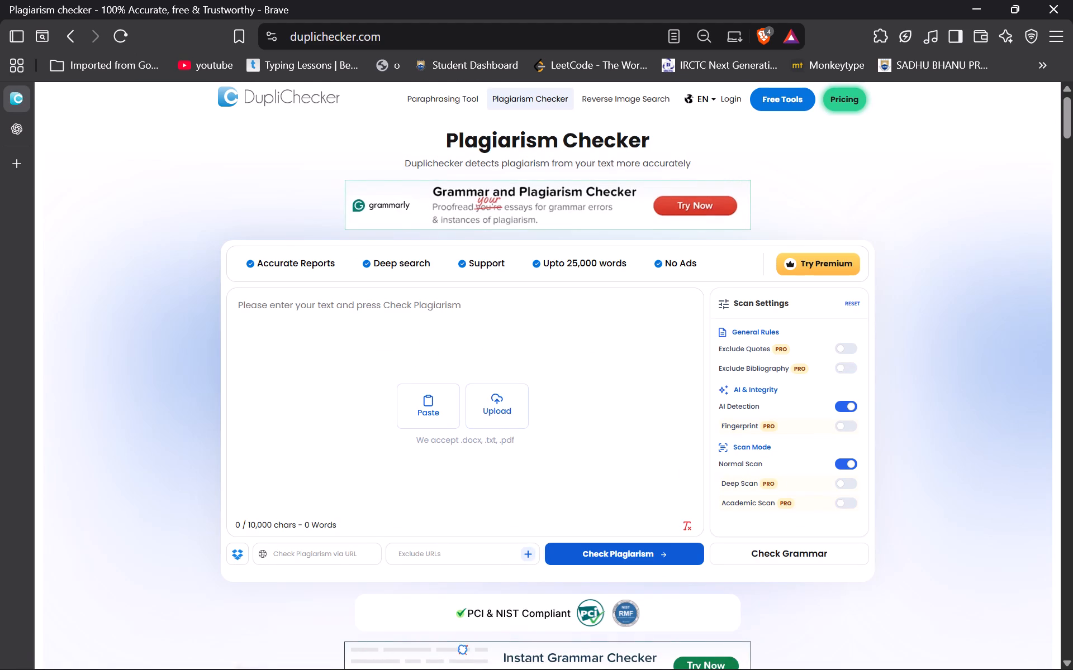
# Paste the copied Q1–Q2 text into the plagiarism checker, run the plagiarism check and complete the human verification.
pyautogui.click(302, 289)
pyautogui.hotkey('ctrl', 'v')
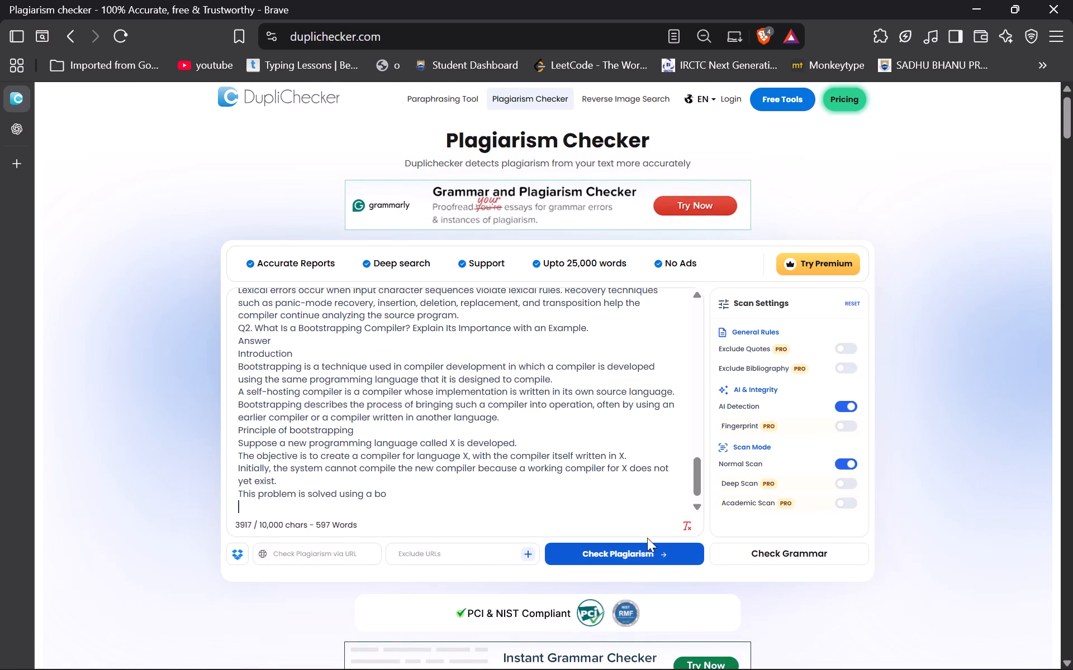
pyautogui.click(638, 551)
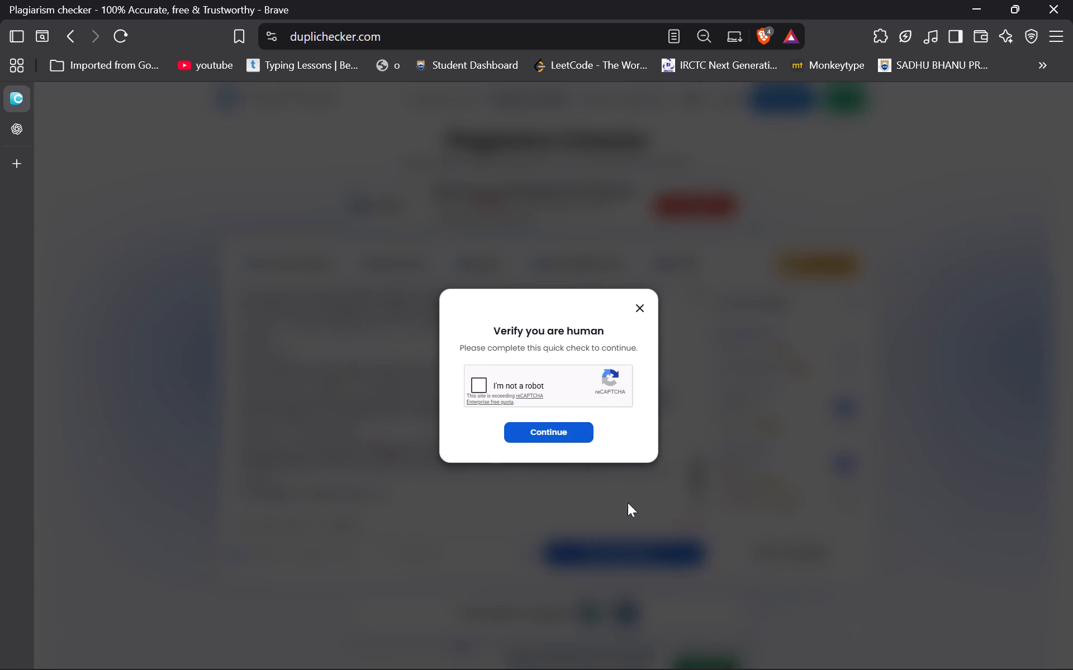
pyautogui.click(478, 381)
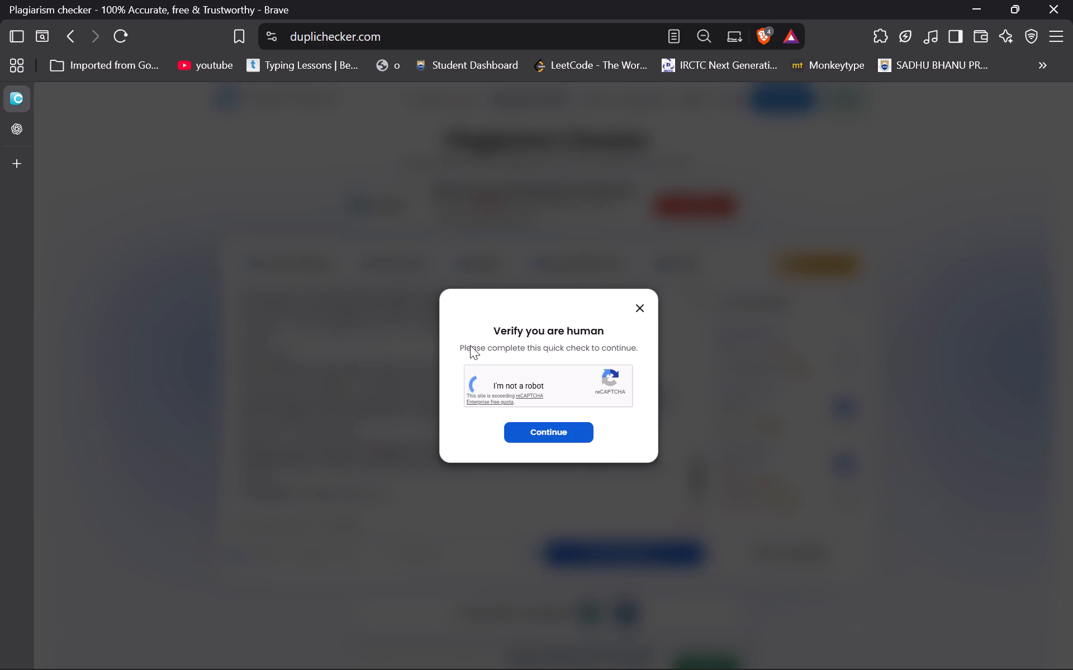
pyautogui.click(528, 428)
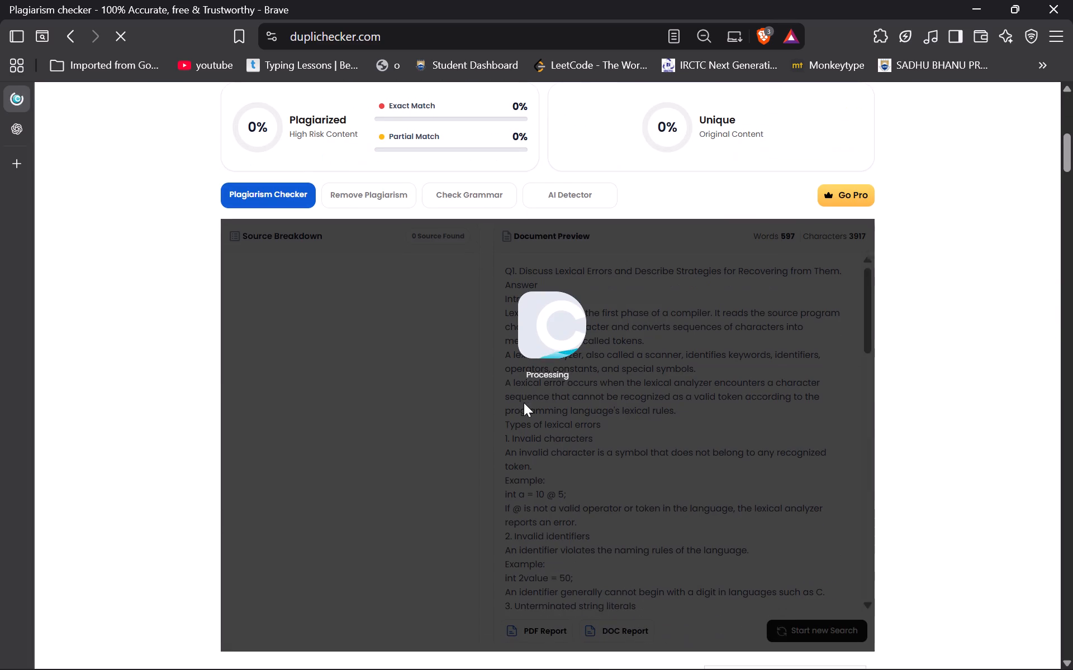
# Switch to the Word document and colour the word "Answer" under the Q1 heading with the blue theme colour.
pyautogui.hotkey('alt', 'Tab')
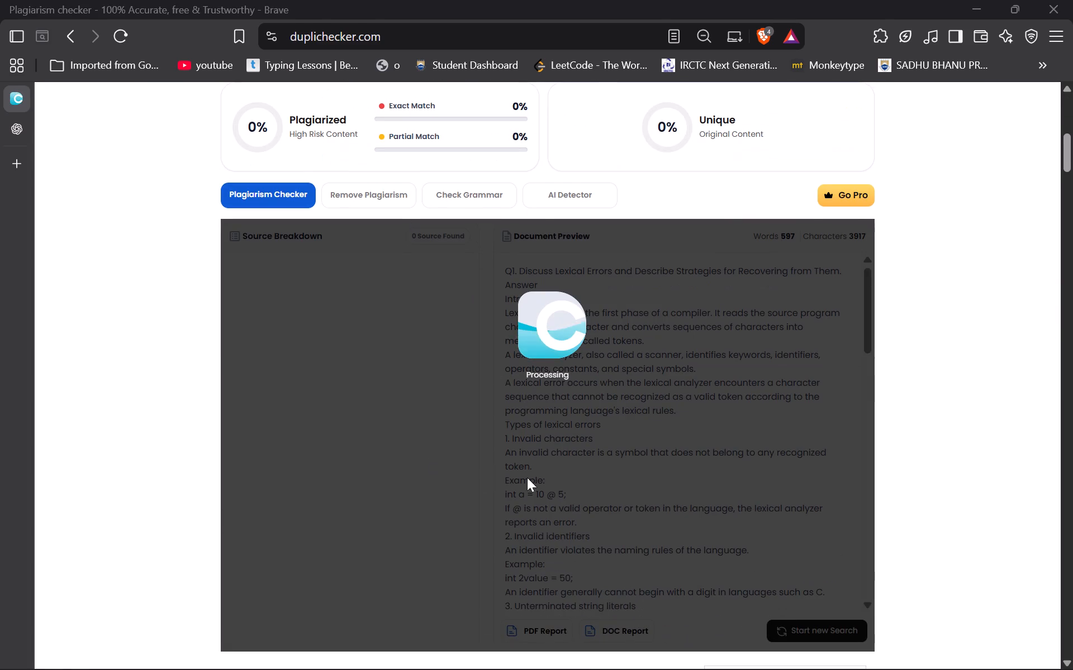
pyautogui.hotkey('alt', 'Tab')
pyautogui.hotkey('alt', 'Tab')
pyautogui.scroll(4, 455, 410)
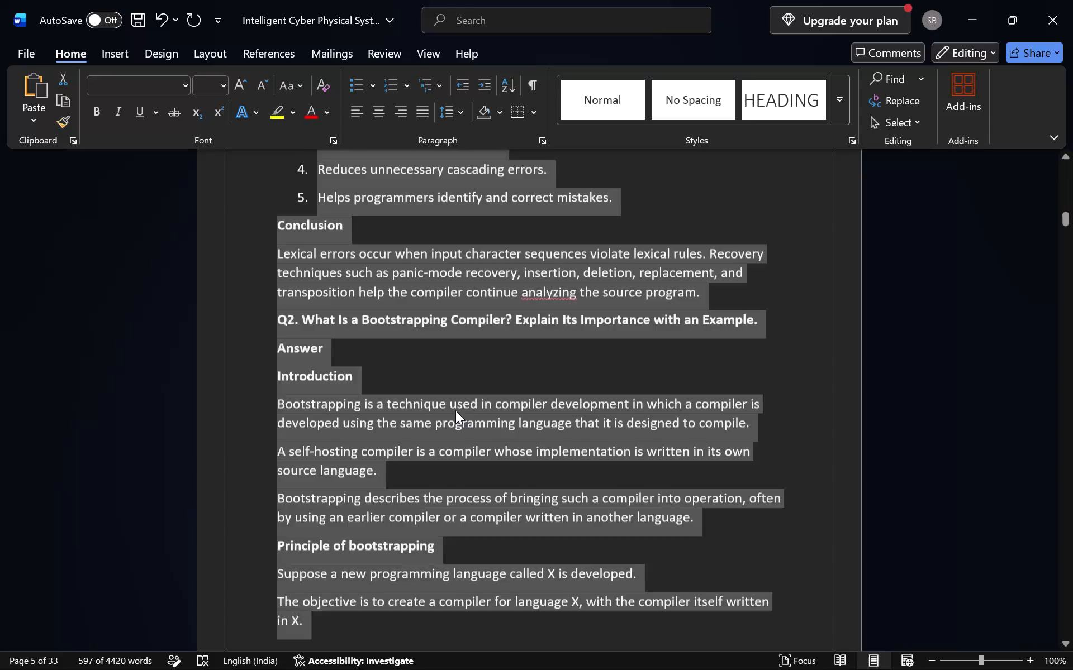
pyautogui.scroll(20, 455, 410)
pyautogui.scroll(3, 455, 410)
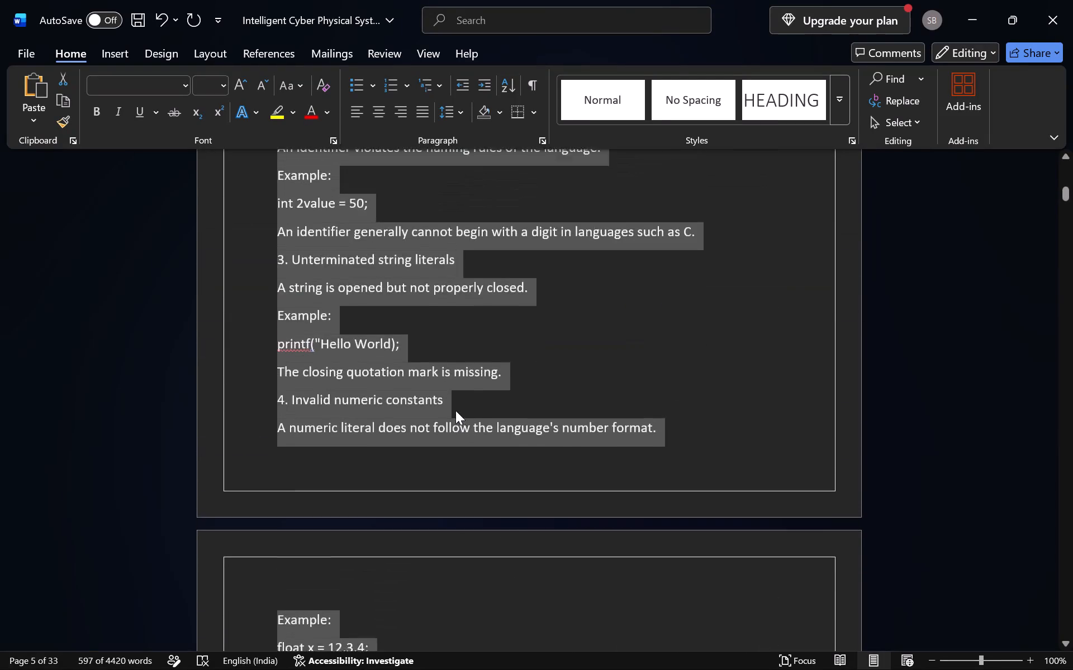
pyautogui.scroll(9, 455, 410)
pyautogui.scroll(-2, 455, 410)
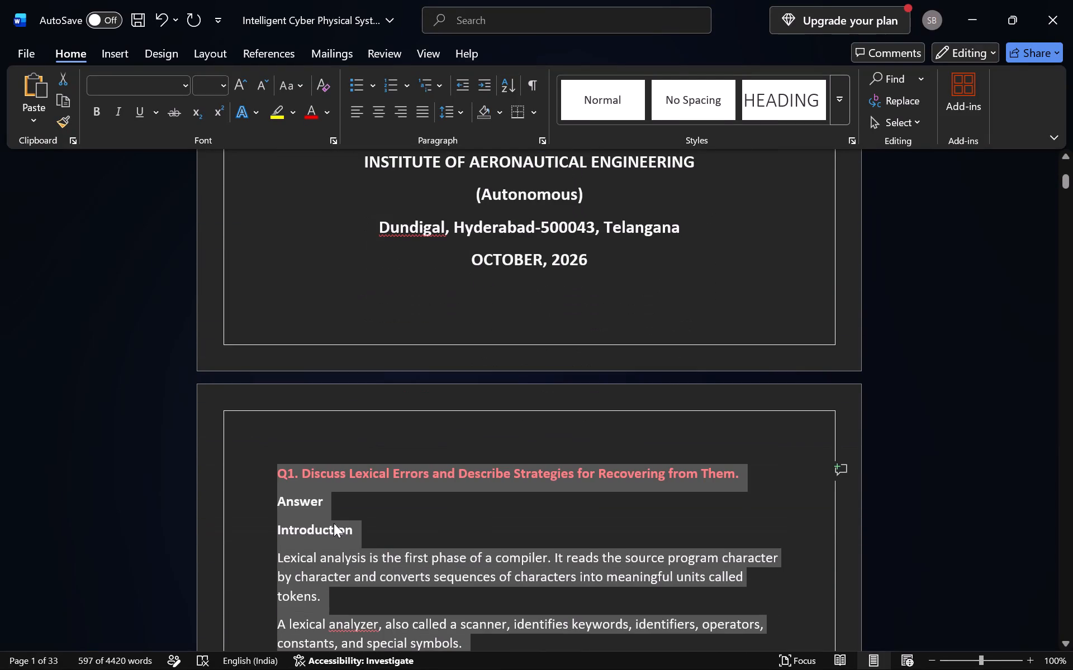
pyautogui.click(312, 509)
pyautogui.doubleClick(311, 506)
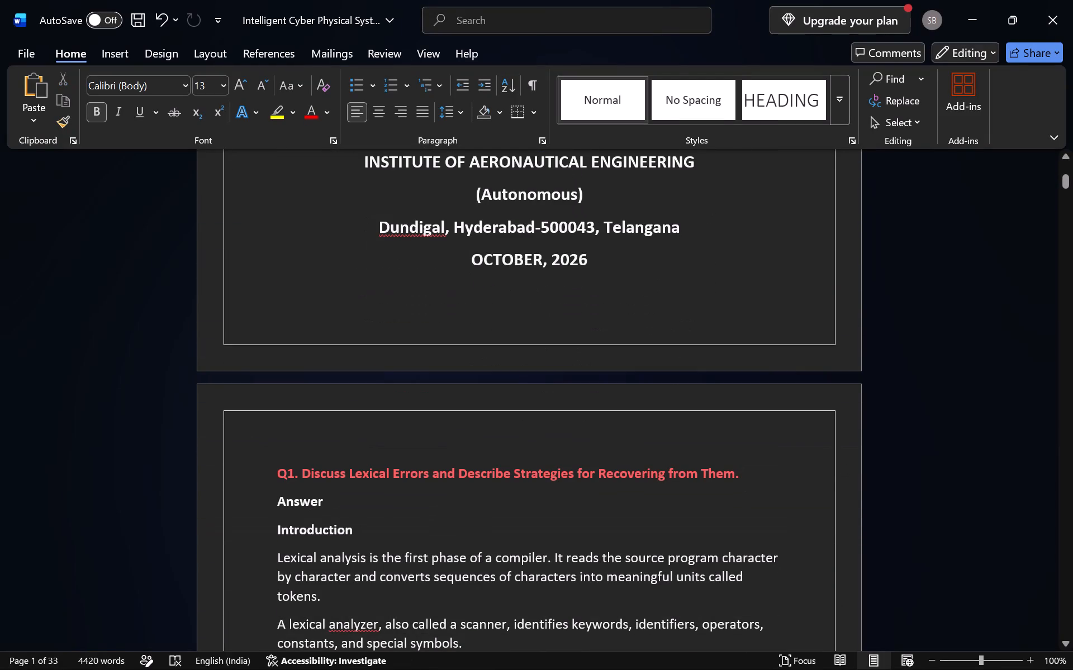
pyautogui.click(423, 481)
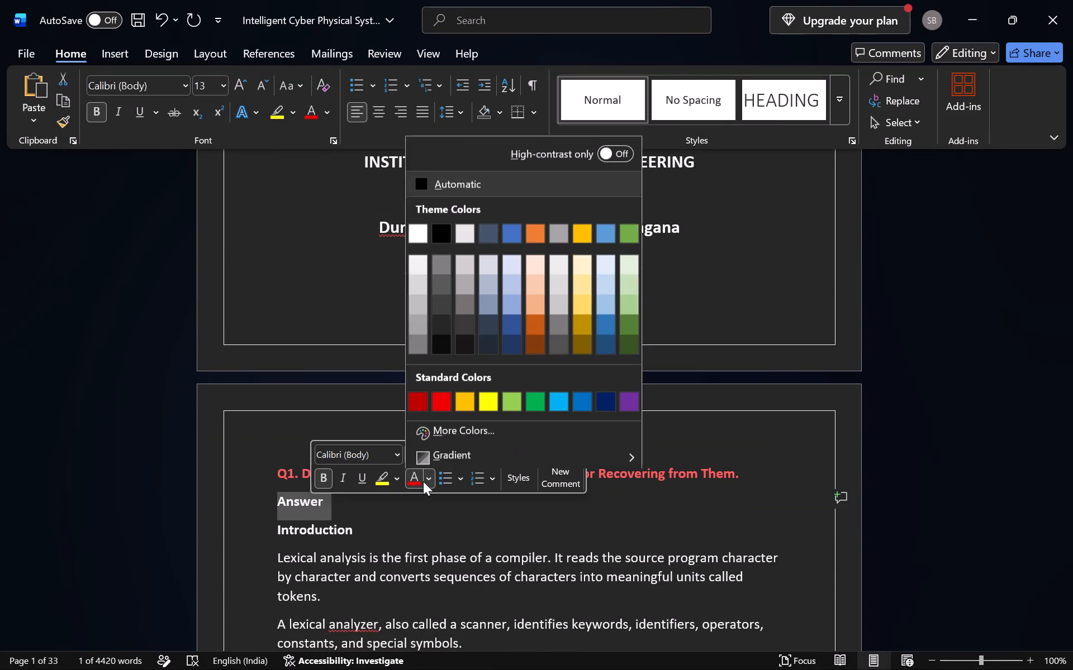
pyautogui.click(521, 229)
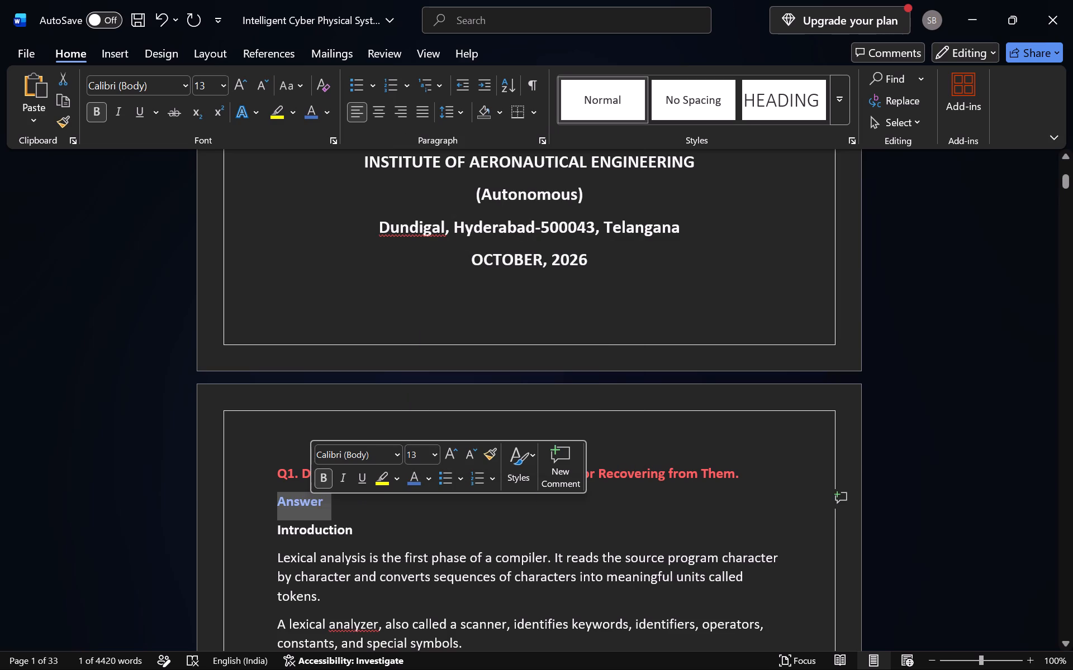
pyautogui.click(532, 548)
# Look over the cover page and the first pages of the Q1 answer.
pyautogui.scroll(-13, 517, 618)
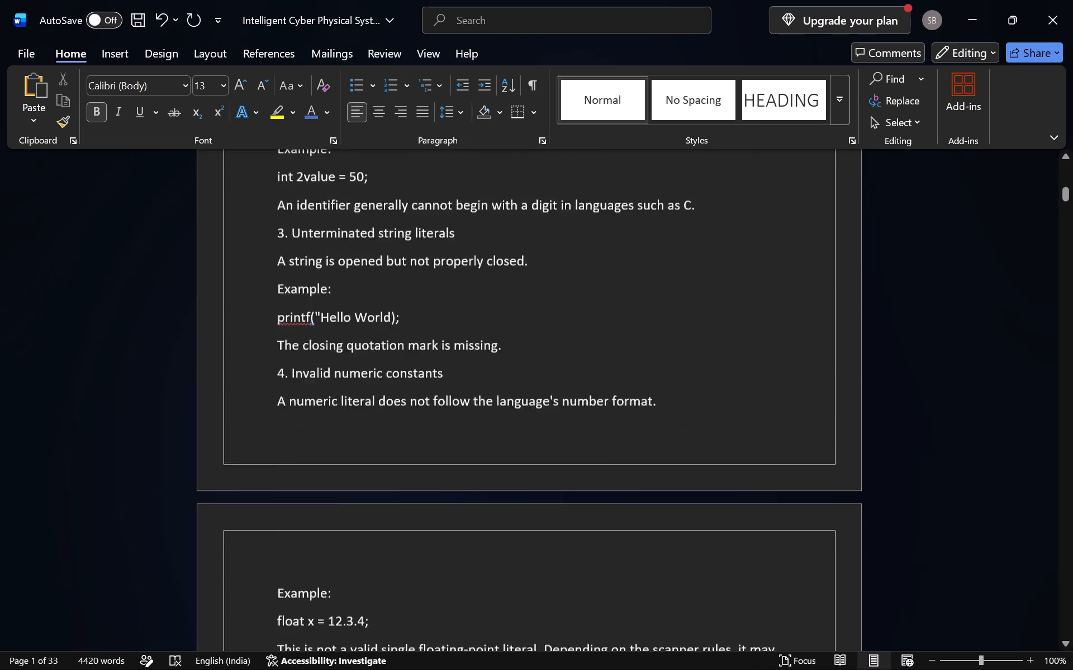
pyautogui.scroll(-2, 517, 618)
pyautogui.scroll(1, 517, 618)
pyautogui.scroll(-2, 517, 618)
pyautogui.scroll(4, 517, 618)
pyautogui.scroll(-3, 517, 618)
pyautogui.scroll(15, 517, 618)
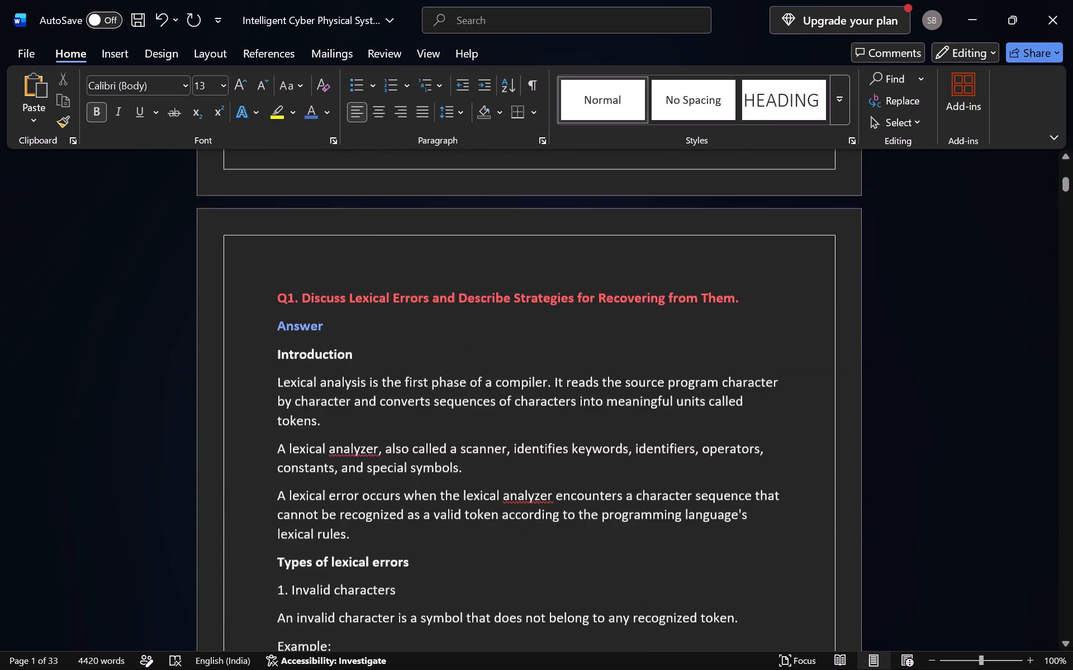
pyautogui.scroll(9, 517, 618)
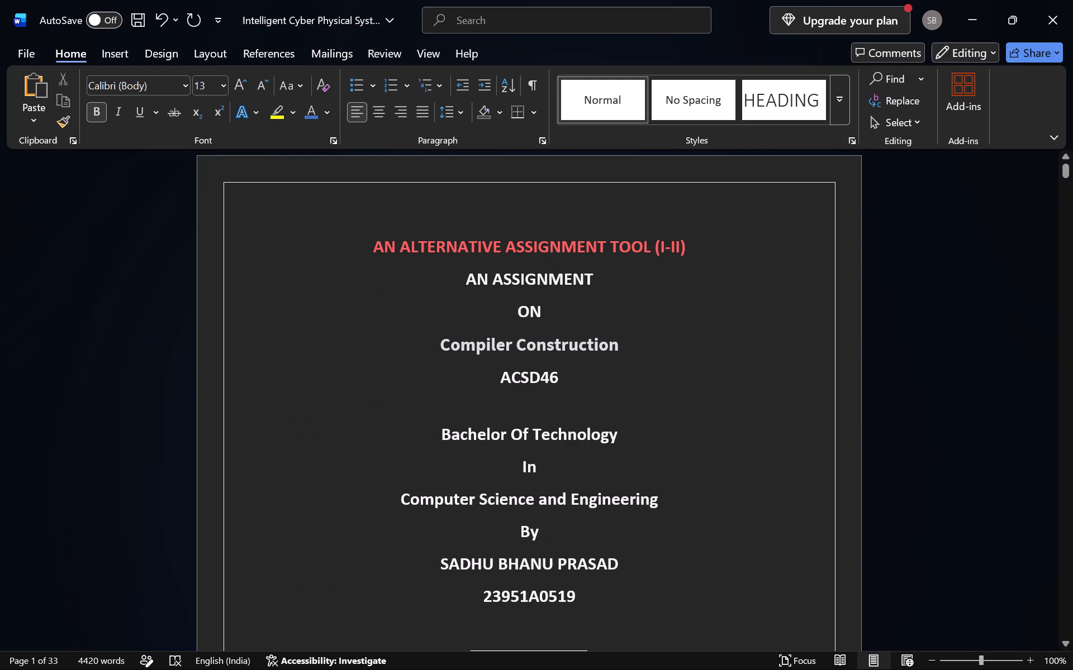
pyautogui.scroll(-7, 453, 505)
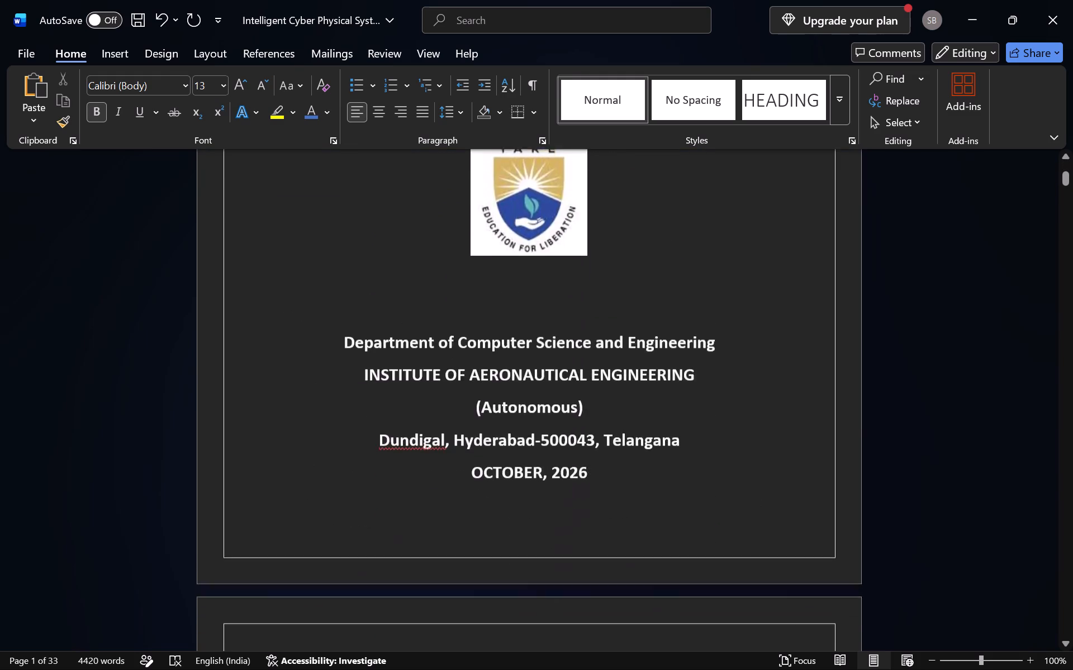
pyautogui.scroll(-1, 453, 505)
pyautogui.scroll(8, 453, 505)
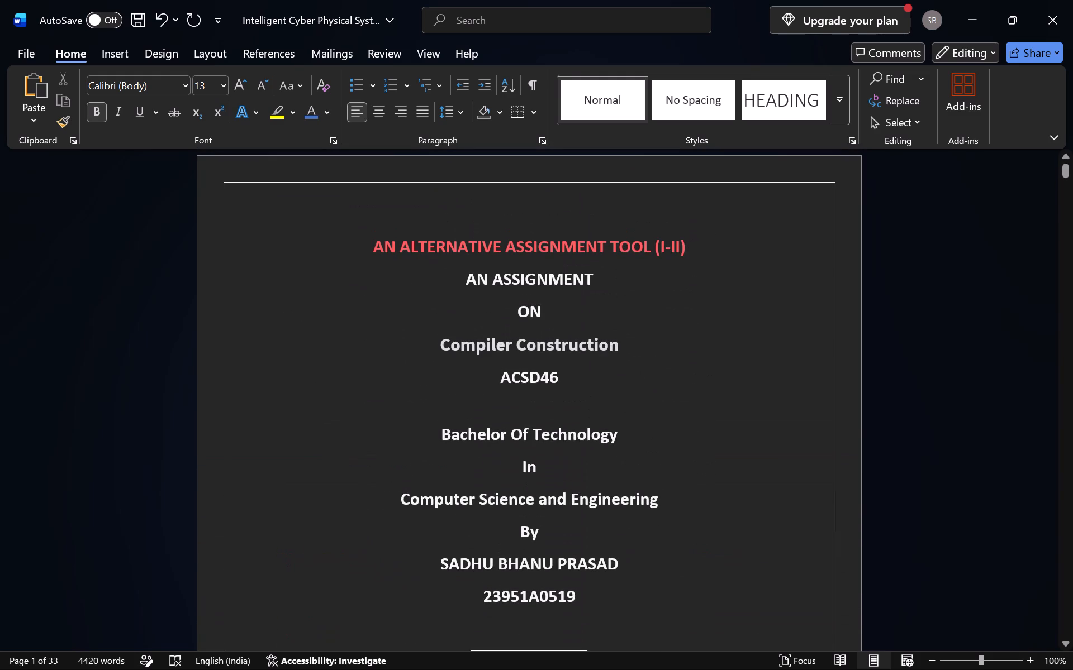
# Colour the heading "Q2. What Is a Bootstrapping Compiler? Explain Its Importance with an Example." standard red.
pyautogui.scroll(-1, 453, 505)
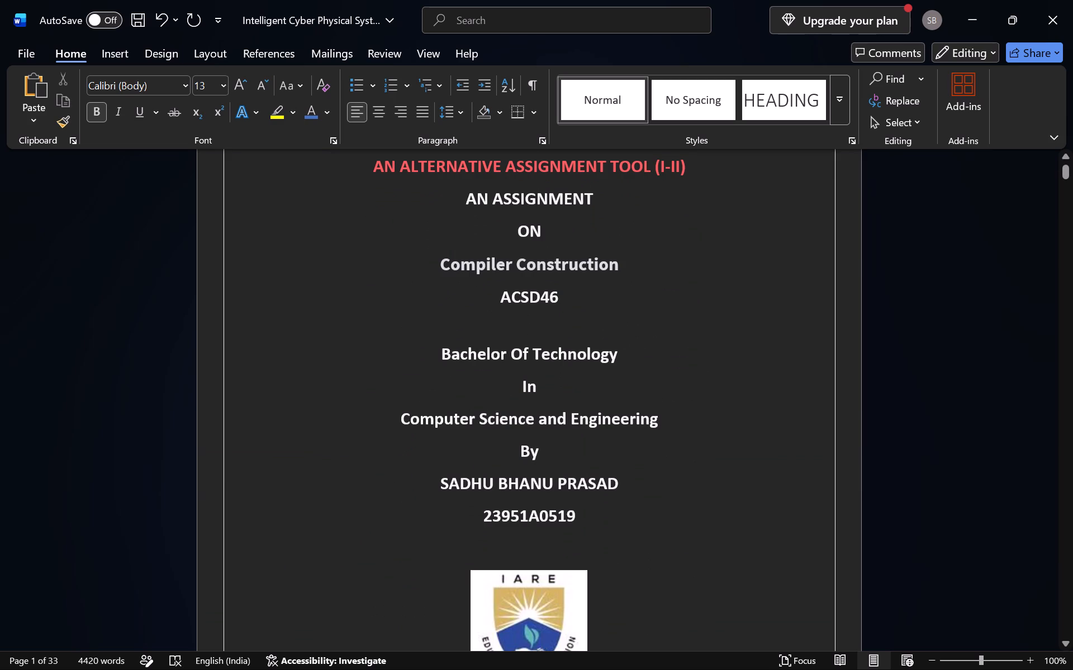
pyautogui.scroll(-3, 539, 480)
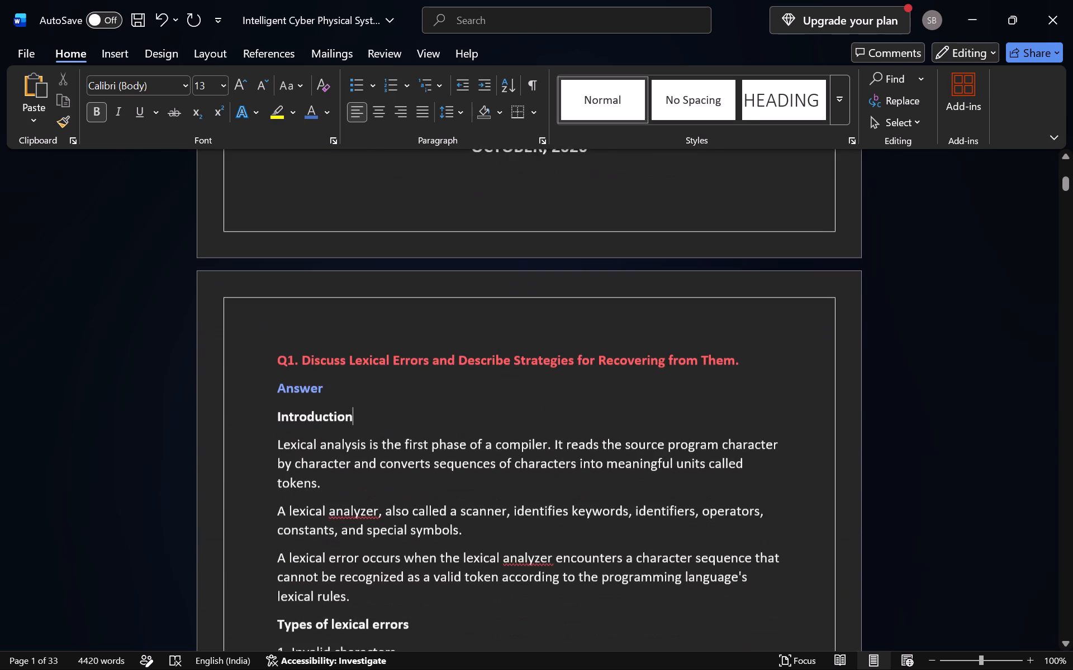
pyautogui.scroll(-3, 539, 480)
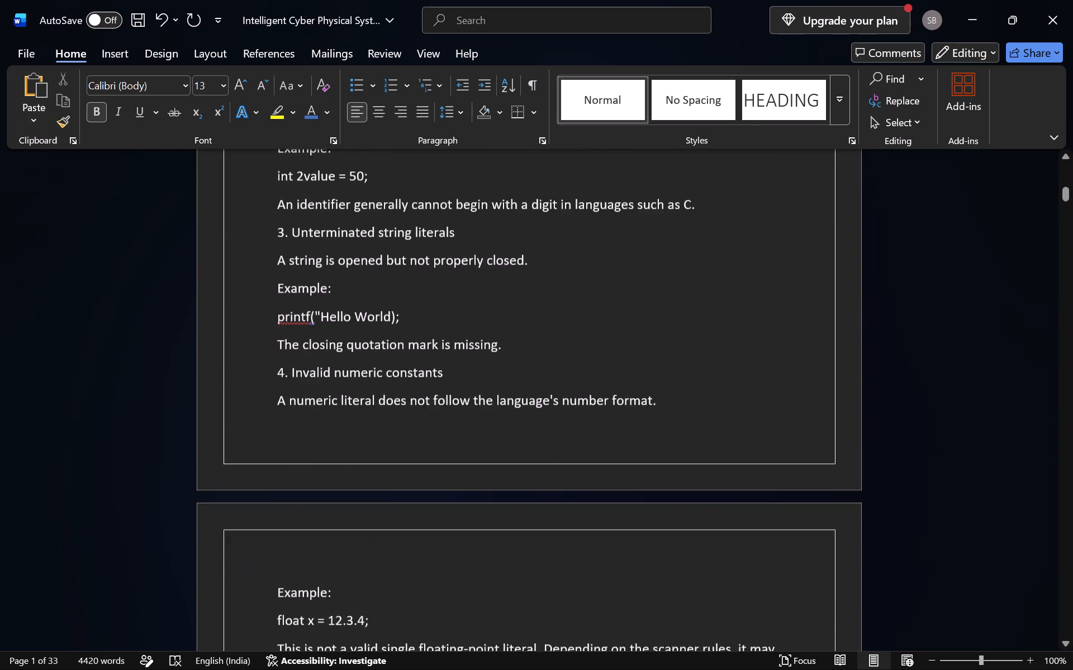
pyautogui.scroll(-8, 539, 480)
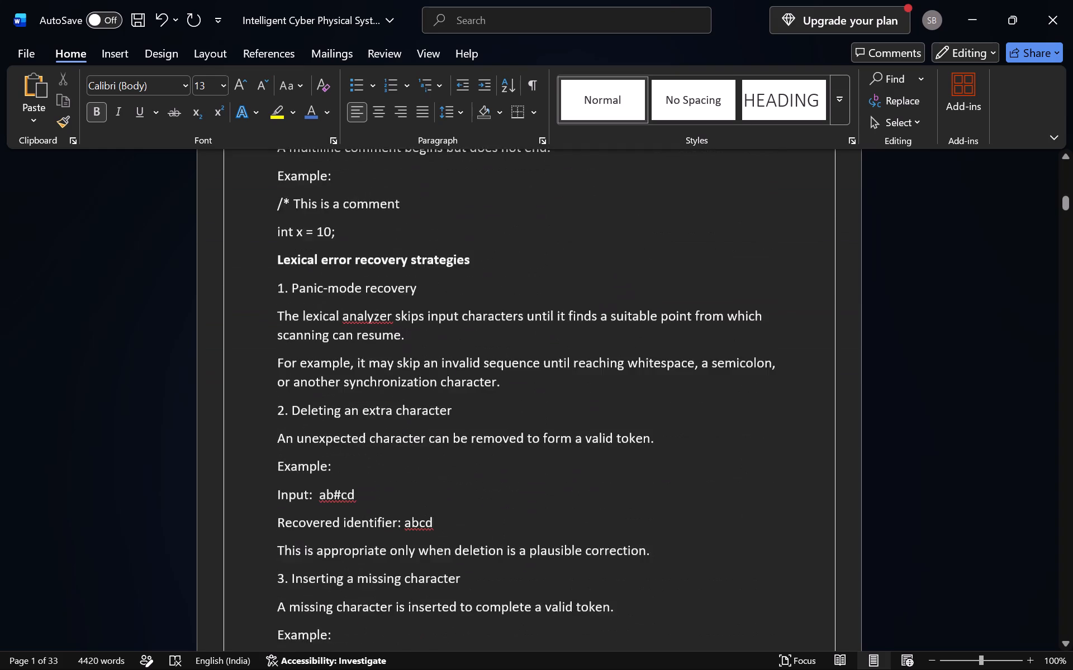
pyautogui.scroll(-10, 539, 480)
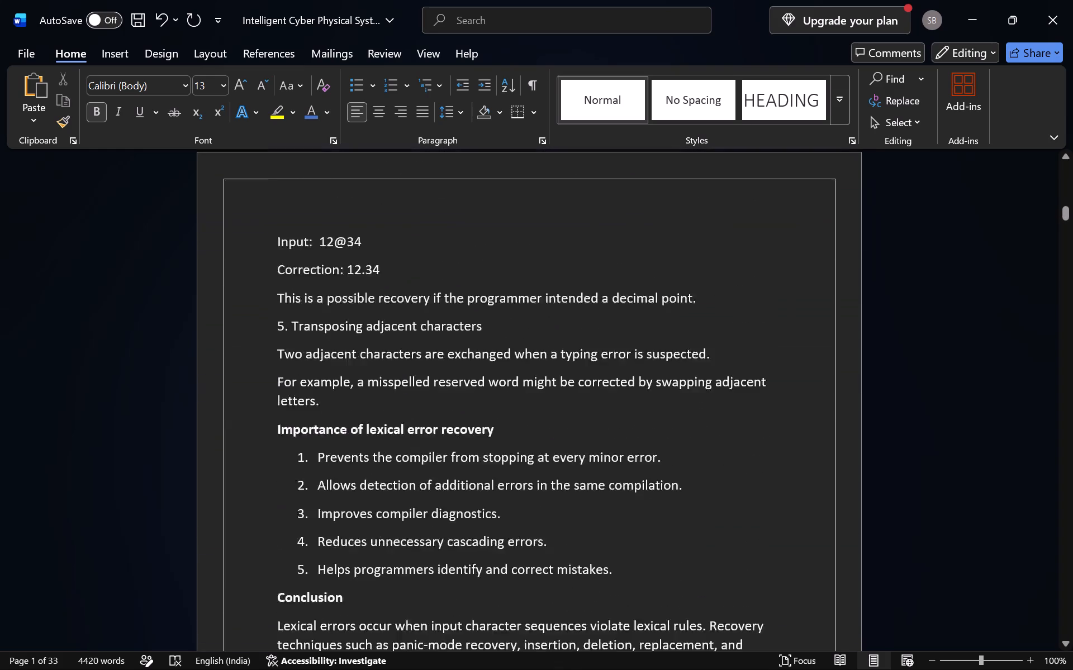
pyautogui.scroll(-3, 539, 480)
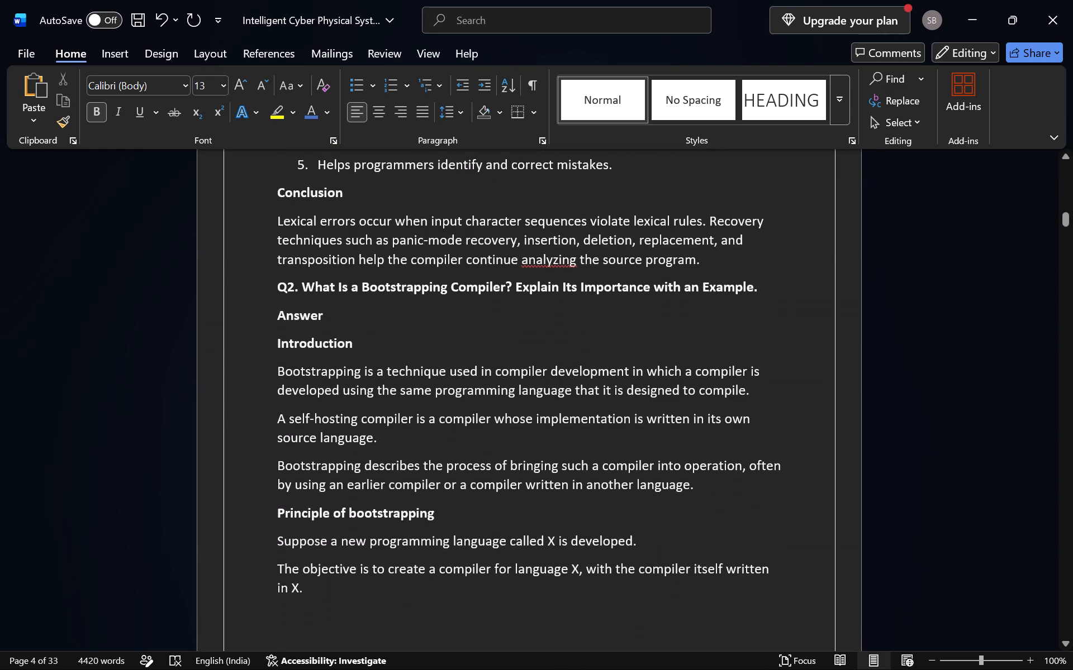
pyautogui.moveTo(761, 287); pyautogui.dragTo(193, 286)
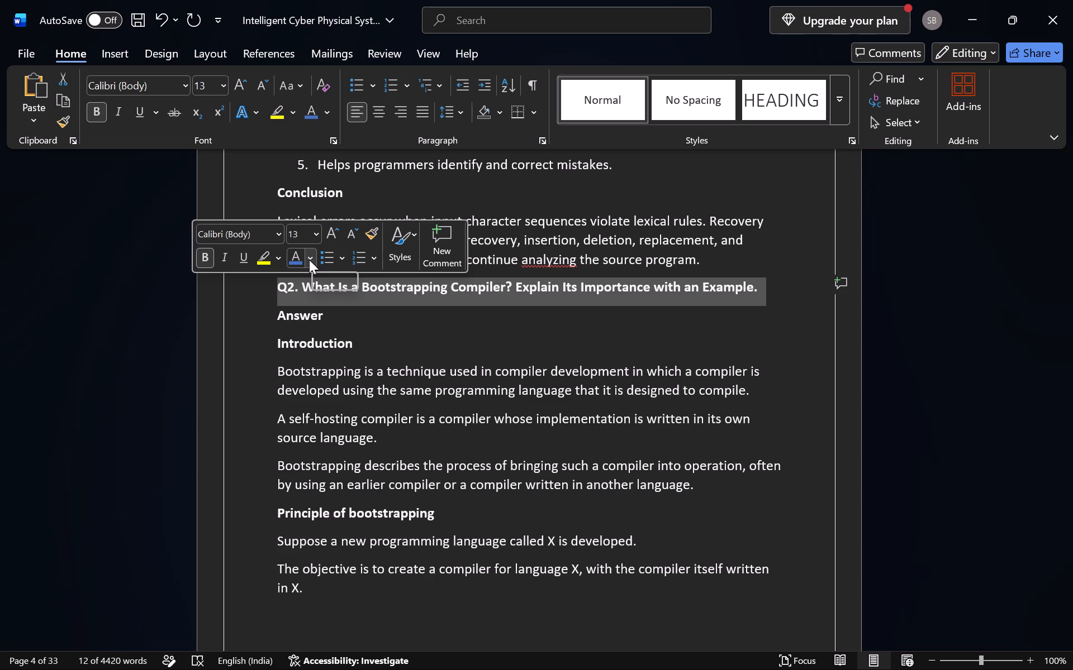
pyautogui.click(308, 260)
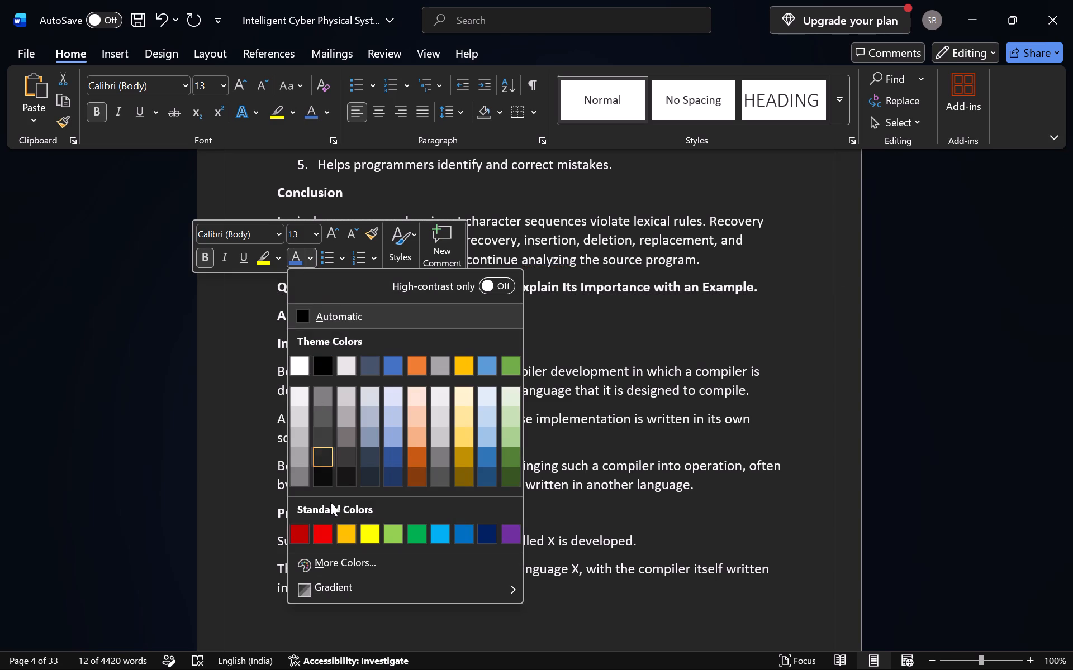
pyautogui.click(326, 532)
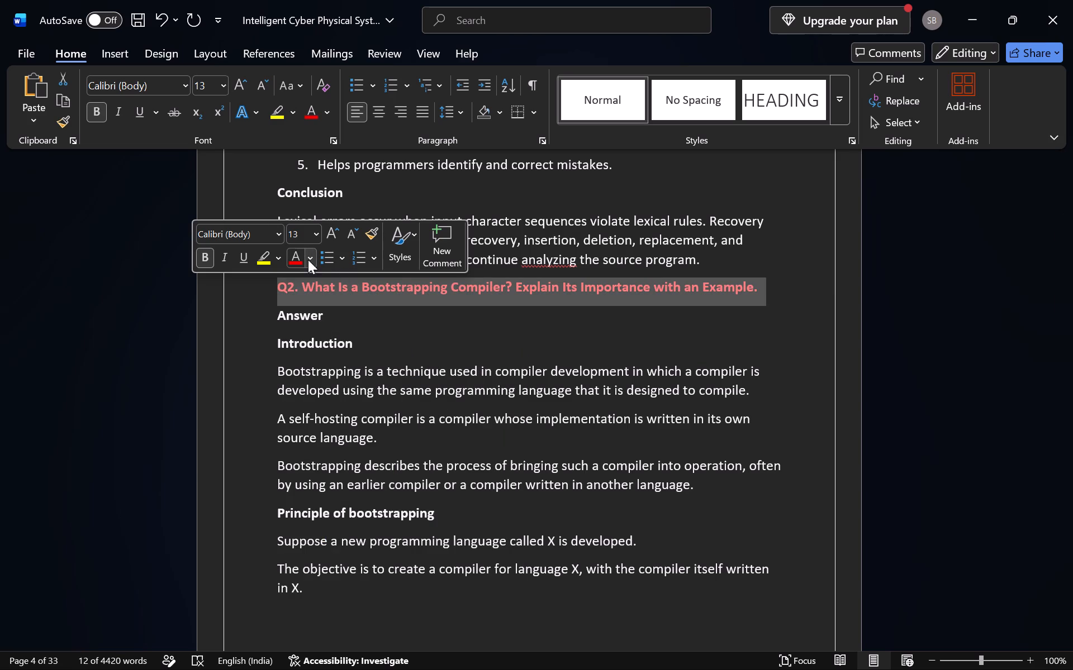
pyautogui.click(308, 260)
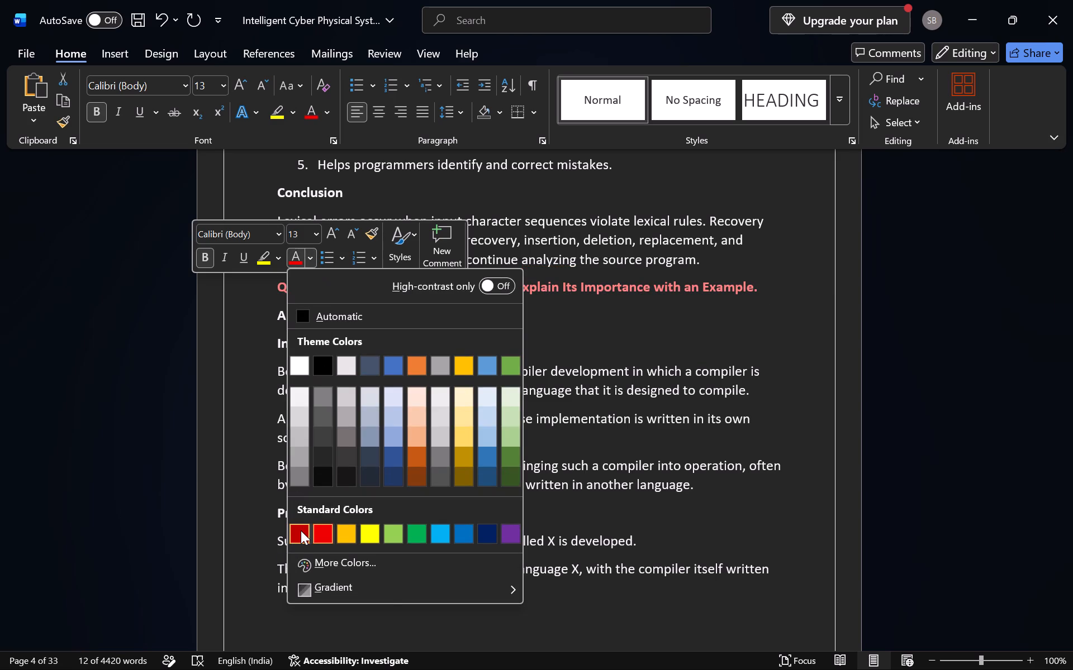
pyautogui.click(320, 530)
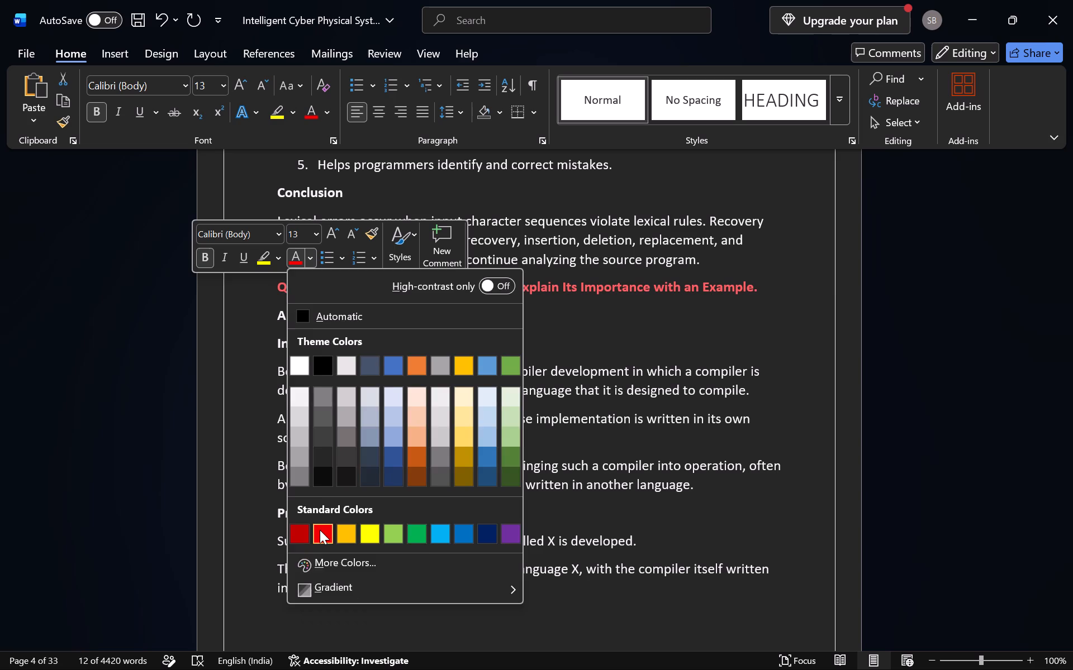
# Colour the word "Answer" under the Q2 heading with the blue theme colour.
pyautogui.click(383, 312)
pyautogui.moveTo(357, 312); pyautogui.dragTo(249, 312)
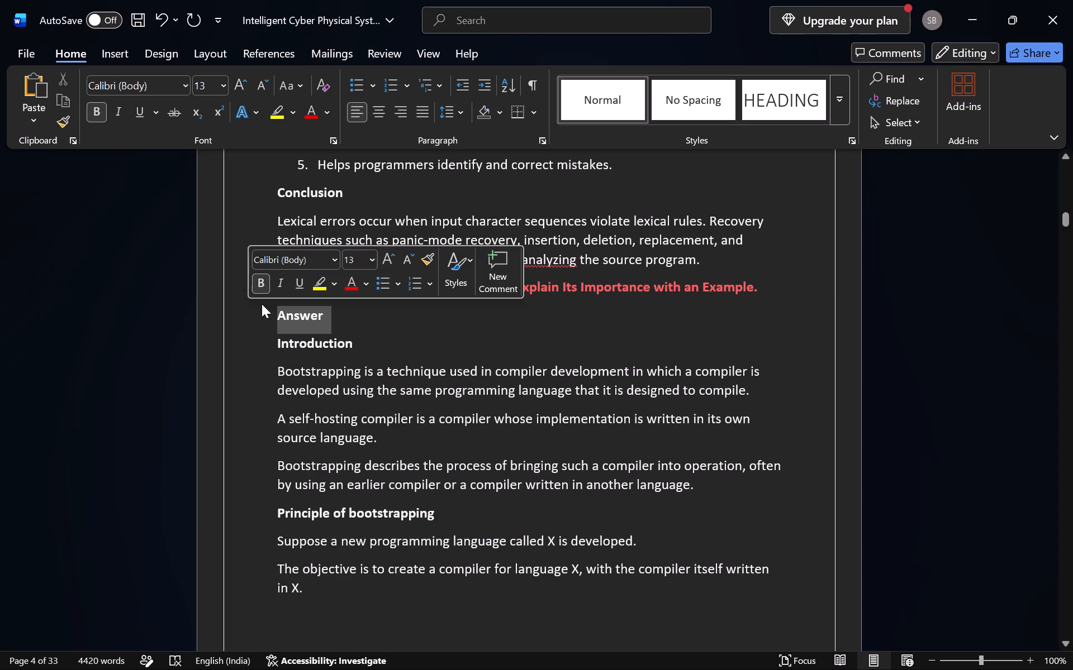
pyautogui.click(371, 283)
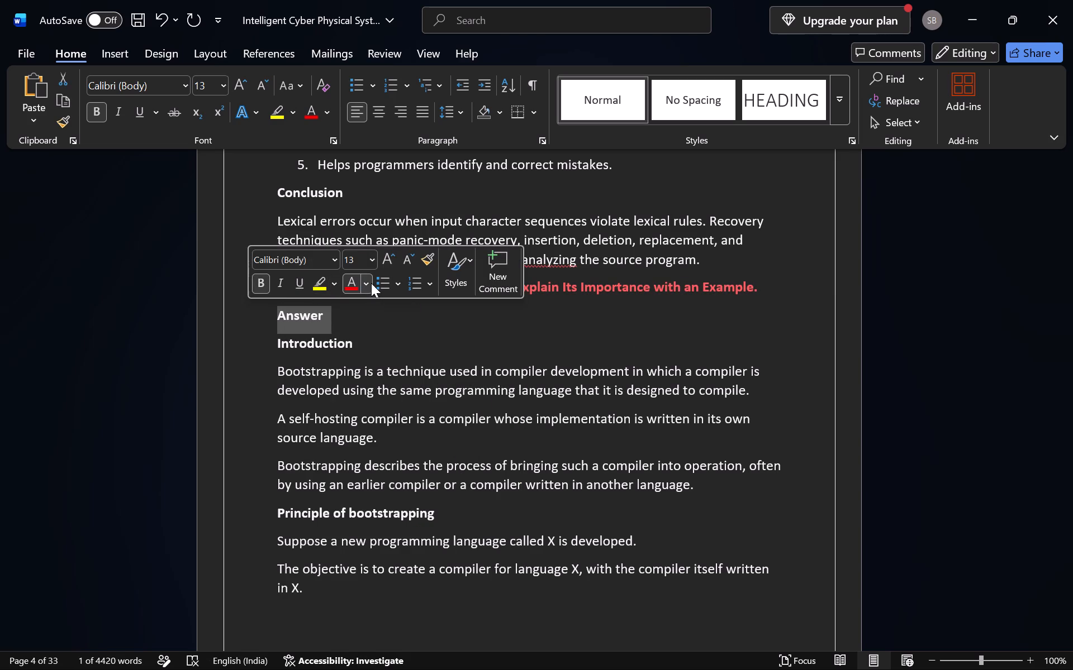
pyautogui.click(445, 388)
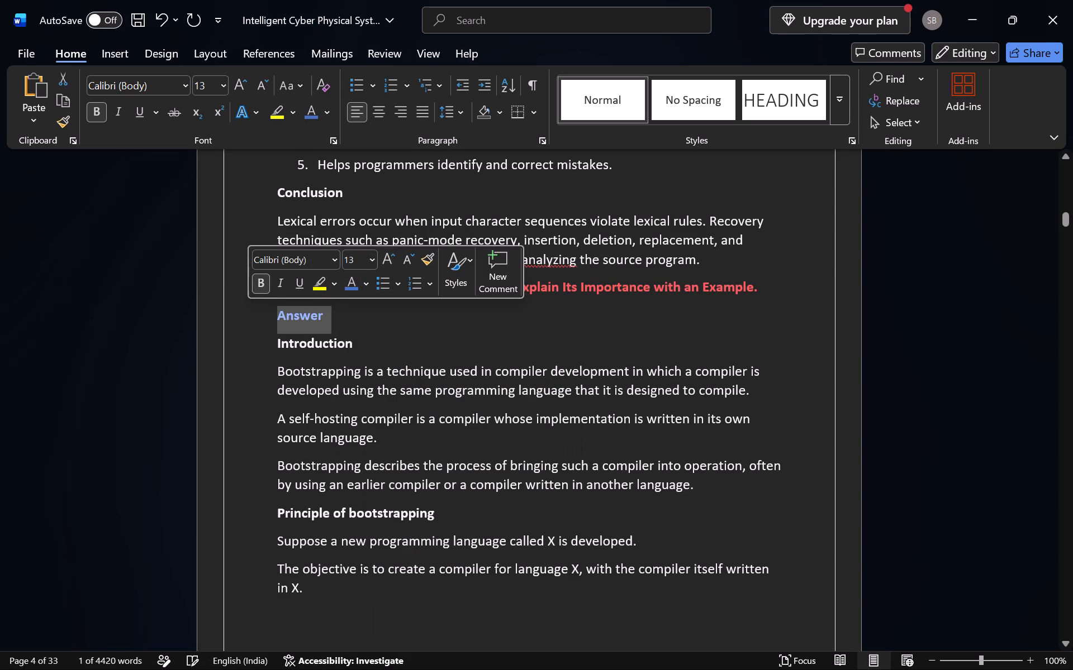
pyautogui.click(444, 339)
pyautogui.scroll(-2, 445, 354)
pyautogui.scroll(3, 445, 354)
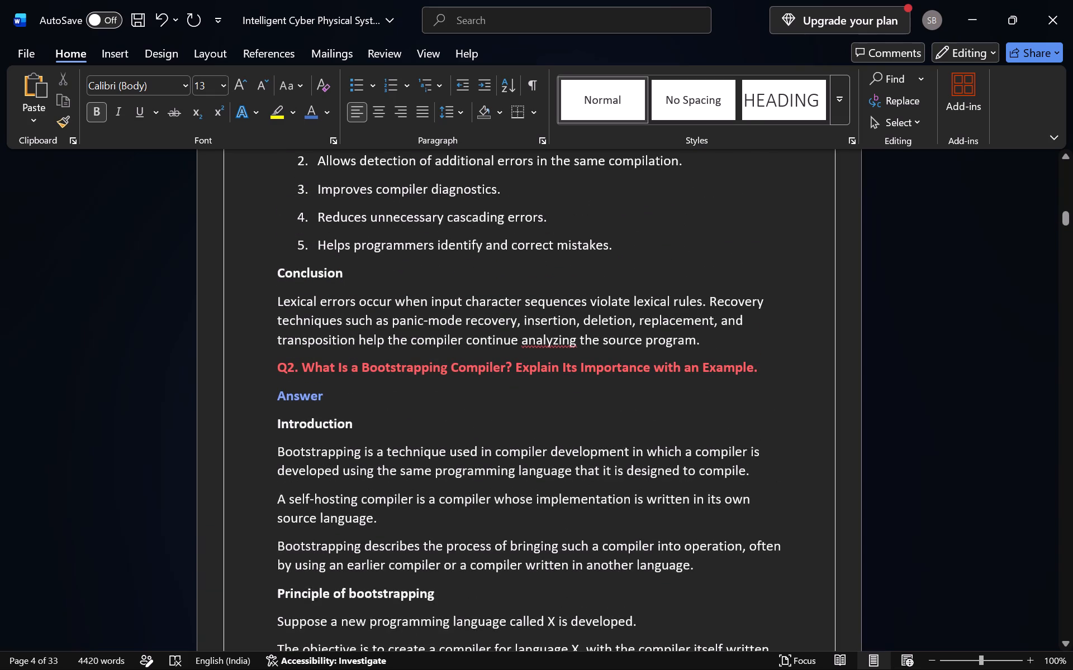
# Switch back to DupliChecker in Brave and capture a rectangular screenshot of the plagiarism scores, source breakdown and document preview.
pyautogui.hotkey('alt', 'Tab')
pyautogui.hotkey('alt', 'Tab')
pyautogui.hotkey('alt', 'Tab')
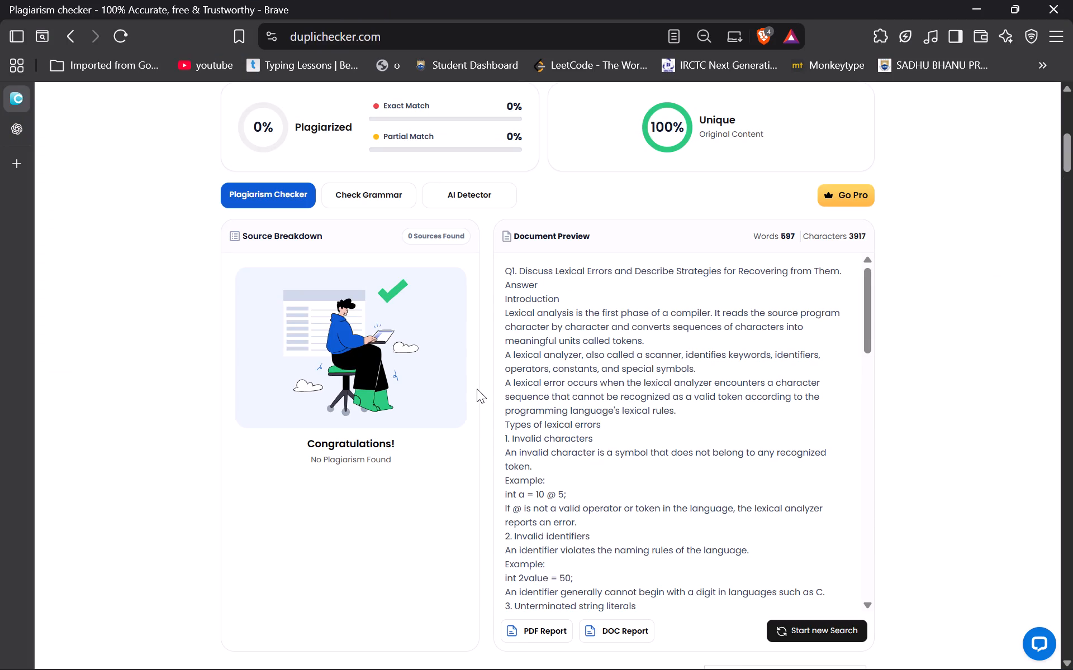
pyautogui.scroll(1, 477, 389)
pyautogui.scroll(-1, 477, 389)
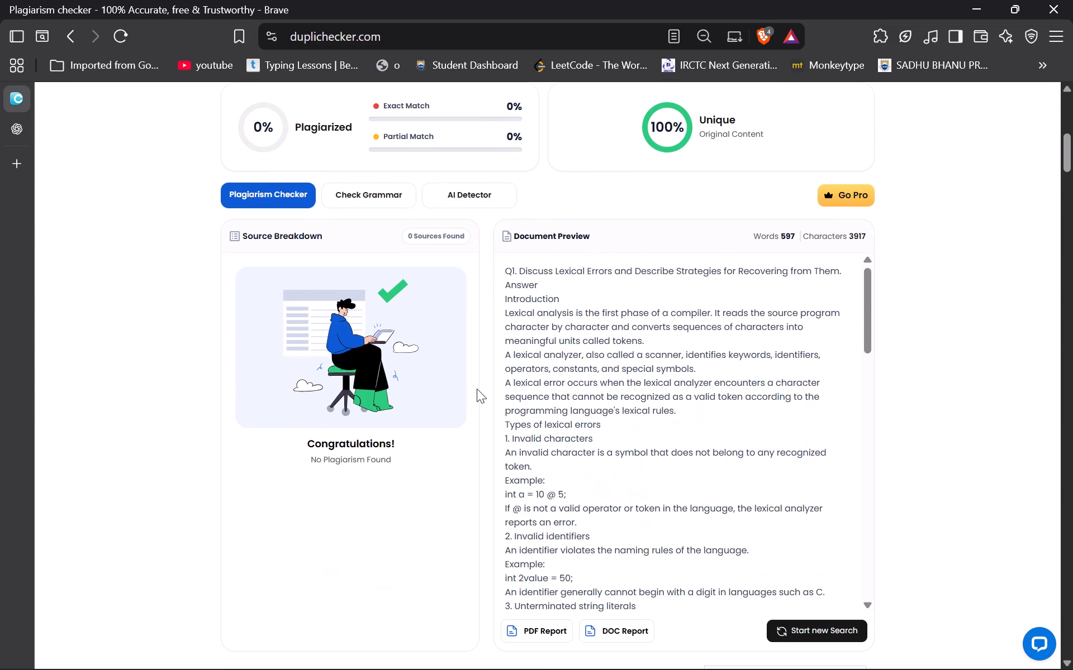
pyautogui.press('Print')
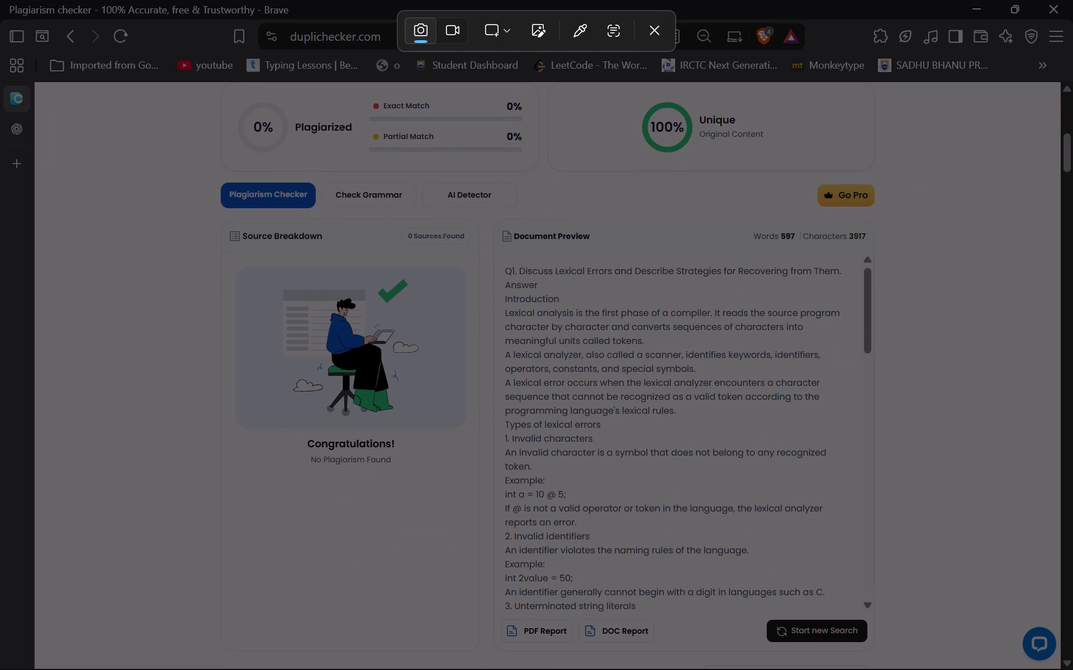
pyautogui.moveTo(232, 85); pyautogui.dragTo(922, 635)
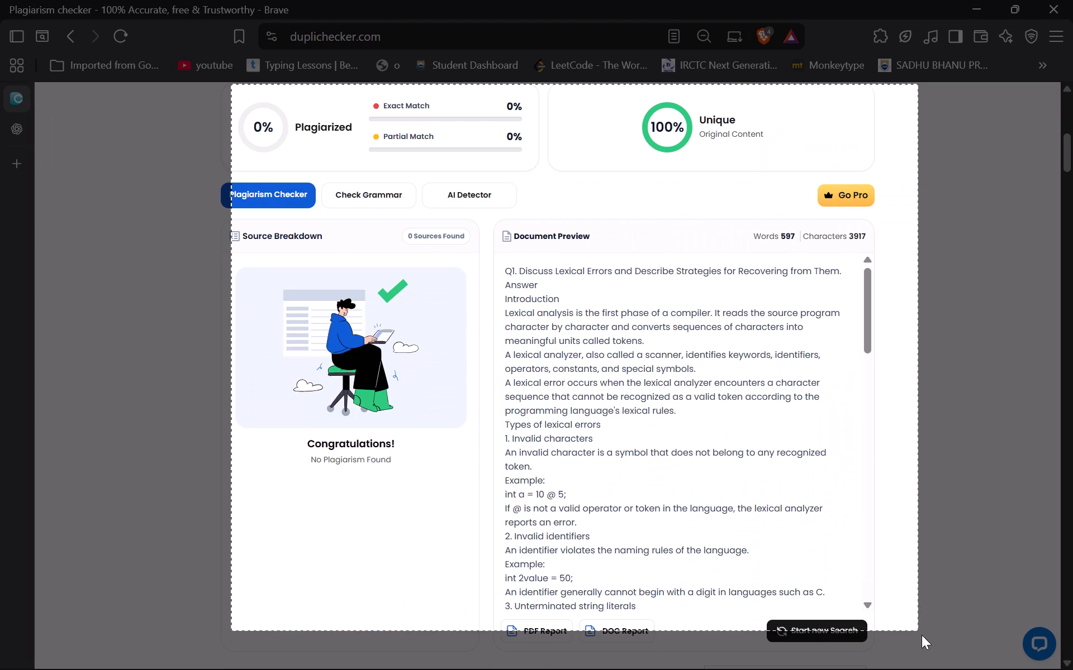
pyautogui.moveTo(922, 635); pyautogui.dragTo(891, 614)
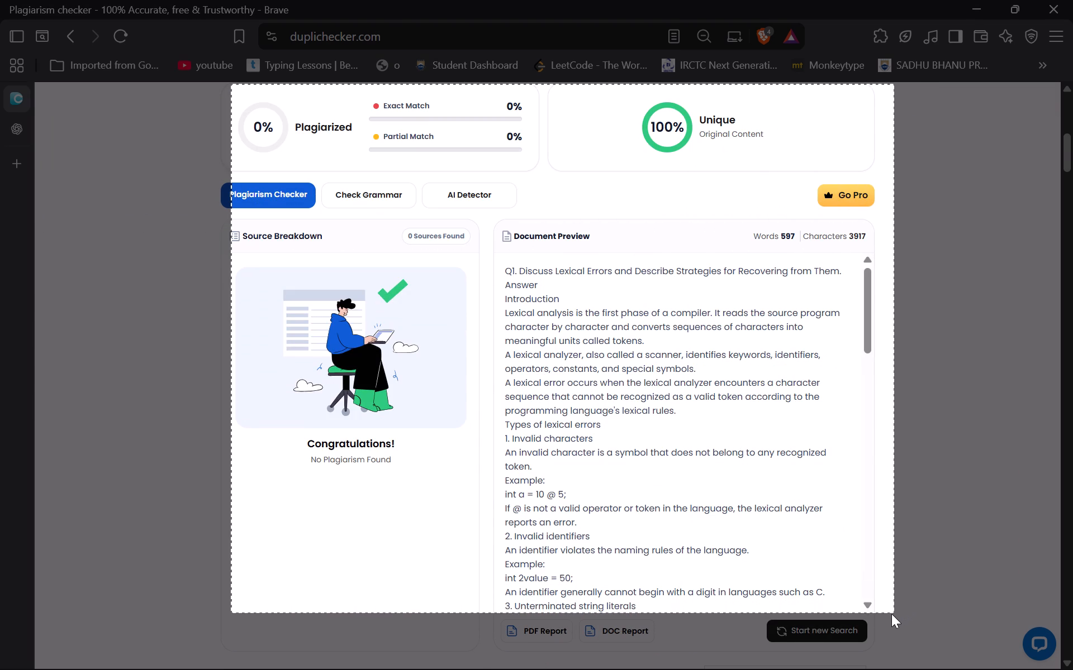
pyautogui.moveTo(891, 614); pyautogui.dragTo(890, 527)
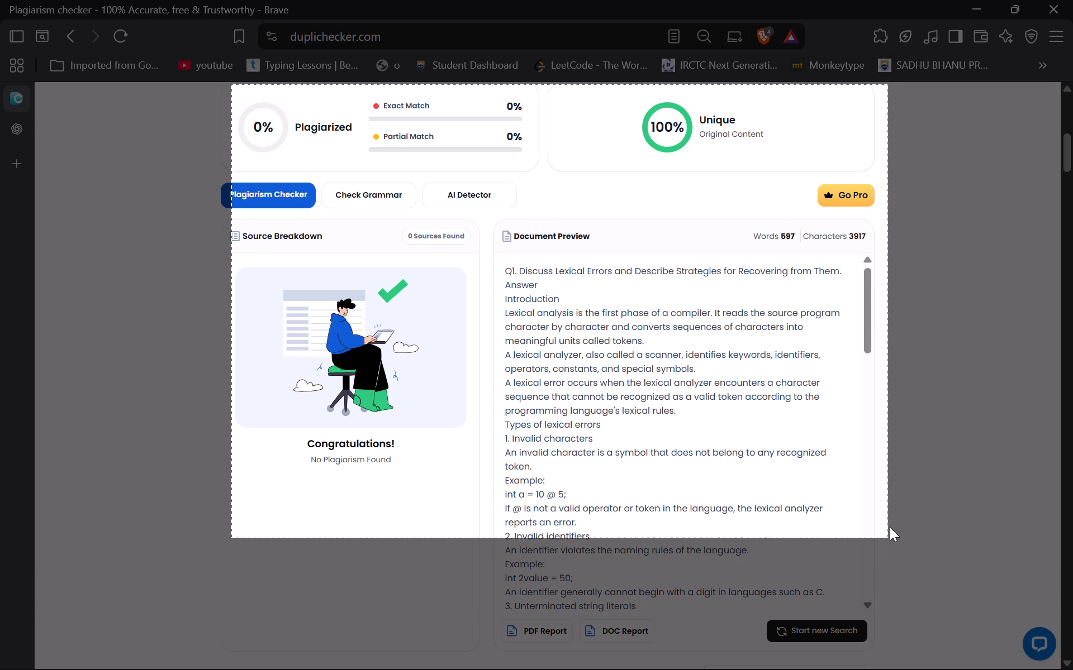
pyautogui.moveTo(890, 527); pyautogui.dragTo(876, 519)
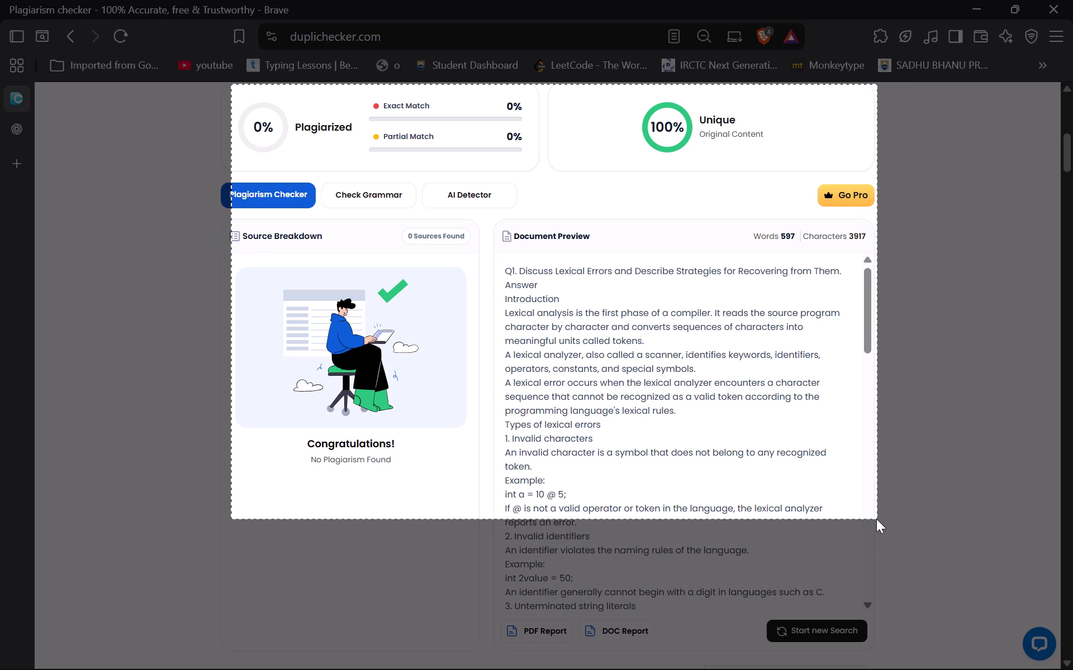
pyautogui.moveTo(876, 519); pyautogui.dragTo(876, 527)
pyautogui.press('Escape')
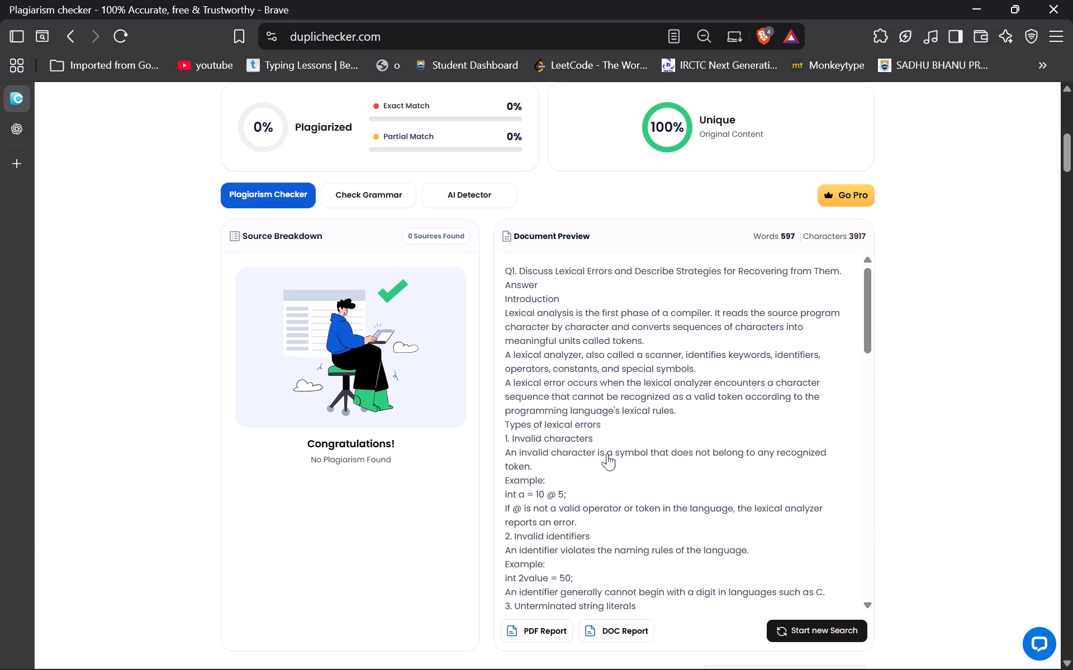
# Capture a rectangular screenshot of the DupliChecker results covering the plagiarism scores, source breakdown and document preview.
pyautogui.press('Print')
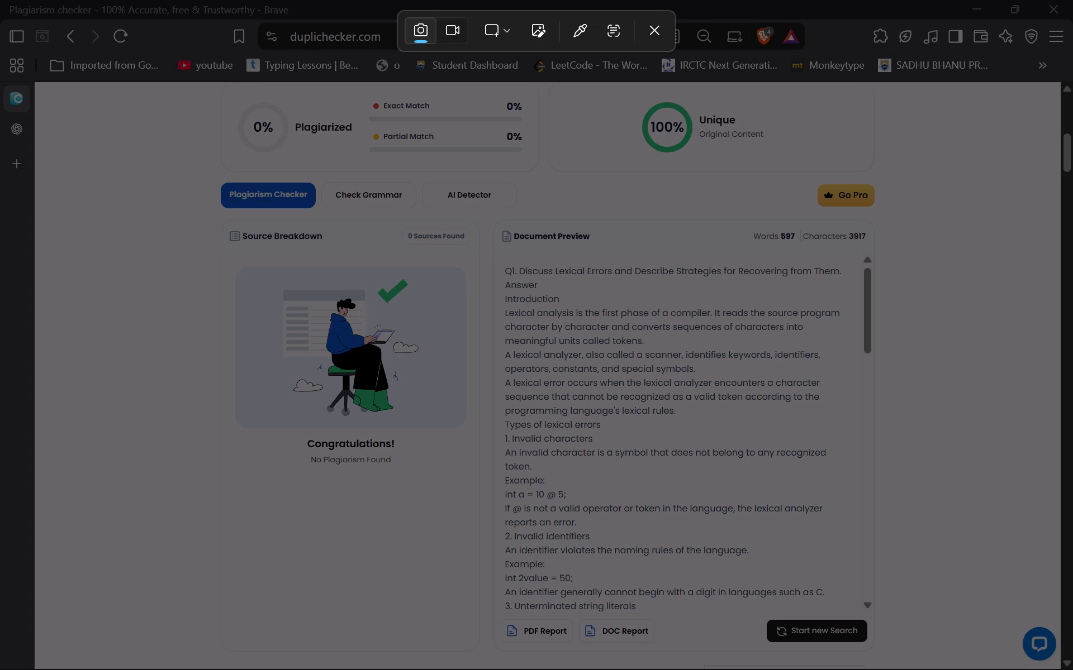
pyautogui.moveTo(210, 93); pyautogui.dragTo(819, 506)
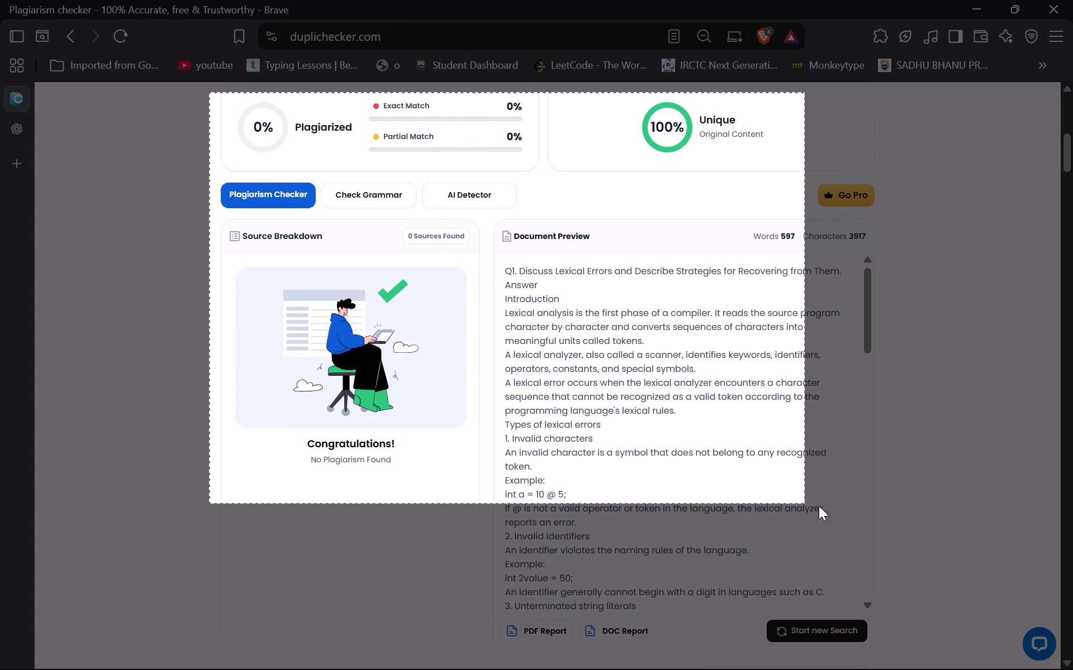
pyautogui.moveTo(819, 506); pyautogui.dragTo(906, 571)
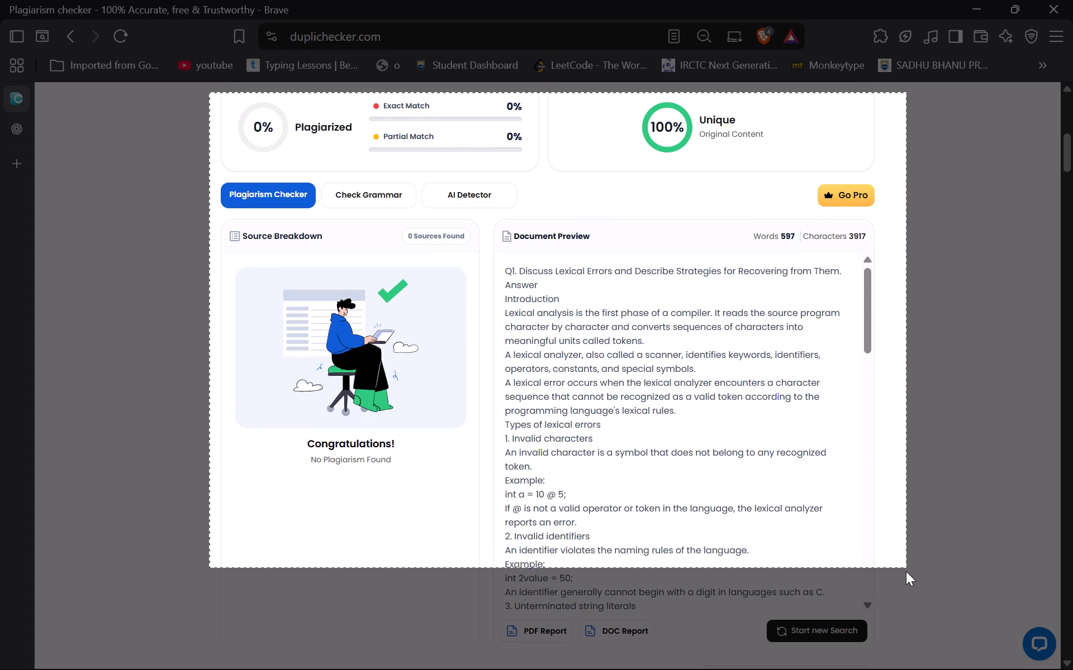
pyautogui.moveTo(906, 571); pyautogui.dragTo(894, 543)
# Switch to the Word assignment and paste the screenshot on a new line below the Q1 conclusion paragraph.
pyautogui.hotkey('alt', 'Tab')
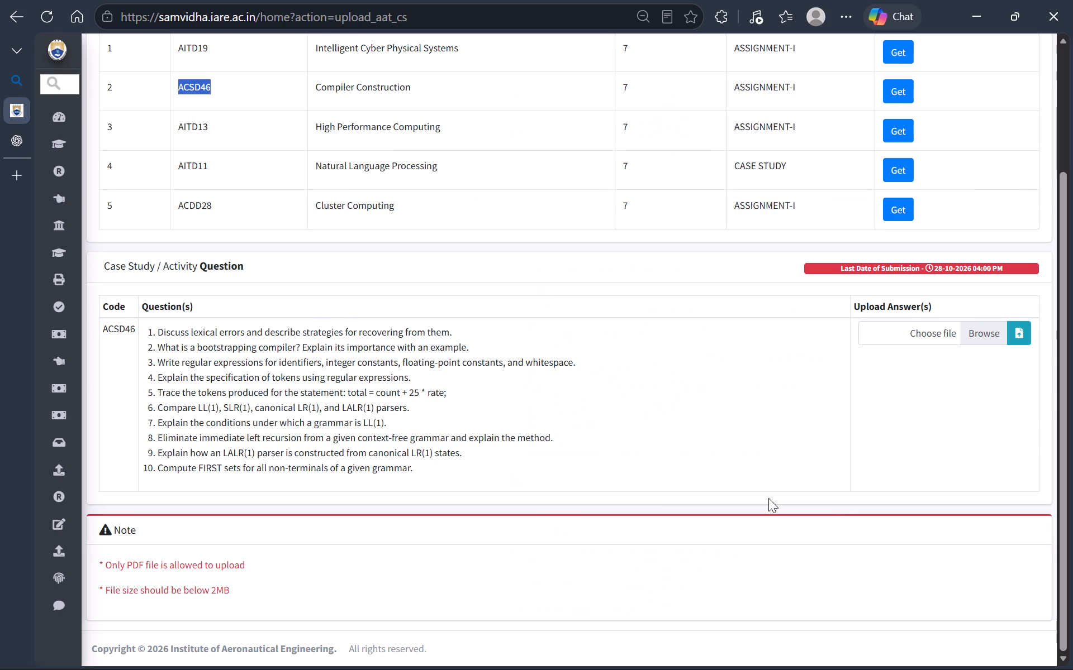
pyautogui.hotkey('alt', 'Tab')
pyautogui.hotkey('alt', 'Tab')
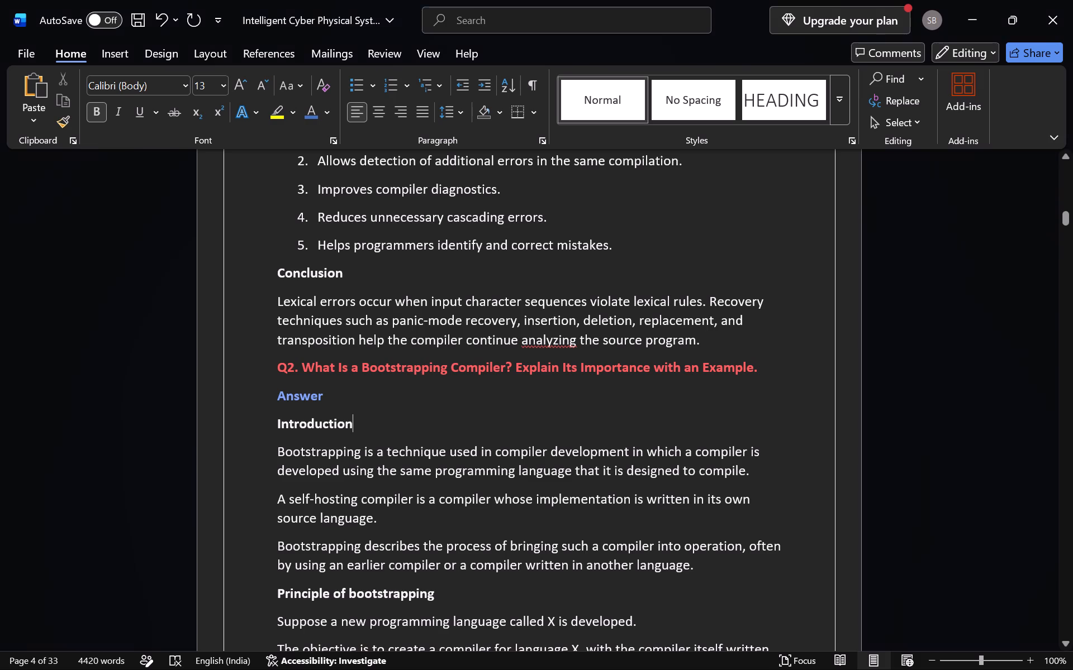
pyautogui.click(738, 334)
pyautogui.press('Return')
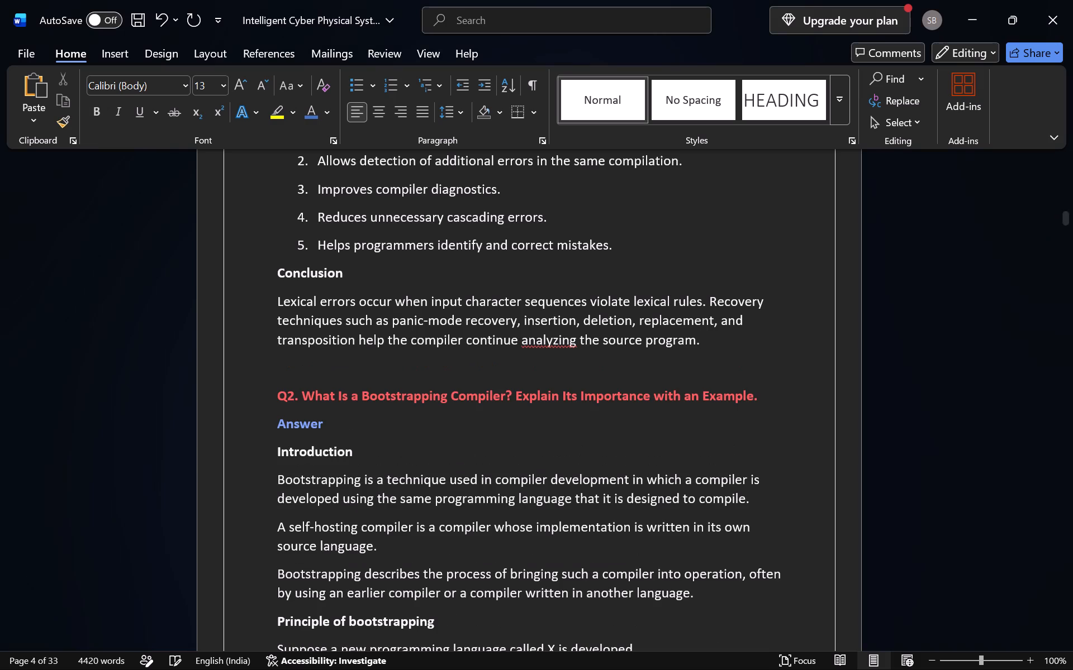
pyautogui.hotkey('ctrl', 'v')
pyautogui.click(678, 494)
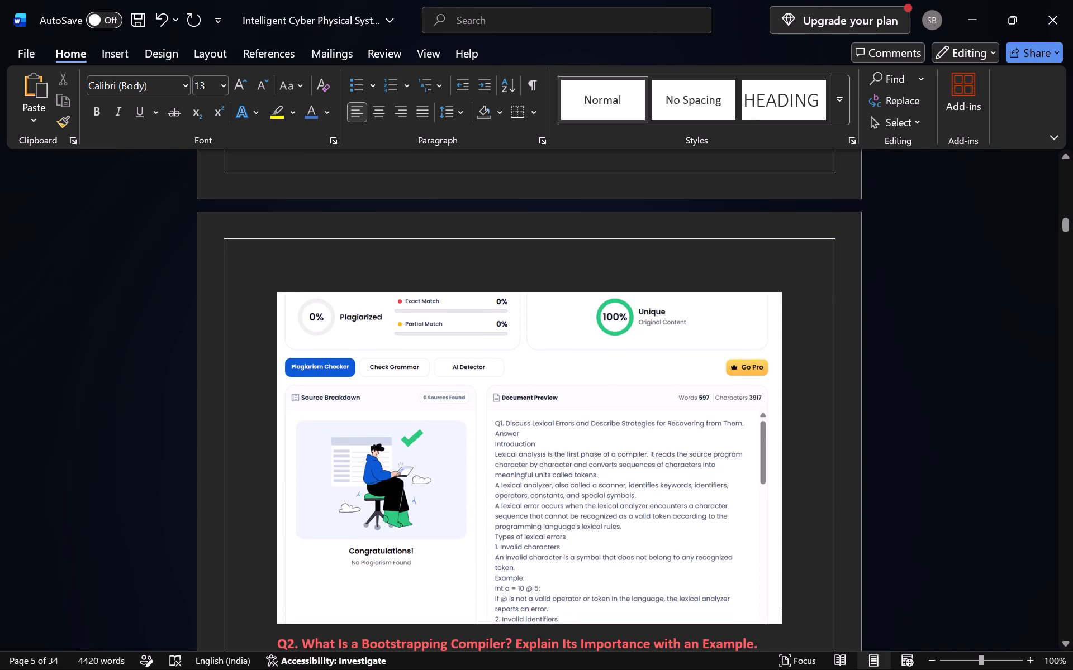
# Shrink the Q1 plagiarism screenshot to fit on the page with the conclusion, and stretch it to slightly beyond the text width.
pyautogui.moveTo(780, 625); pyautogui.dragTo(765, 539)
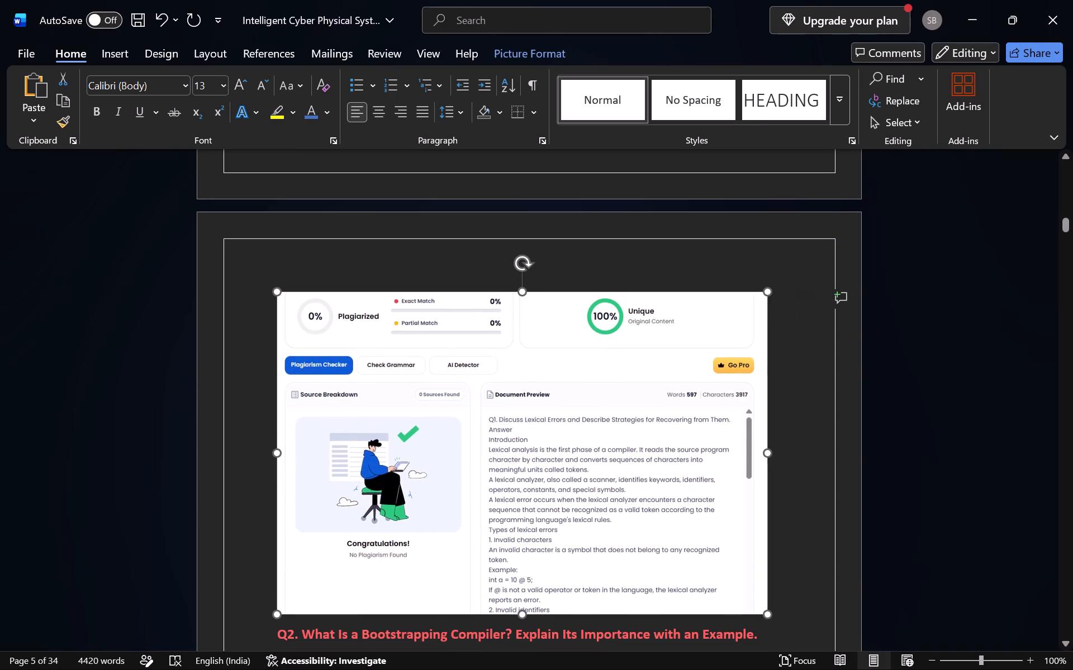
pyautogui.moveTo(765, 539); pyautogui.dragTo(591, 448)
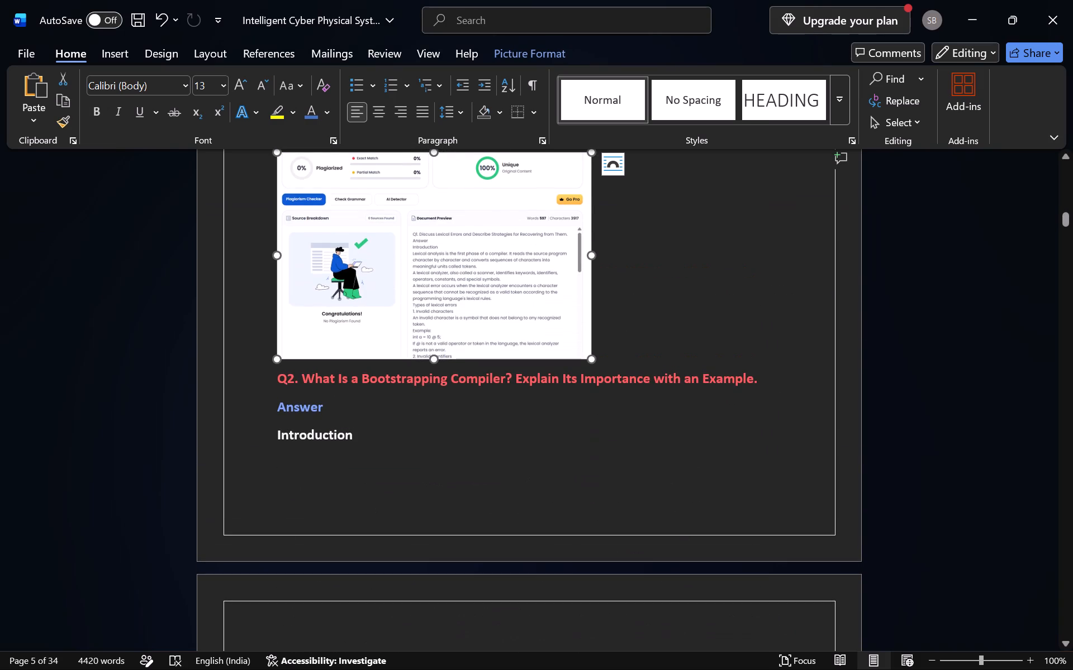
pyautogui.moveTo(593, 359); pyautogui.dragTo(637, 454)
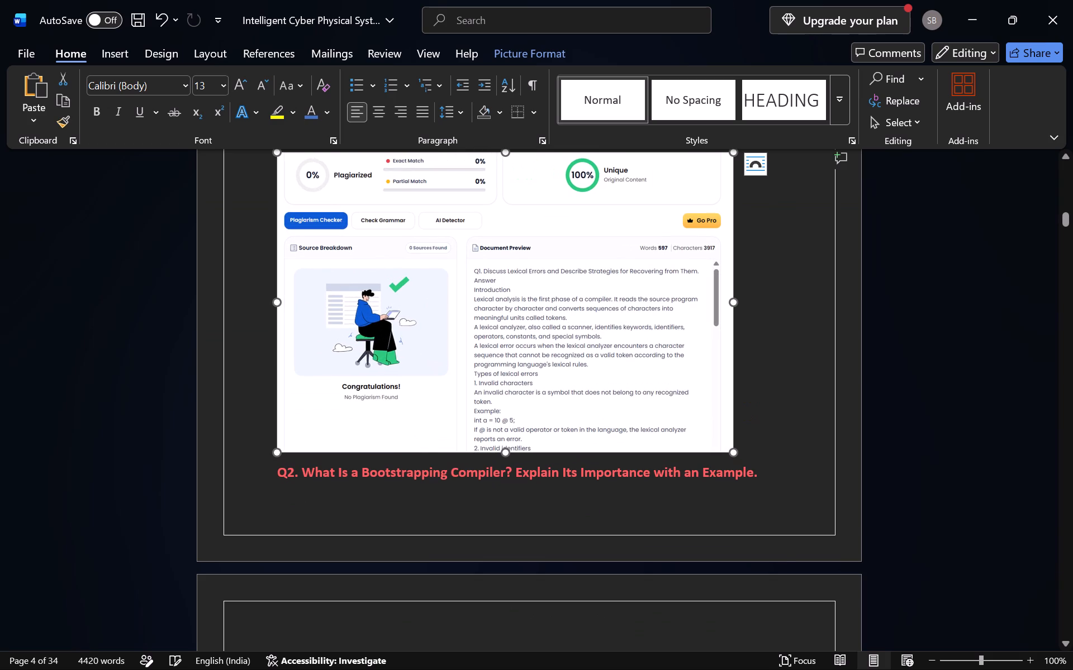
pyautogui.moveTo(736, 301); pyautogui.dragTo(778, 317)
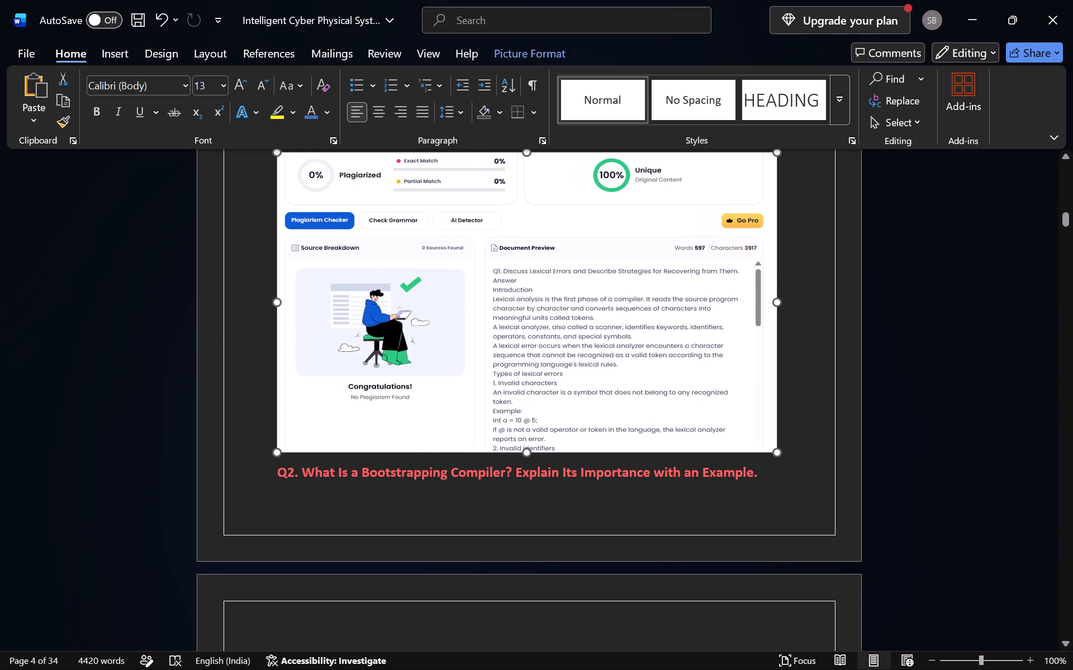
pyautogui.moveTo(778, 317); pyautogui.dragTo(793, 322)
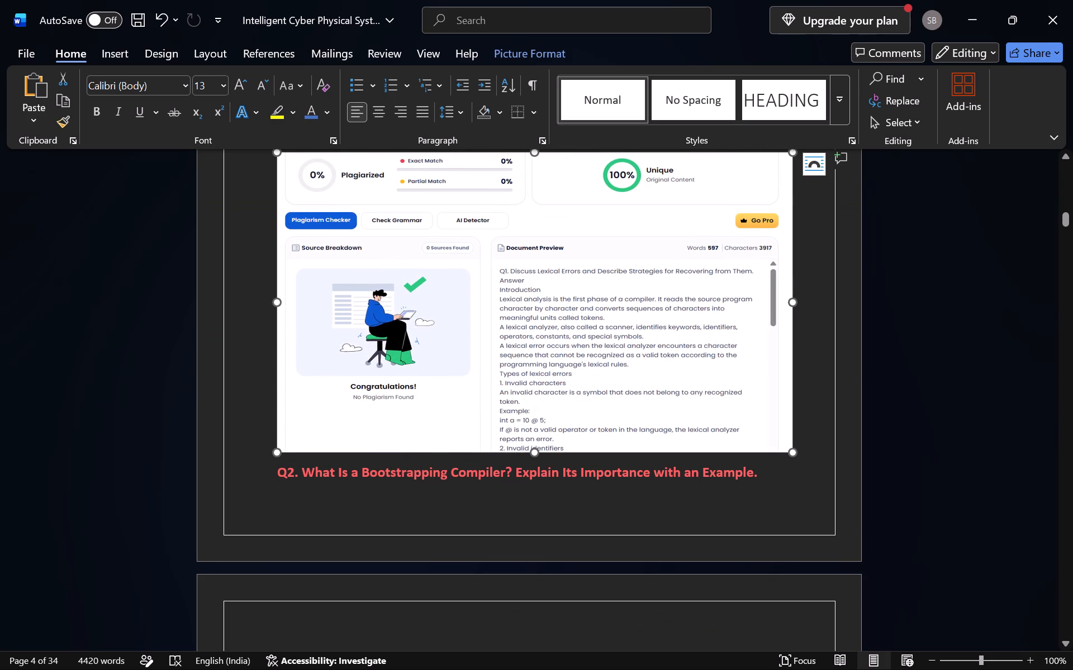
# Insert a line break before the Q2 heading to push it onto the following page.
pyautogui.click(278, 475)
pyautogui.press('Return')
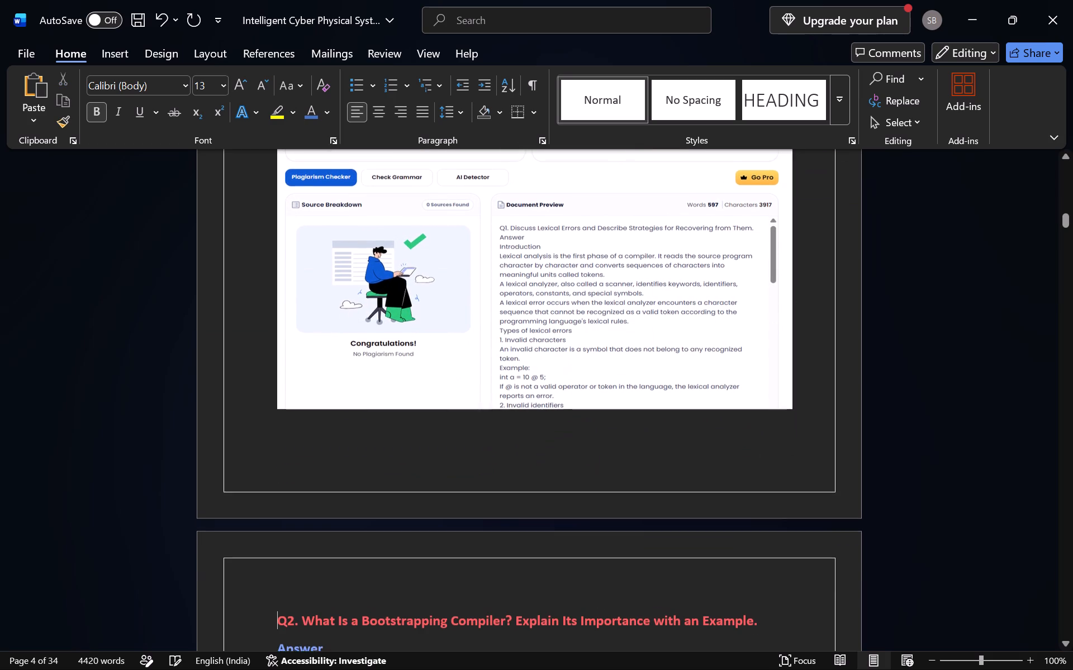
# Copy the Q1 plagiarism screenshot and paste it on a new line below the Q2 conclusion paragraph.
pyautogui.click(450, 370)
pyautogui.hotkey('ctrl', 'c')
pyautogui.scroll(4, 502, 469)
pyautogui.scroll(-11, 502, 469)
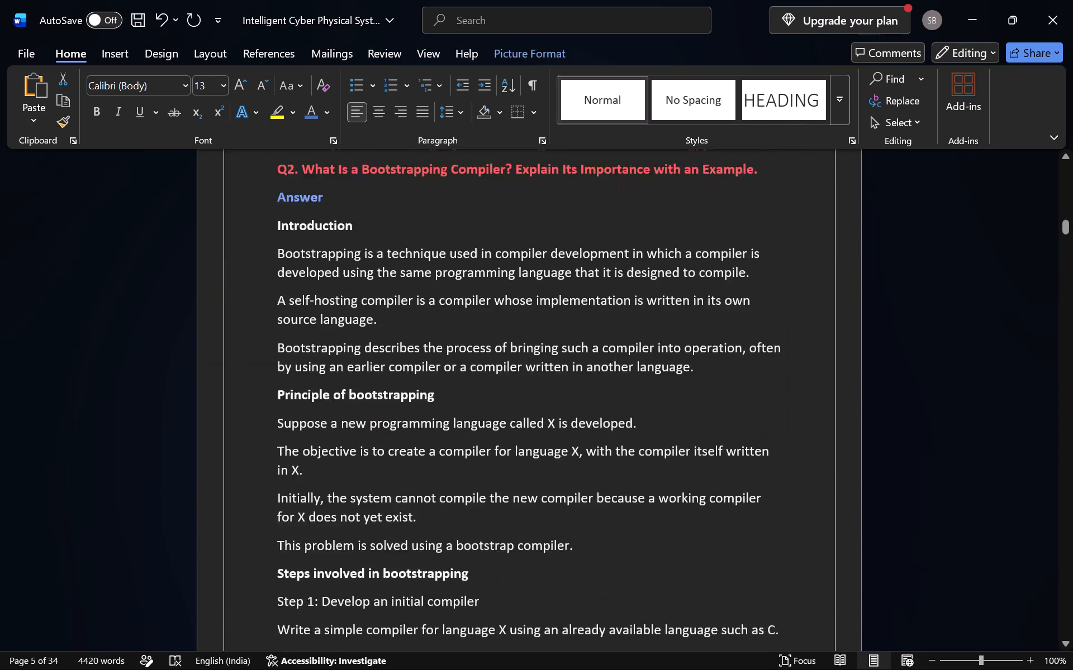
pyautogui.scroll(-20, 502, 469)
pyautogui.scroll(-2, 502, 469)
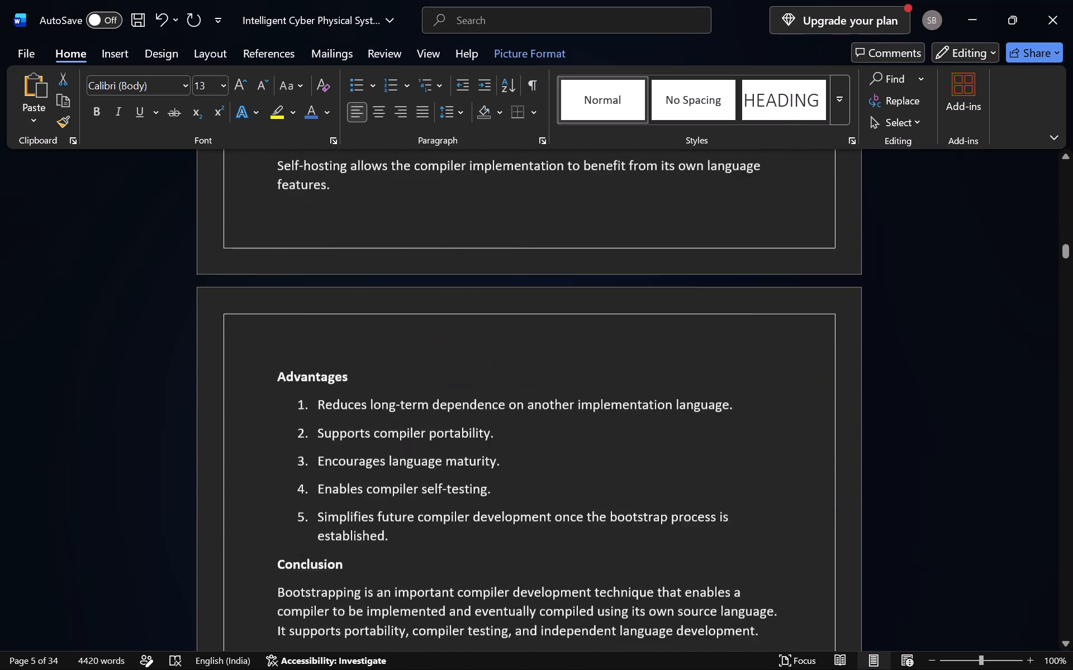
pyautogui.scroll(-3, 502, 469)
pyautogui.click(777, 200)
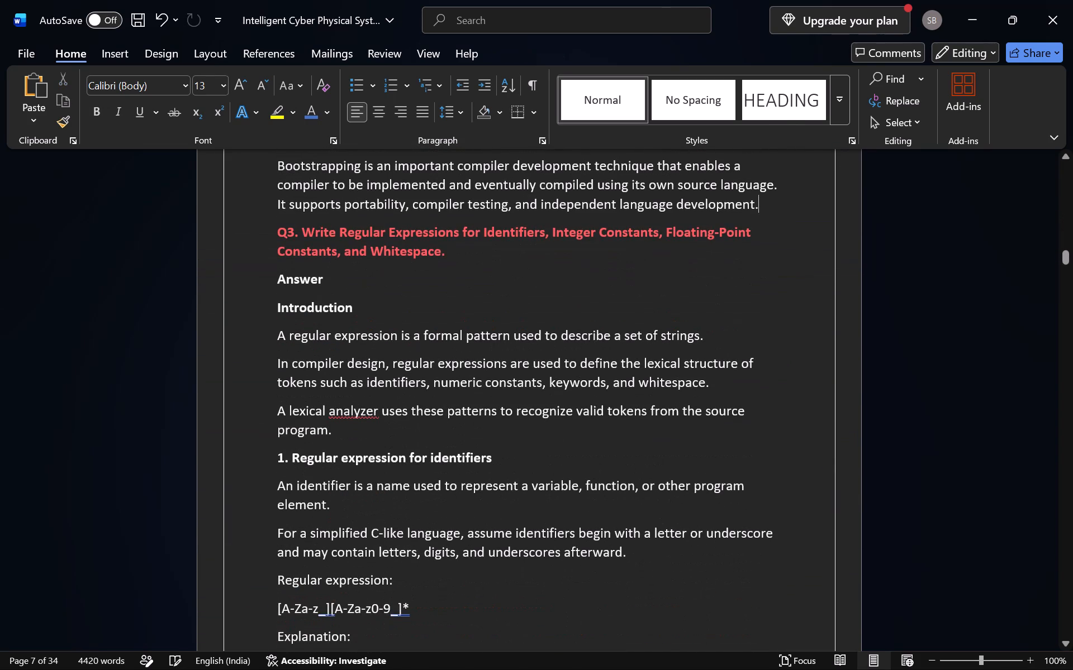
pyautogui.press('Return')
pyautogui.hotkey('ctrl', 'v')
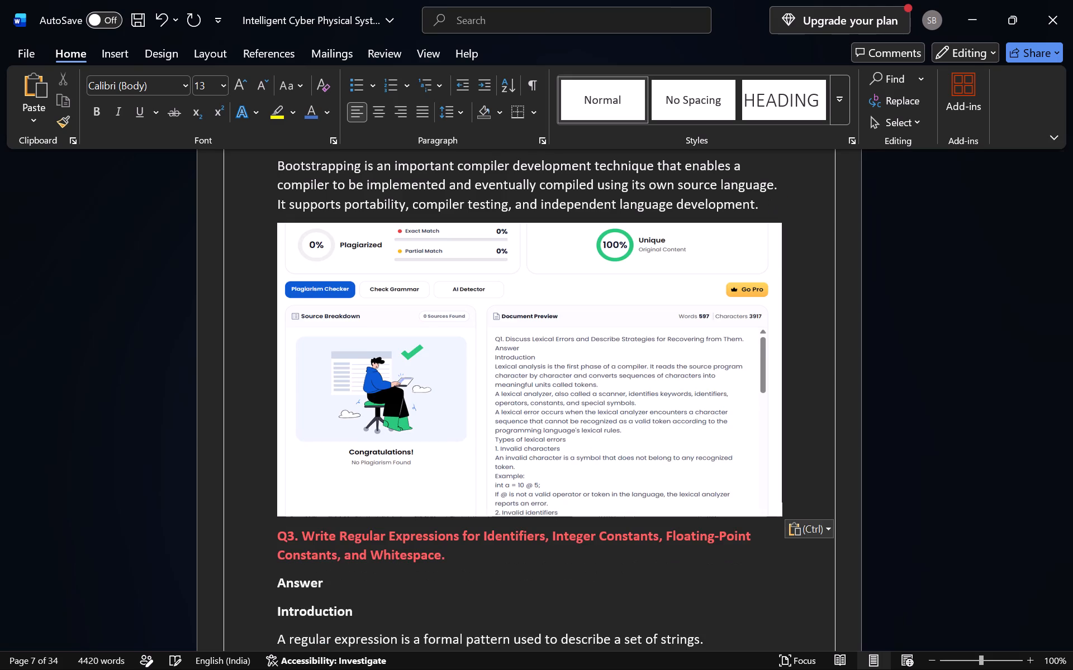
# Colour the word "Answer" under the Q3 heading with the blue theme colour.
pyautogui.scroll(-4, 649, 471)
pyautogui.moveTo(335, 258); pyautogui.dragTo(270, 258)
pyautogui.click(372, 232)
# Paste the copied plagiarism screenshot on a new line below the Q3 conclusion paragraph.
pyautogui.scroll(-5, 426, 416)
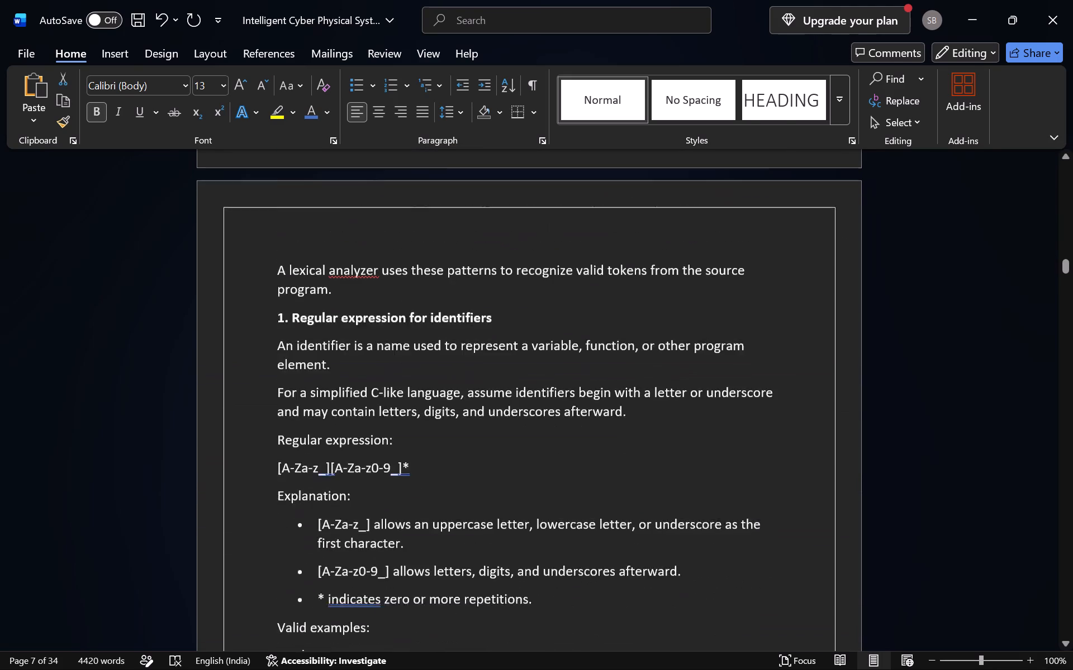
pyautogui.scroll(-20, 426, 417)
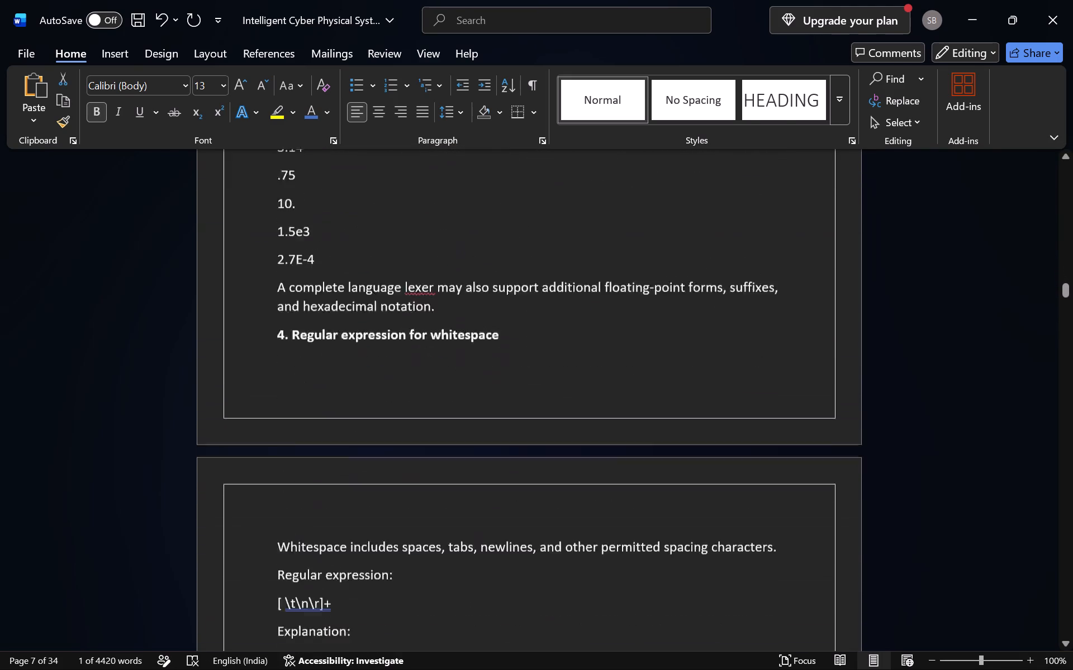
pyautogui.scroll(-8, 426, 417)
pyautogui.click(524, 417)
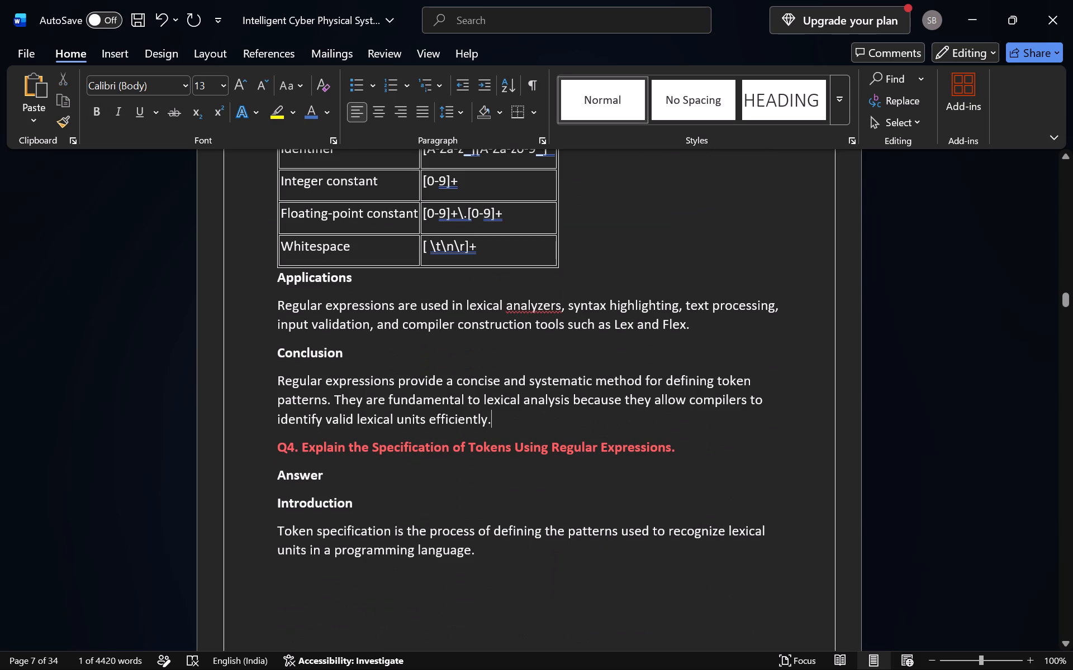
pyautogui.press('Return')
pyautogui.hotkey('ctrl', 'v')
# Shrink the Q3 plagiarism screenshot until it fits on the page with the conclusion, and stretch it wider.
pyautogui.moveTo(554, 427); pyautogui.dragTo(558, 433)
pyautogui.moveTo(783, 624); pyautogui.dragTo(642, 539)
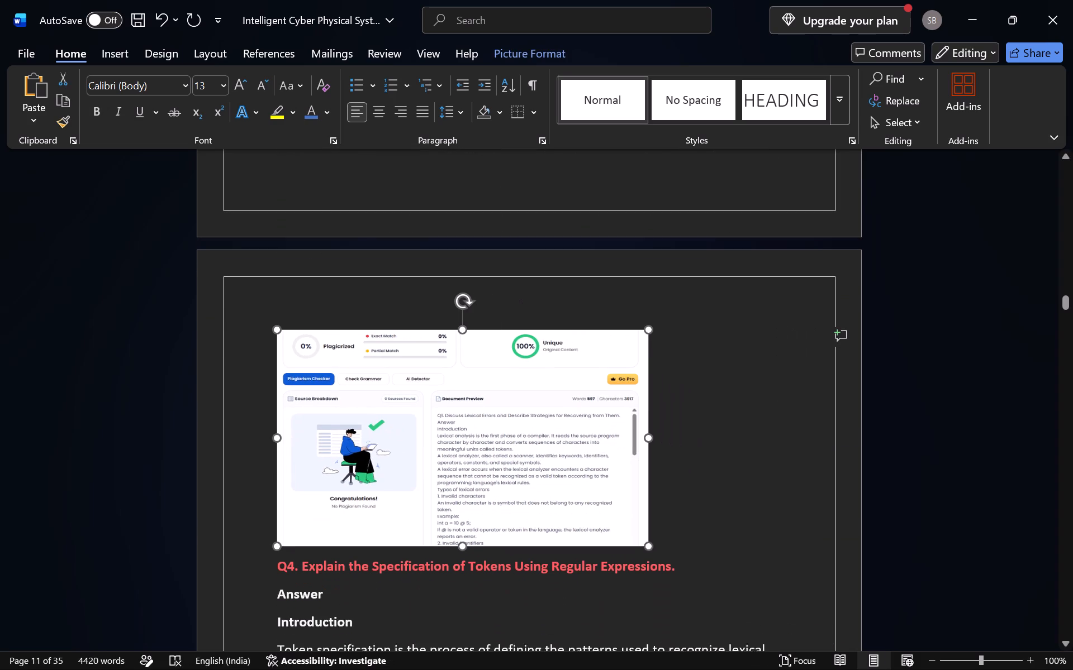
pyautogui.moveTo(642, 539); pyautogui.dragTo(640, 538)
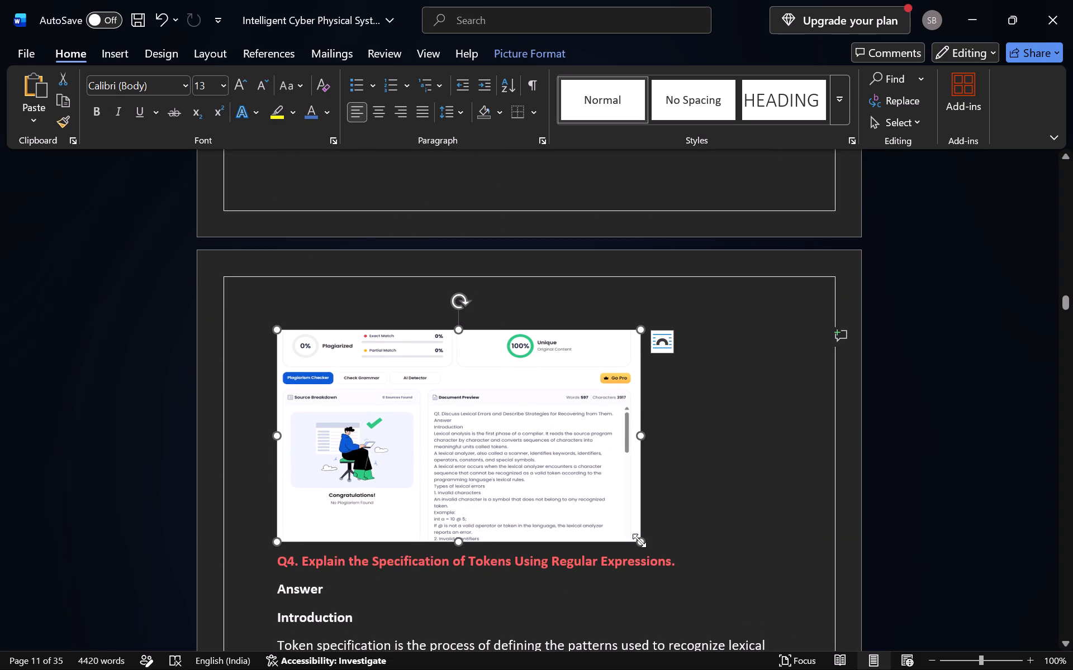
pyautogui.moveTo(639, 540); pyautogui.dragTo(563, 485)
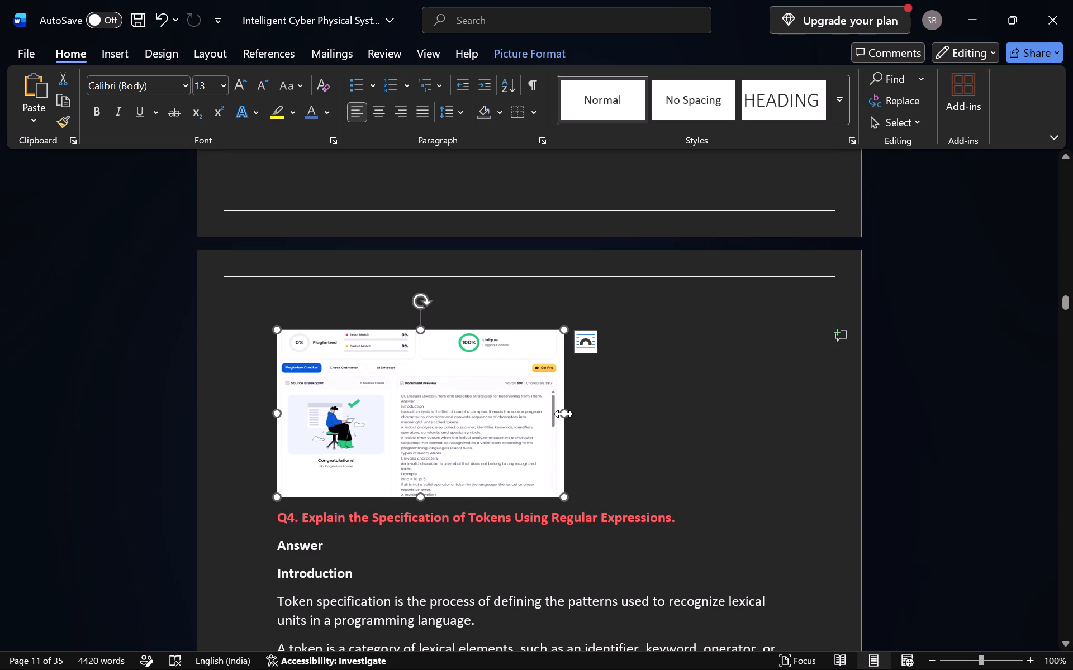
pyautogui.moveTo(564, 414); pyautogui.dragTo(716, 428)
pyautogui.moveTo(715, 496); pyautogui.dragTo(650, 449)
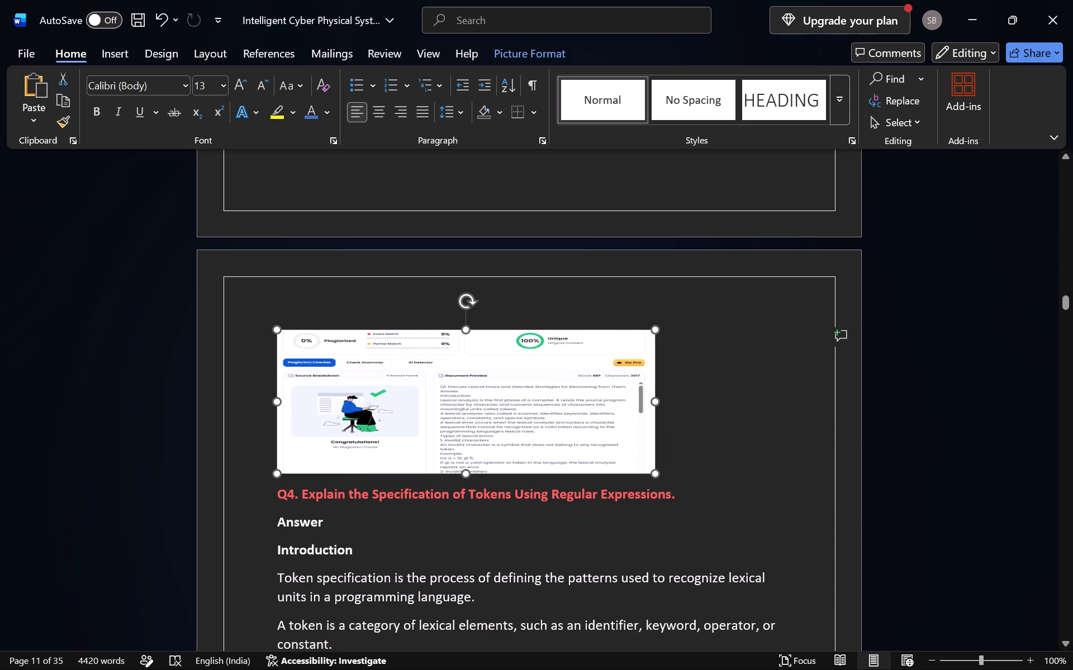
pyautogui.moveTo(650, 449); pyautogui.dragTo(637, 444)
pyautogui.moveTo(641, 219); pyautogui.dragTo(649, 219)
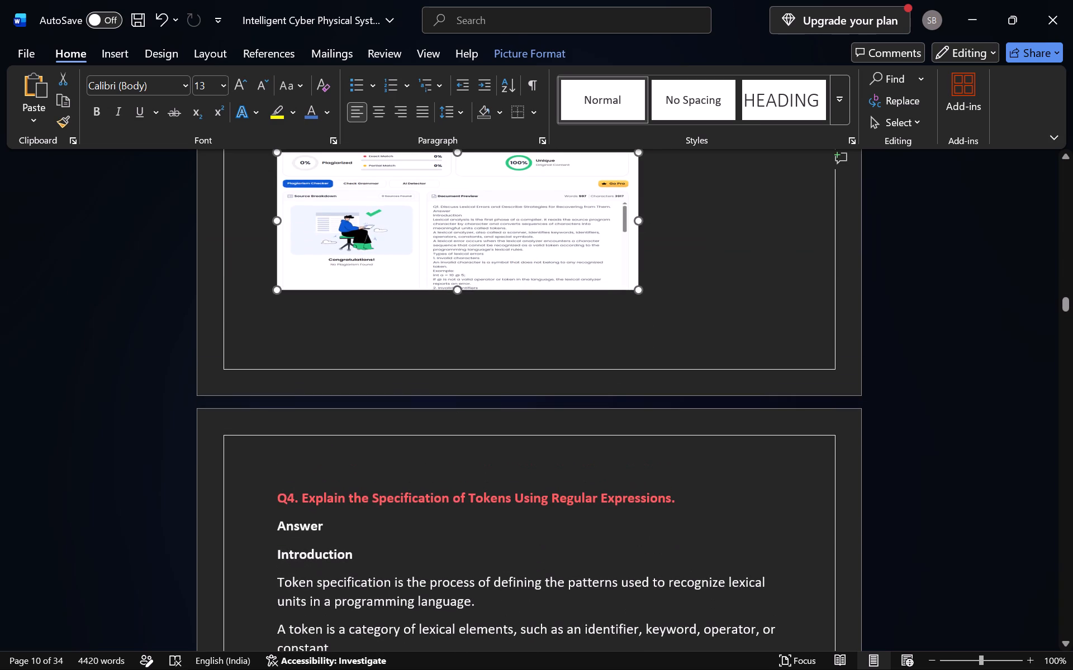
pyautogui.moveTo(649, 219); pyautogui.dragTo(710, 229)
# Colour the word "Answer" under the Q4 heading with the blue theme colour.
pyautogui.scroll(2, 637, 446)
pyautogui.scroll(-3, 637, 446)
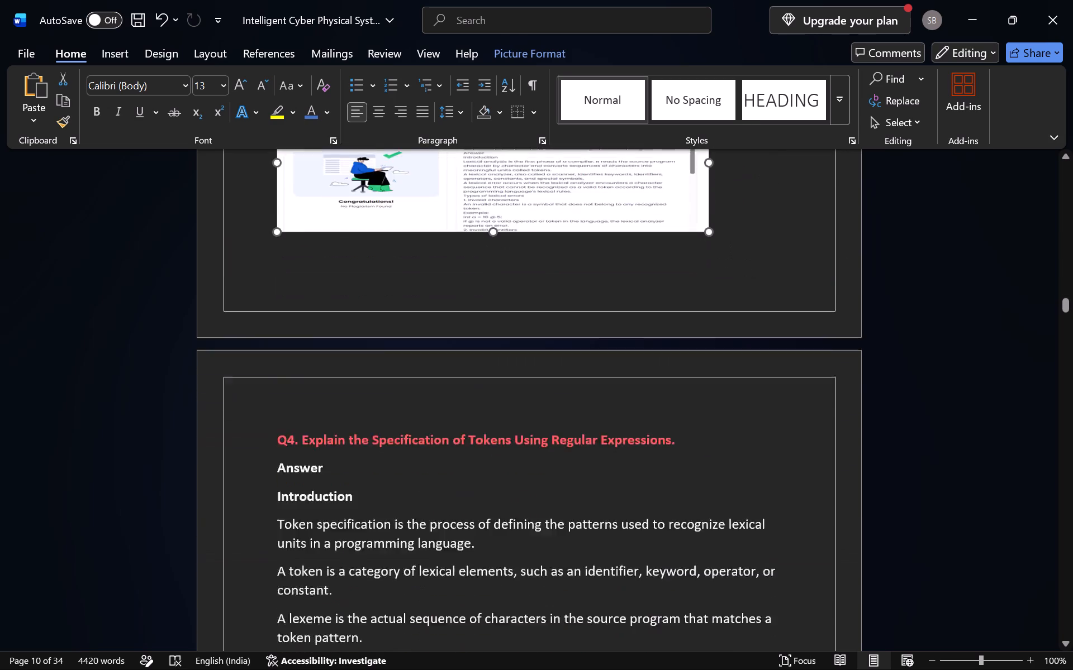
pyautogui.scroll(-1, 637, 446)
pyautogui.doubleClick(290, 365)
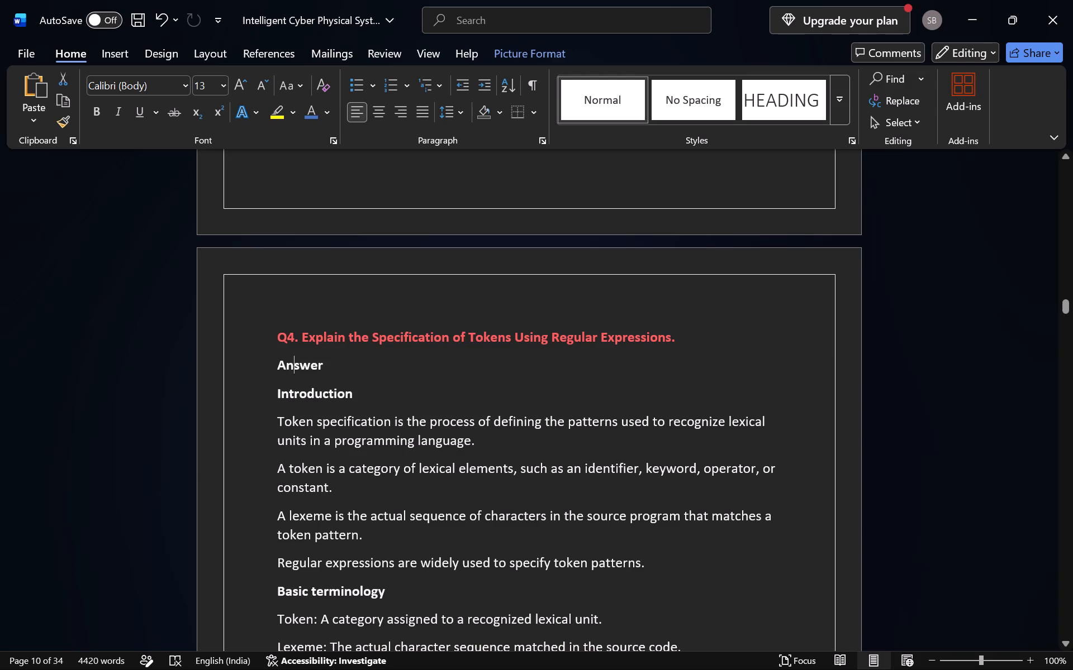
pyautogui.click(389, 335)
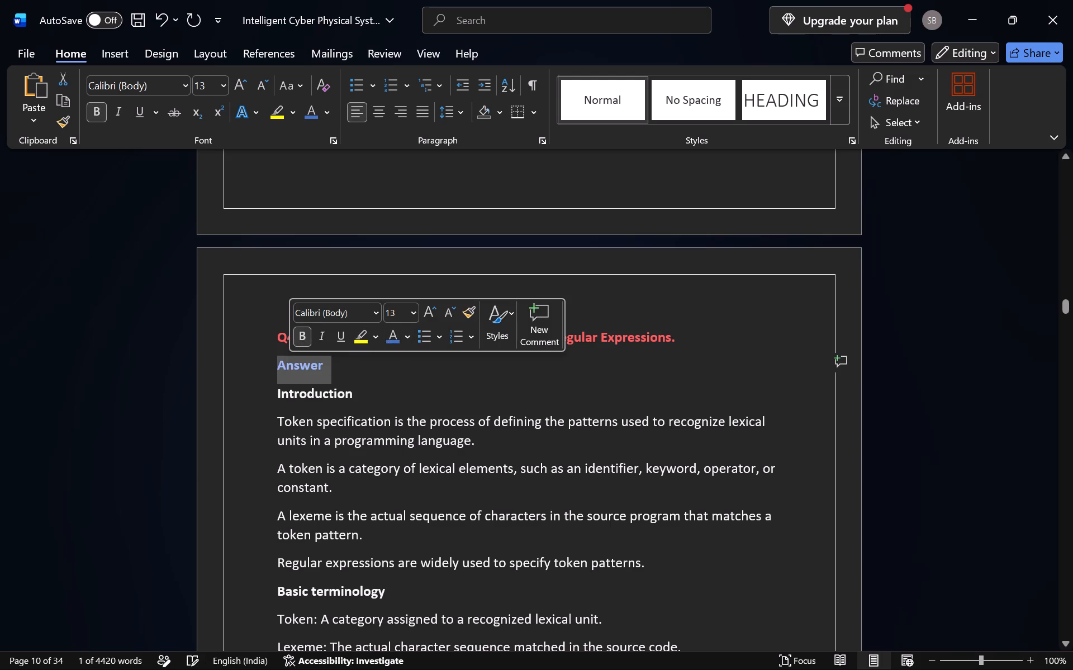
pyautogui.click(430, 434)
# Paste the copied plagiarism screenshot at the end of the Q4 conclusion paragraph, above the Q5 heading.
pyautogui.scroll(-20, 433, 439)
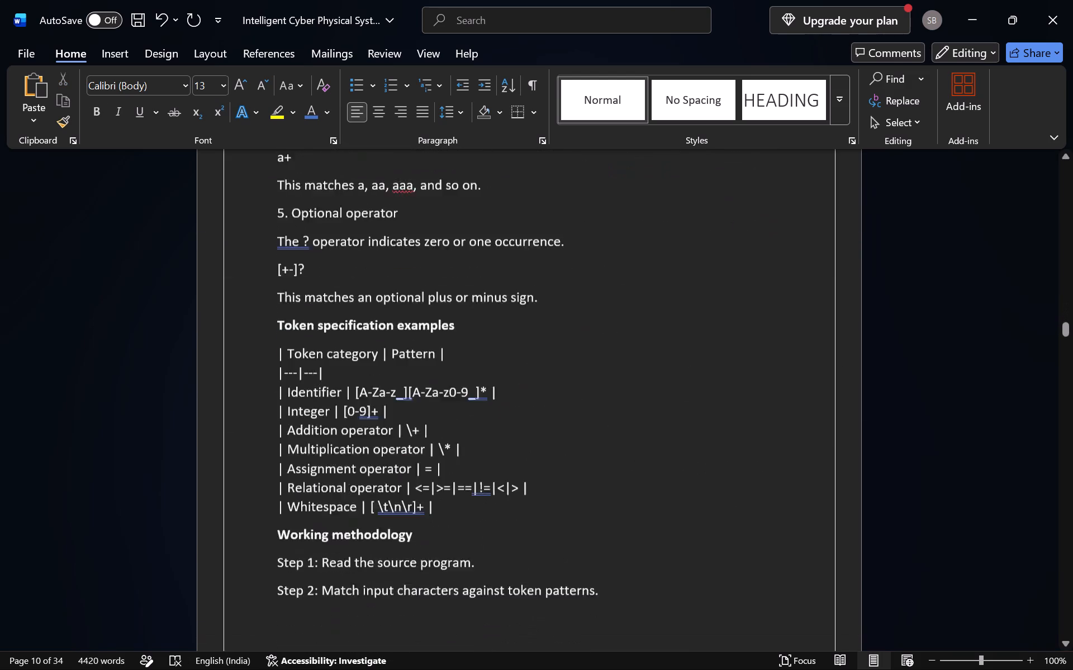
pyautogui.scroll(-12, 433, 439)
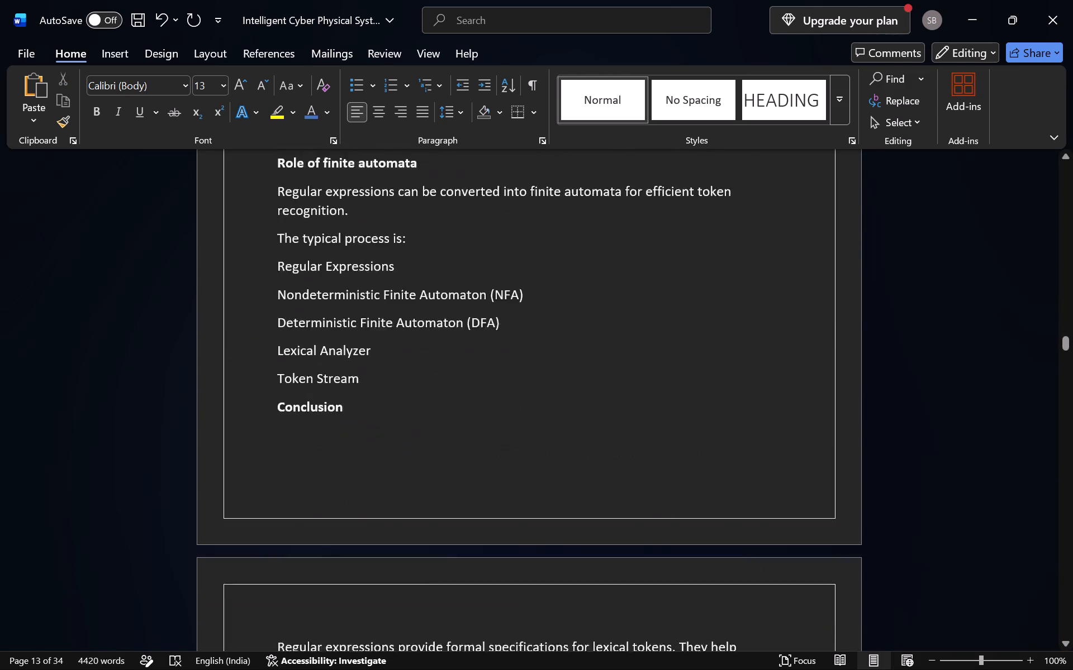
pyautogui.scroll(-4, 433, 439)
pyautogui.click(574, 339)
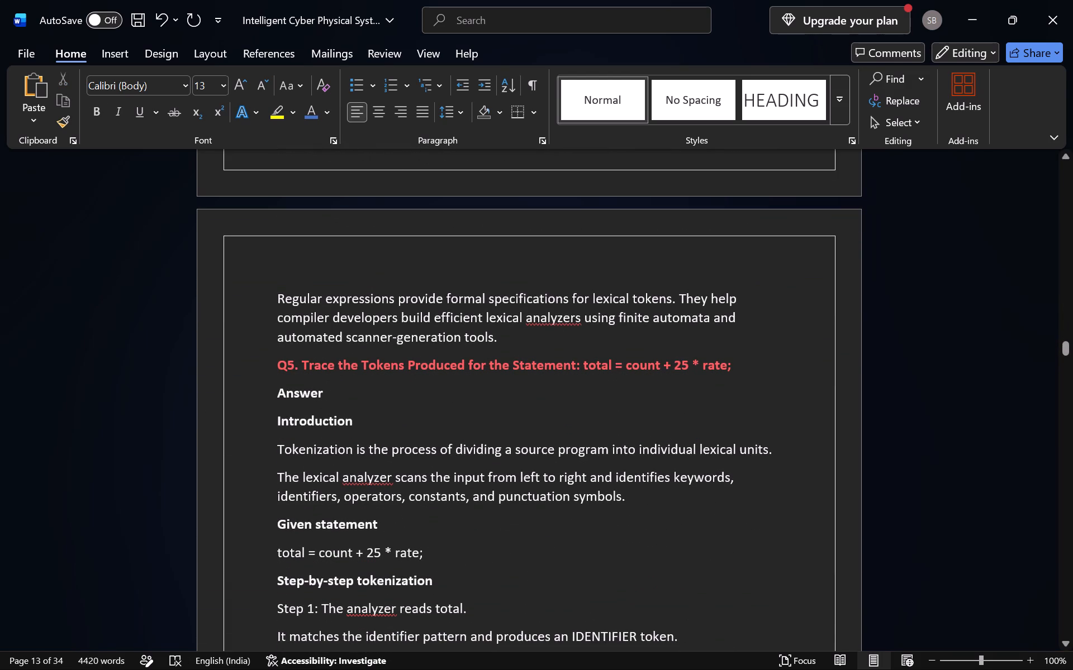
pyautogui.hotkey('ctrl', 'v')
# Colour the word "Answer" under the Q5 heading with the blue theme colour.
pyautogui.scroll(-3, 485, 408)
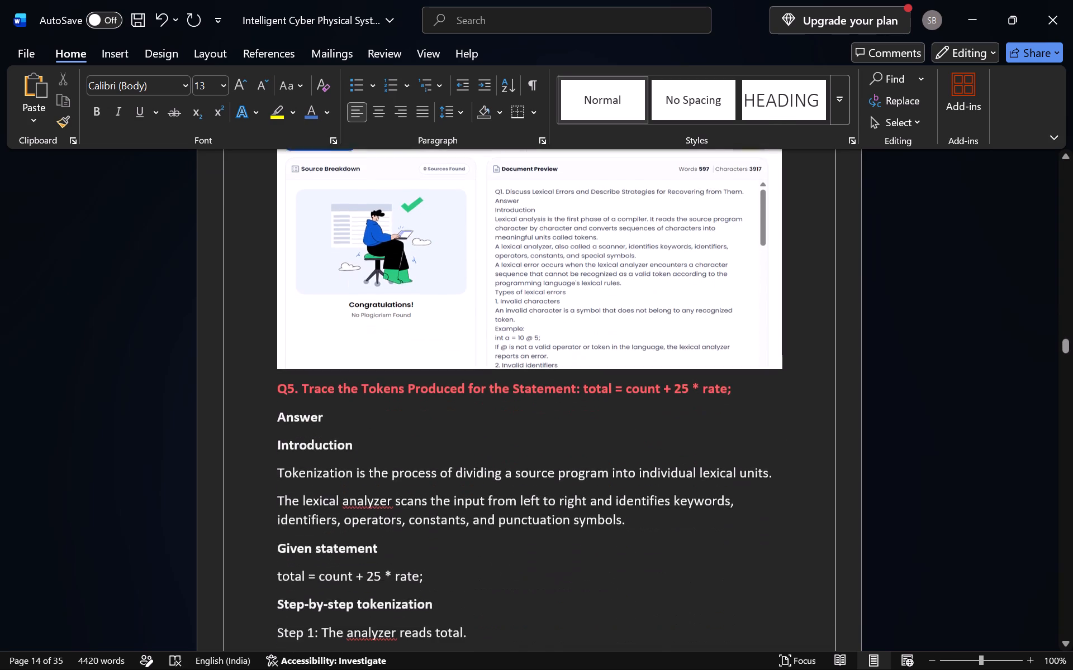
pyautogui.scroll(-3, 486, 425)
pyautogui.doubleClick(307, 170)
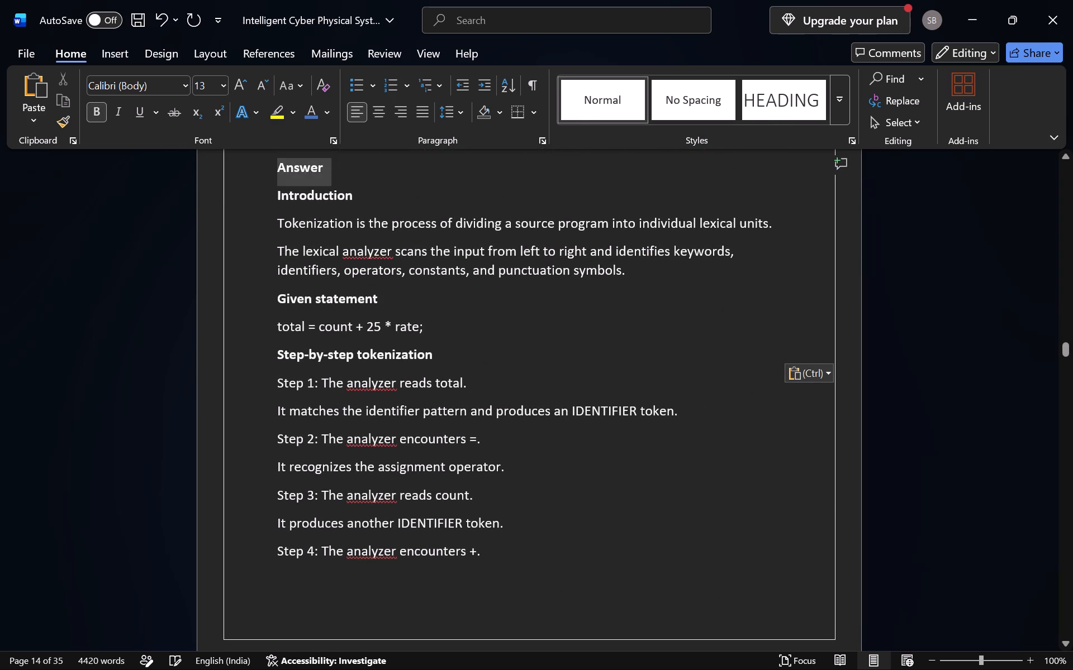
pyautogui.click(407, 145)
# Paste the copied plagiarism screenshot at the end of the Q5 conclusion paragraph, above the Q6 heading.
pyautogui.scroll(-10, 414, 382)
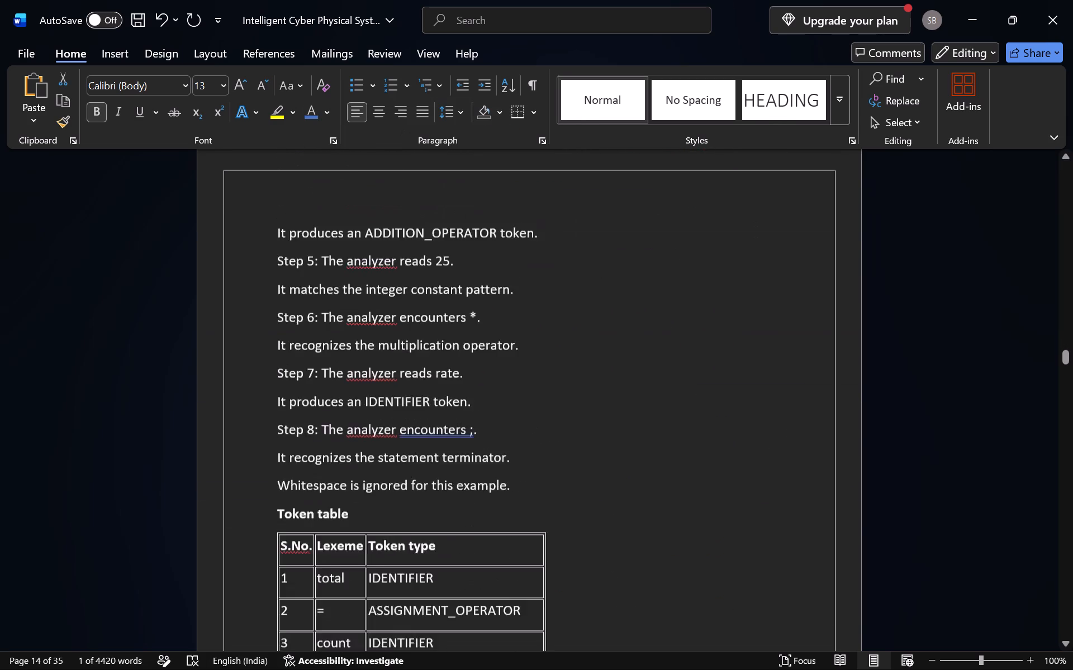
pyautogui.scroll(-18, 414, 382)
pyautogui.scroll(3, 414, 382)
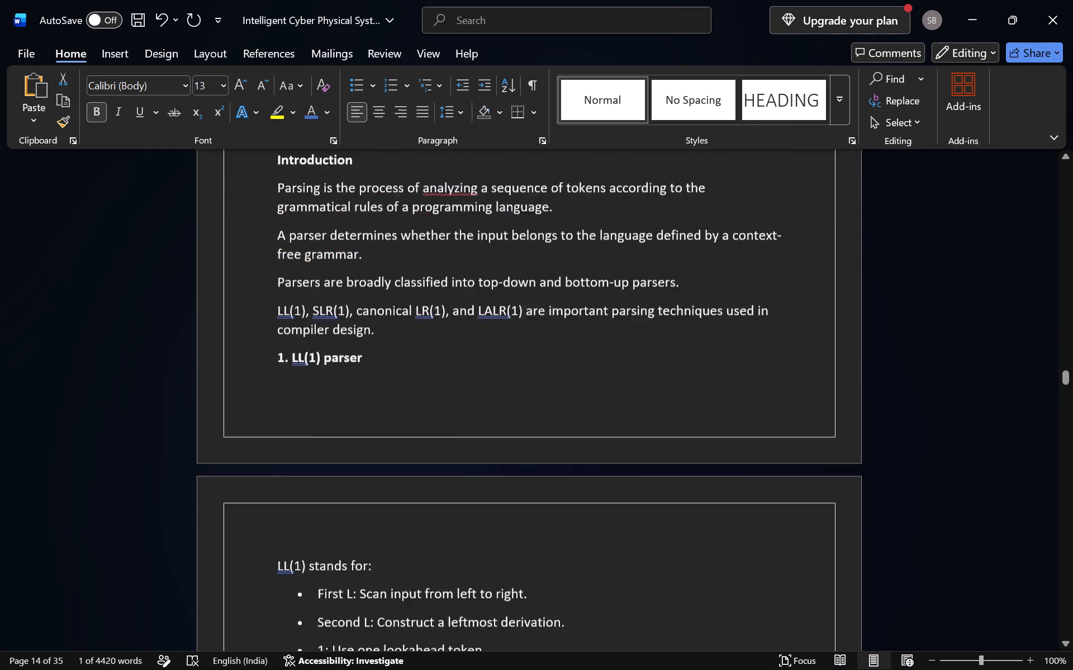
pyautogui.scroll(4, 414, 382)
pyautogui.click(552, 499)
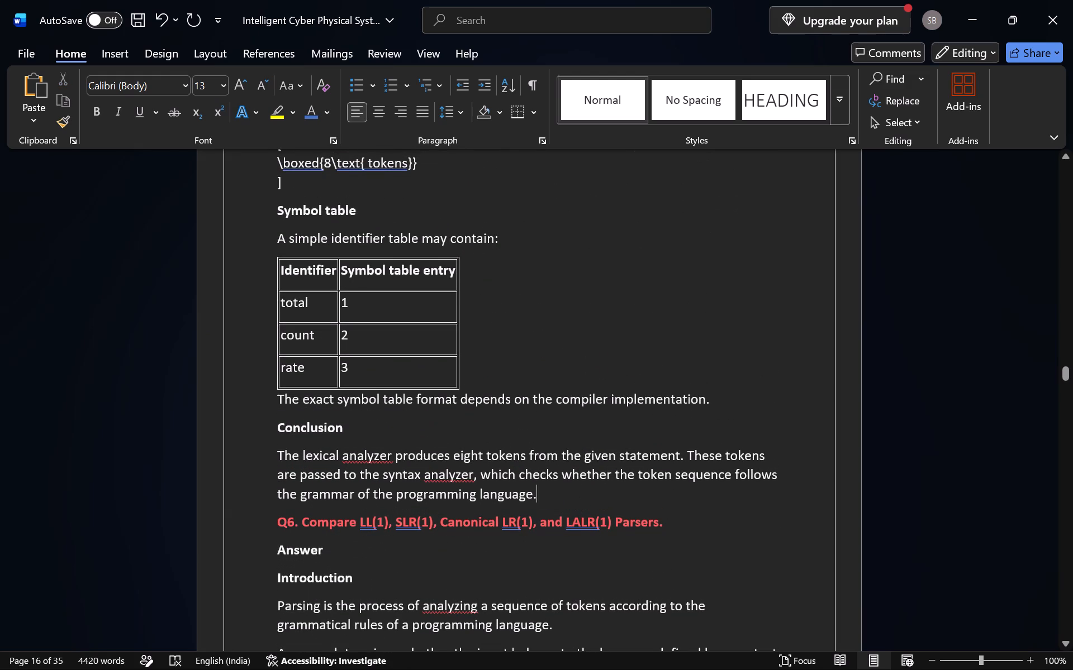
pyautogui.hotkey('ctrl', 'v')
# Paste the copied plagiarism screenshot at the end of the Q6 conclusion paragraph, above the Q7 heading.
pyautogui.scroll(-6, 514, 516)
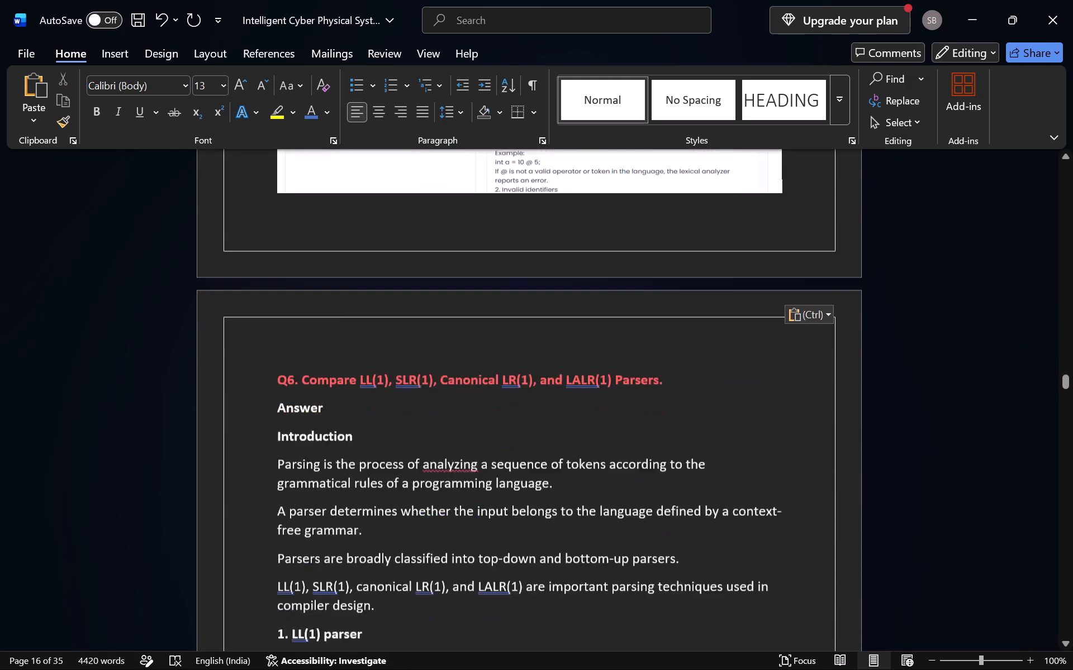
pyautogui.scroll(-17, 514, 513)
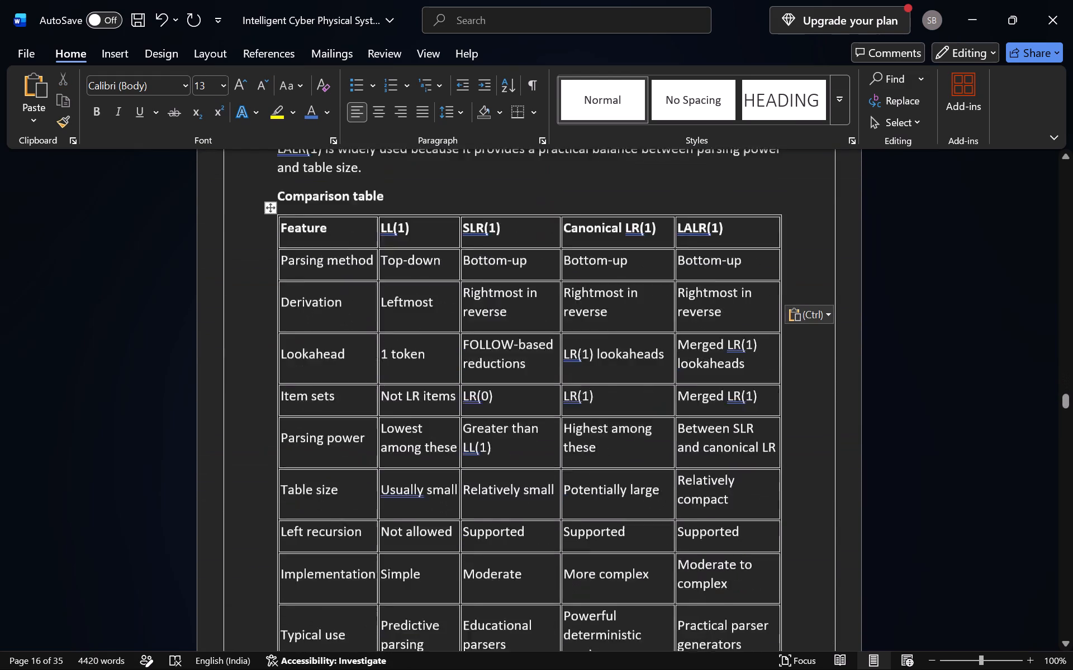
pyautogui.scroll(-11, 512, 508)
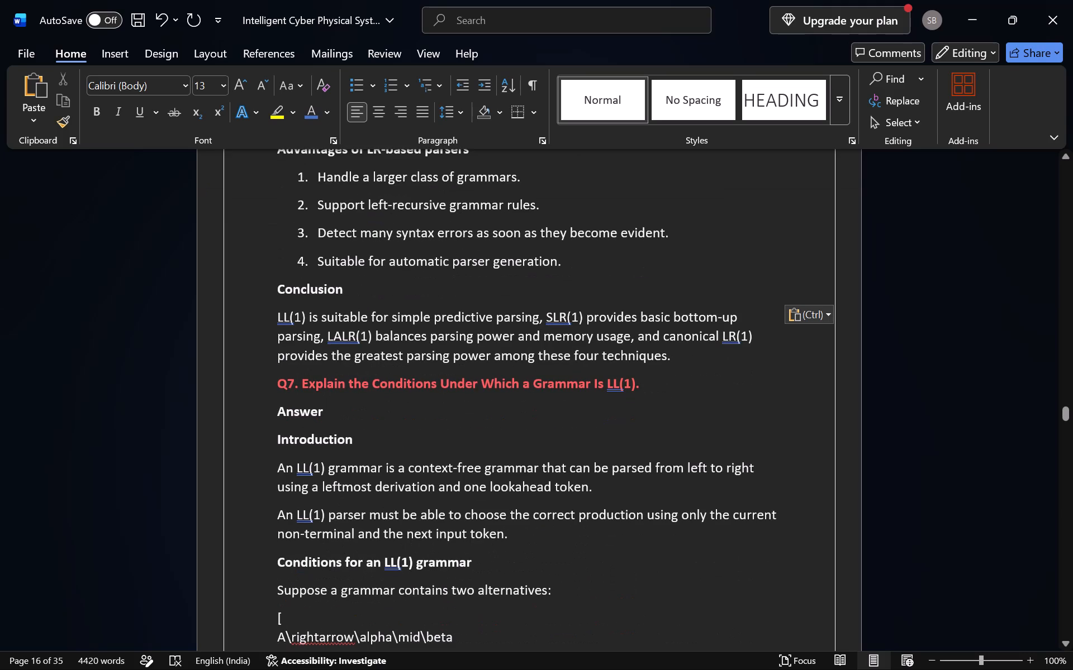
pyautogui.click(692, 351)
pyautogui.hotkey('ctrl', 'v')
# Insert three blank lines before the Q7 heading to push it onto the following page.
pyautogui.scroll(-3, 466, 476)
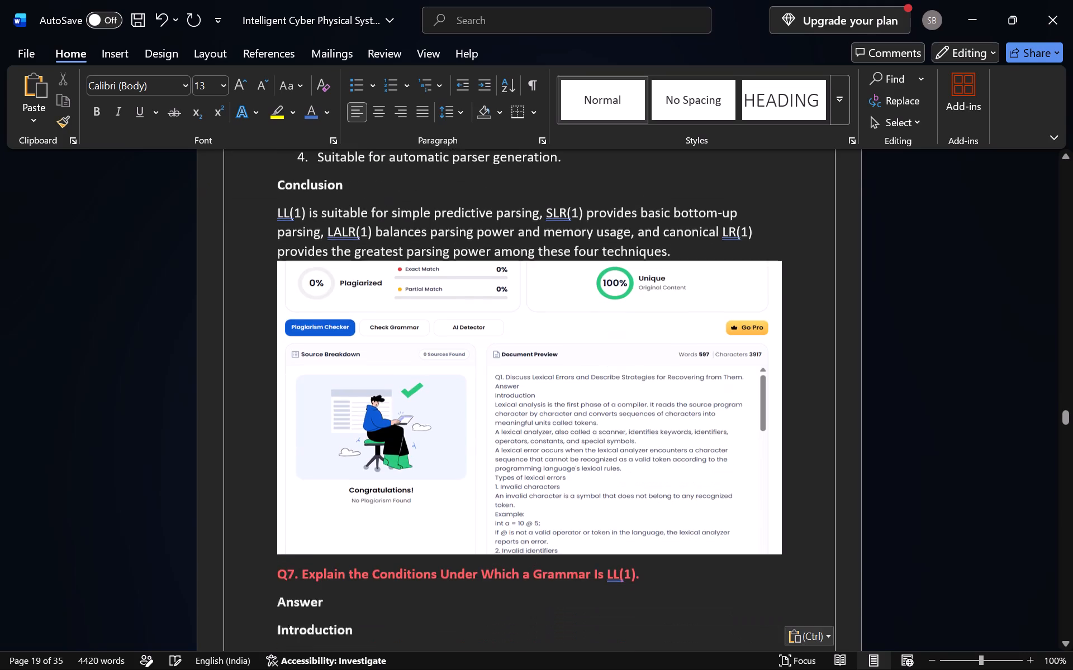
pyautogui.click(274, 398)
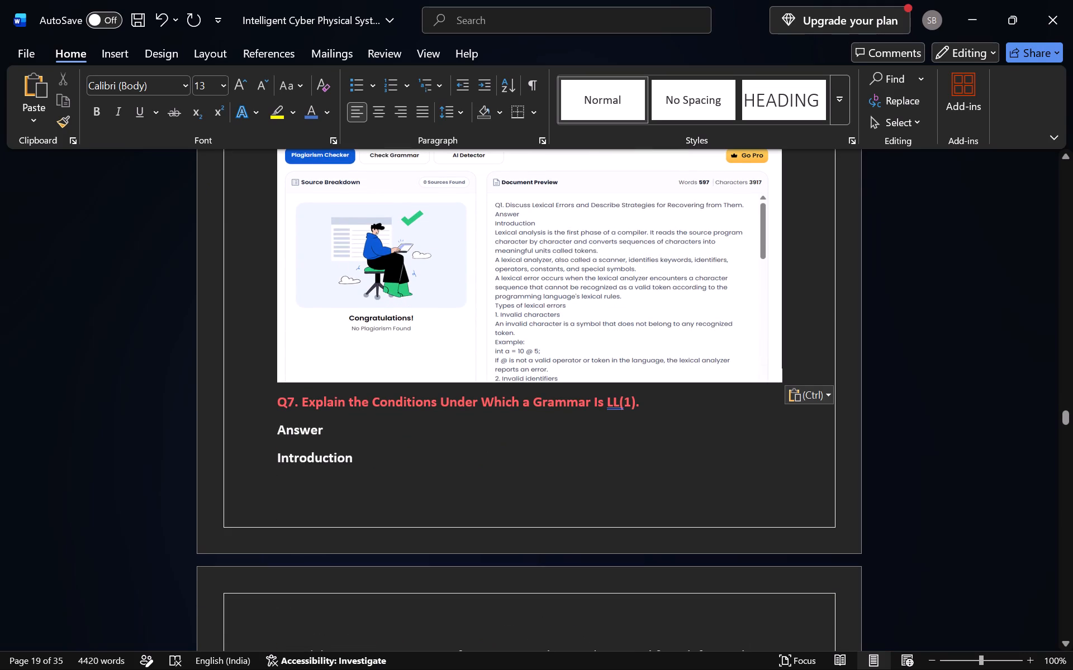
pyautogui.press('\\')
pyautogui.press('BackSpace')
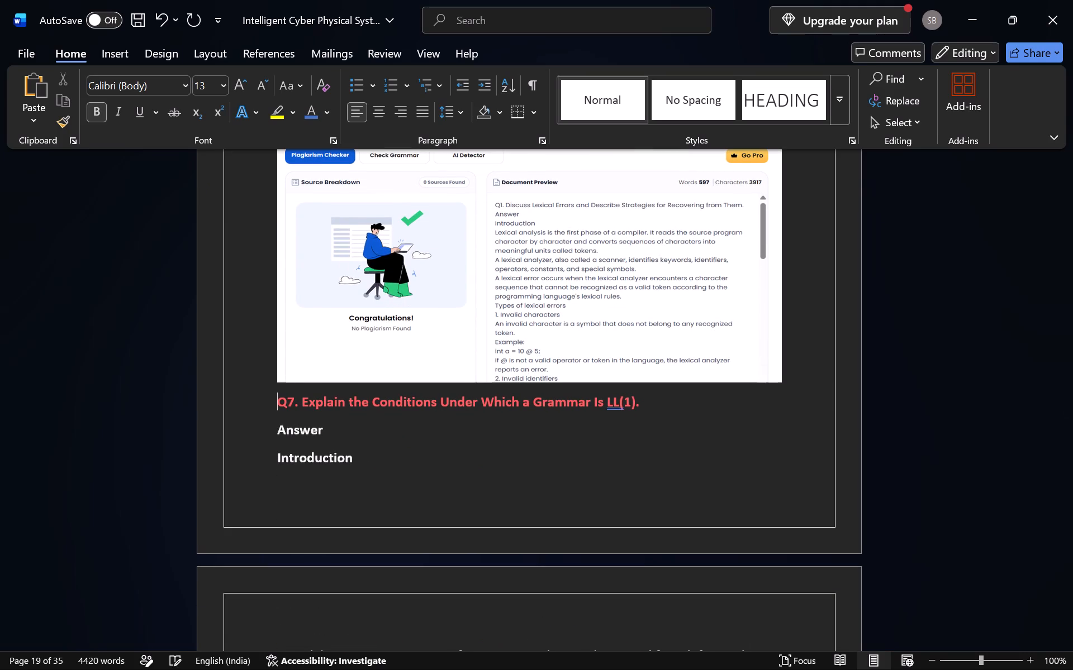
pyautogui.press('Return')
pyautogui.press('Return')
pyautogui.press('Return')
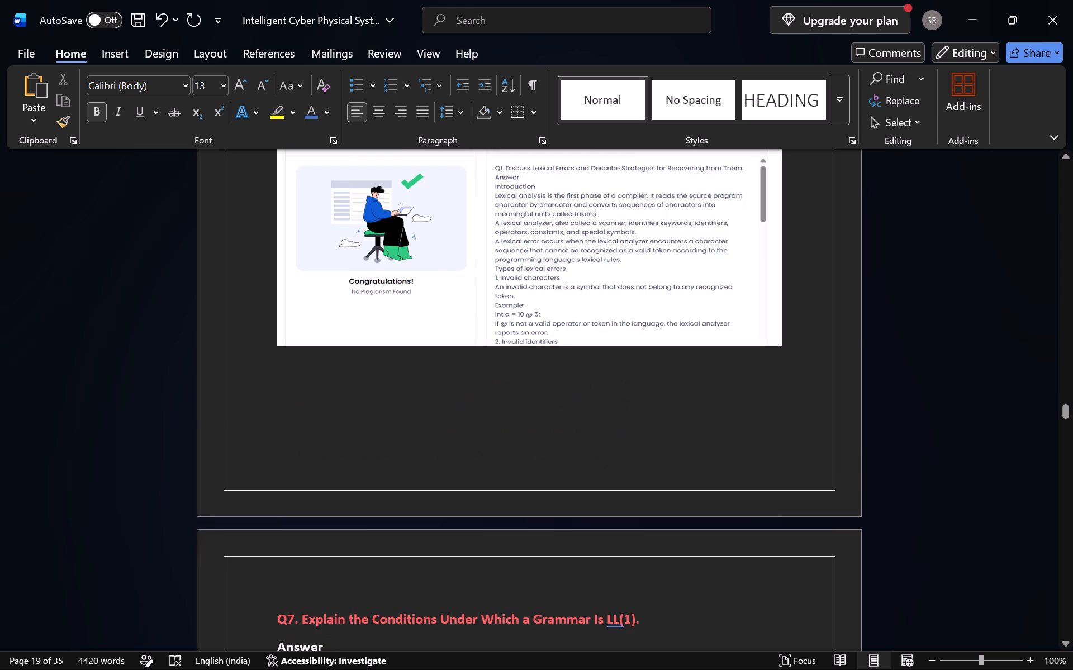
# Colour the word "Answer" under the Q7 heading with the blue theme colour.
pyautogui.scroll(-7, 277, 401)
pyautogui.scroll(3, 278, 404)
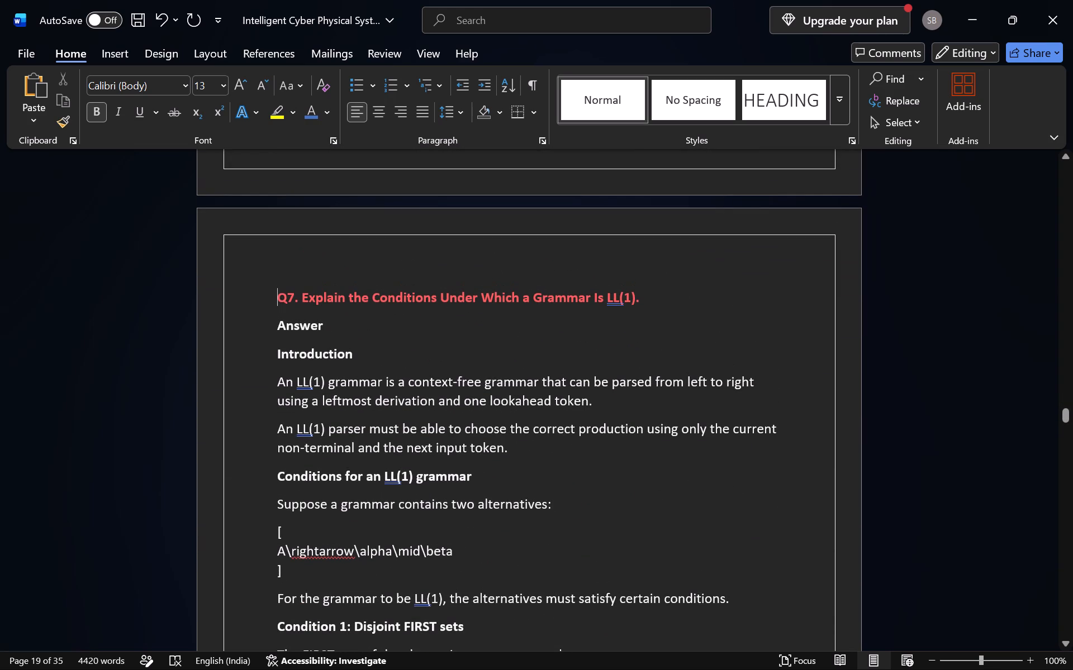
pyautogui.doubleClick(292, 323)
pyautogui.click(391, 298)
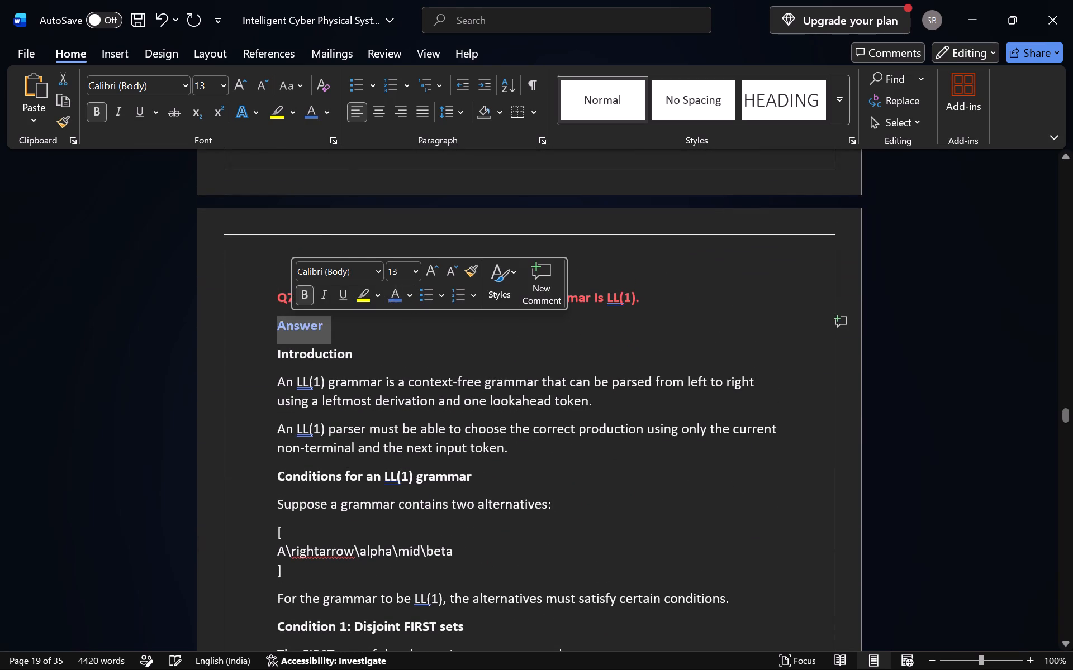
# Paste the copied plagiarism screenshot within the Q7 conclusion section, above the Q8 heading.
pyautogui.scroll(-18, 425, 410)
pyautogui.scroll(-3, 425, 410)
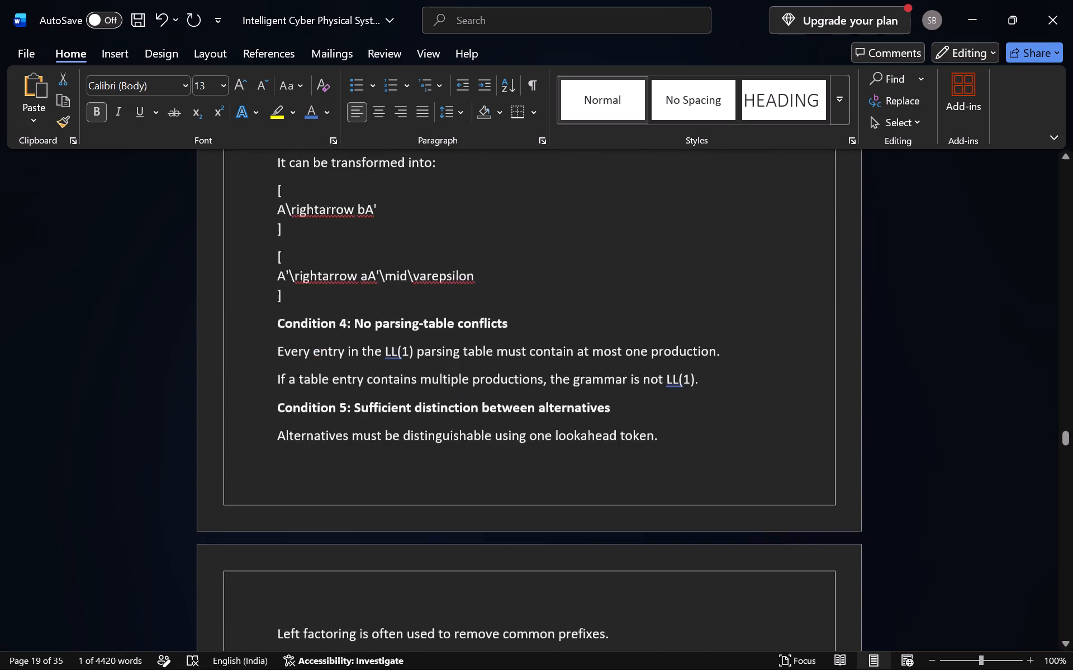
pyautogui.scroll(-20, 425, 410)
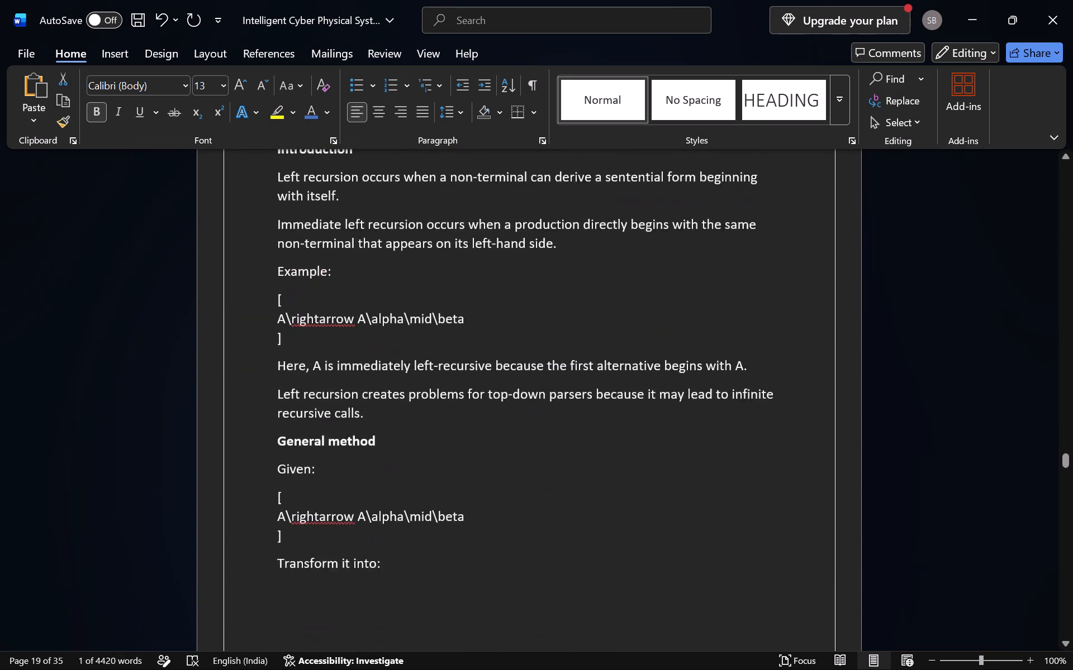
pyautogui.scroll(4, 425, 395)
pyautogui.click(431, 358)
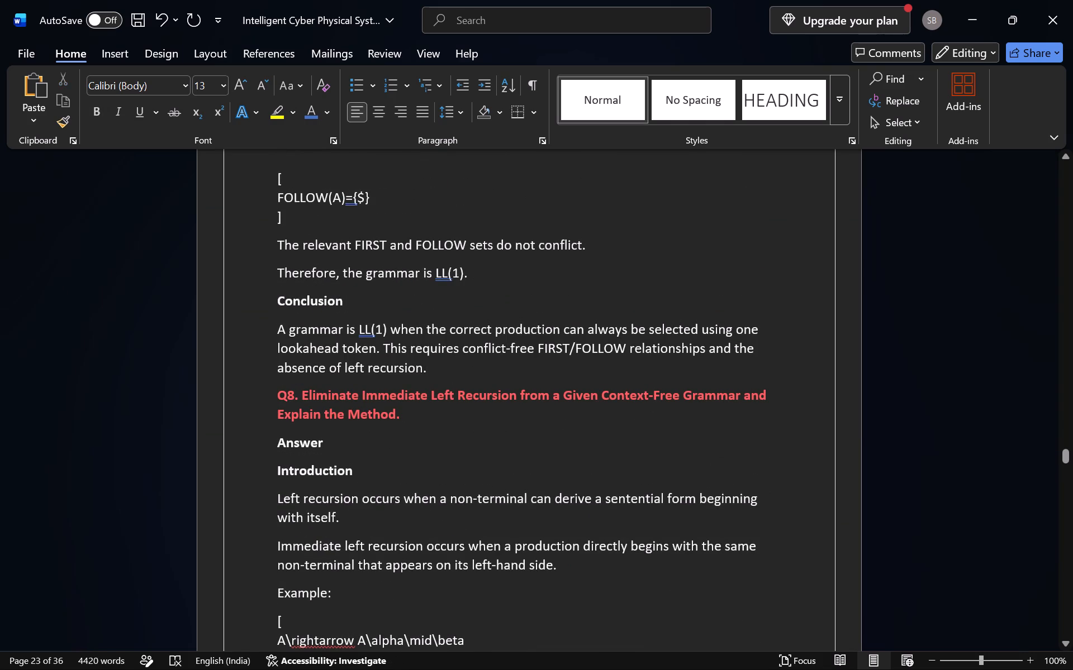
pyautogui.hotkey('ctrl', 'v')
# Colour the word "Answer" under the Q8 heading with the blue theme colour.
pyautogui.scroll(-4, 431, 440)
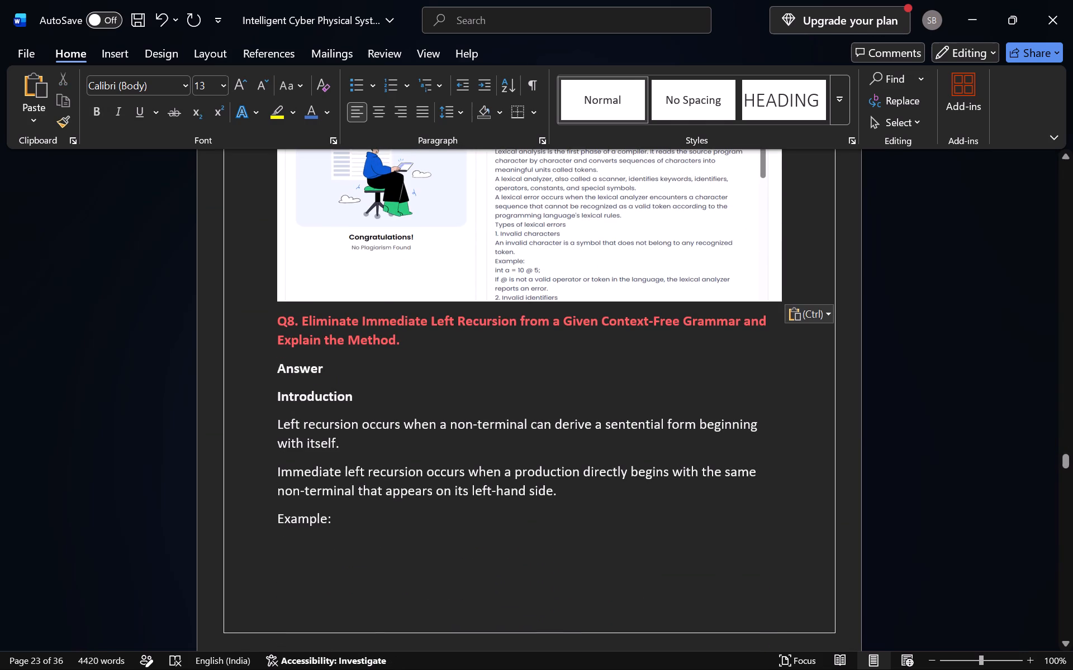
pyautogui.doubleClick(295, 362)
pyautogui.click(397, 337)
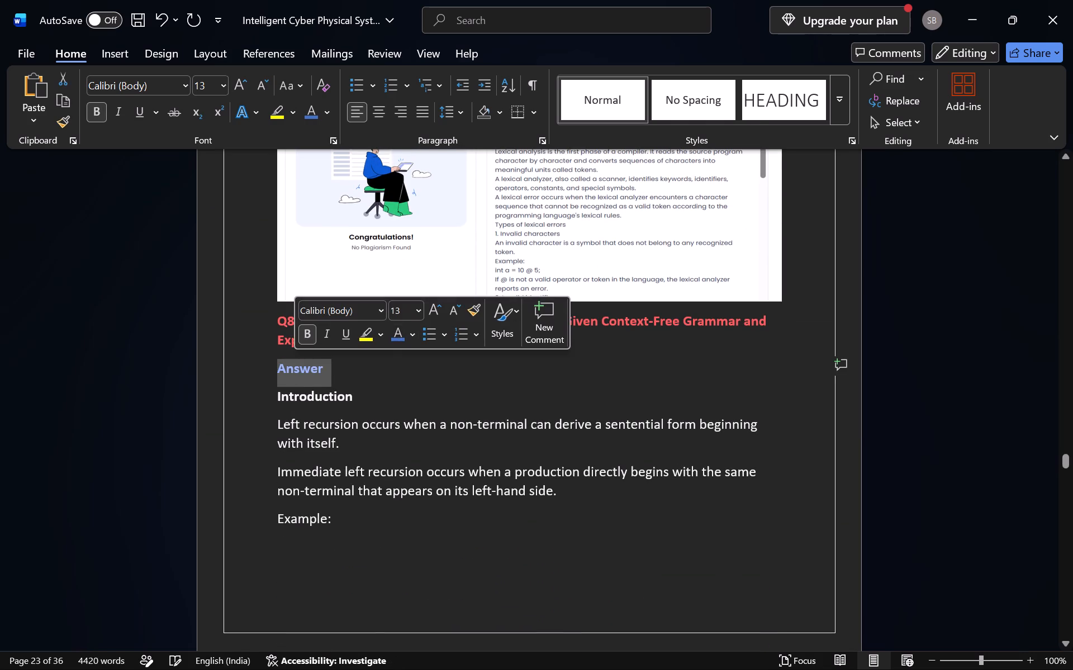
# Paste the copied plagiarism screenshot after the last sentence of the Q8 conclusion, above the Q9 heading.
pyautogui.scroll(-20, 437, 510)
pyautogui.scroll(-2, 437, 510)
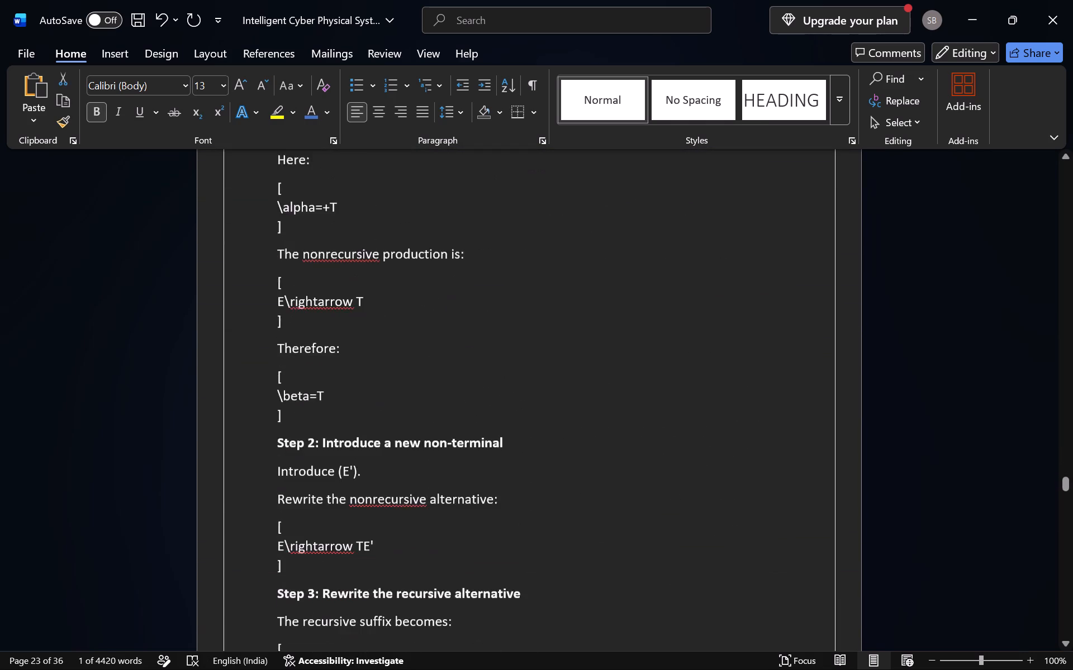
pyautogui.scroll(-20, 437, 509)
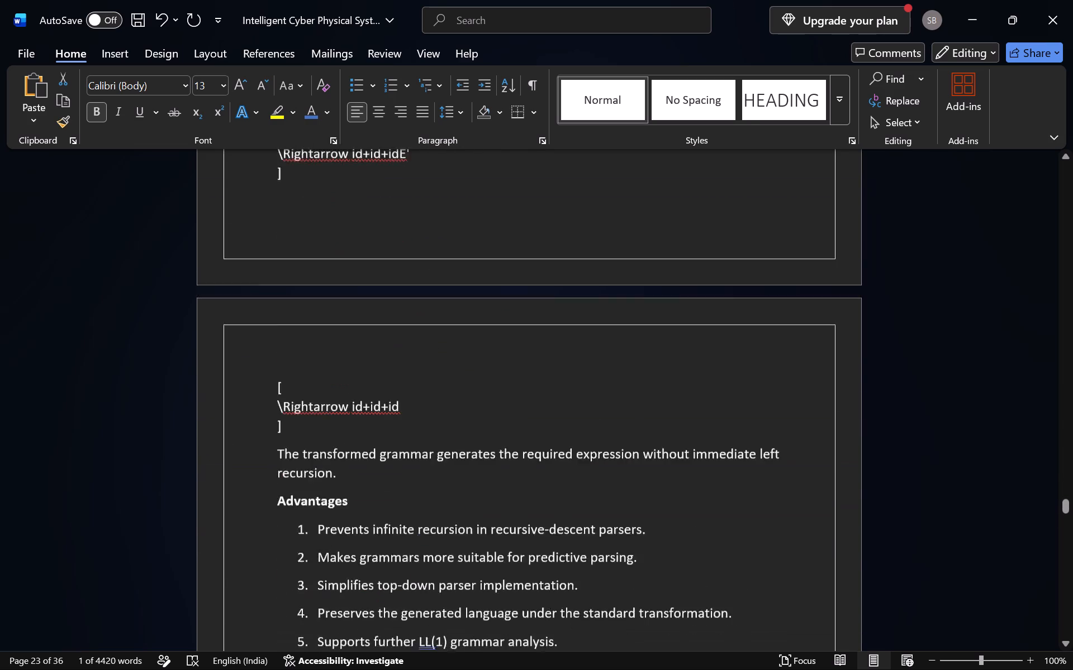
pyautogui.scroll(-8, 437, 507)
pyautogui.scroll(5, 436, 502)
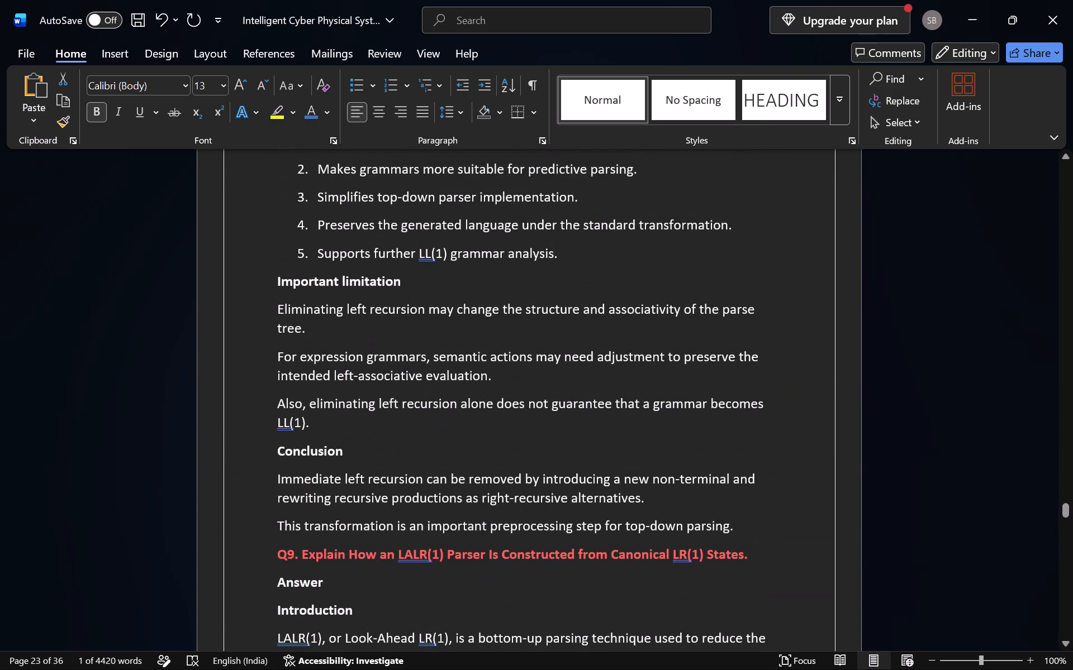
pyautogui.click(733, 525)
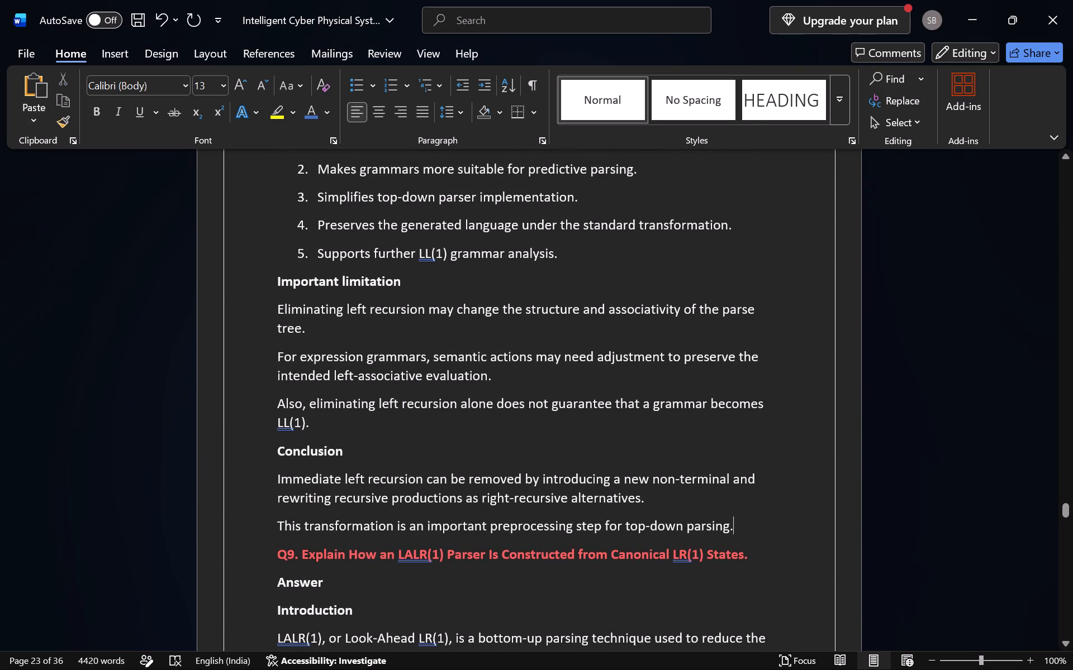
pyautogui.hotkey('ctrl', 'v')
# Shrink the Q8 plagiarism screenshot until it fits on the page with the conclusion, and stretch it wider.
pyautogui.click(595, 525)
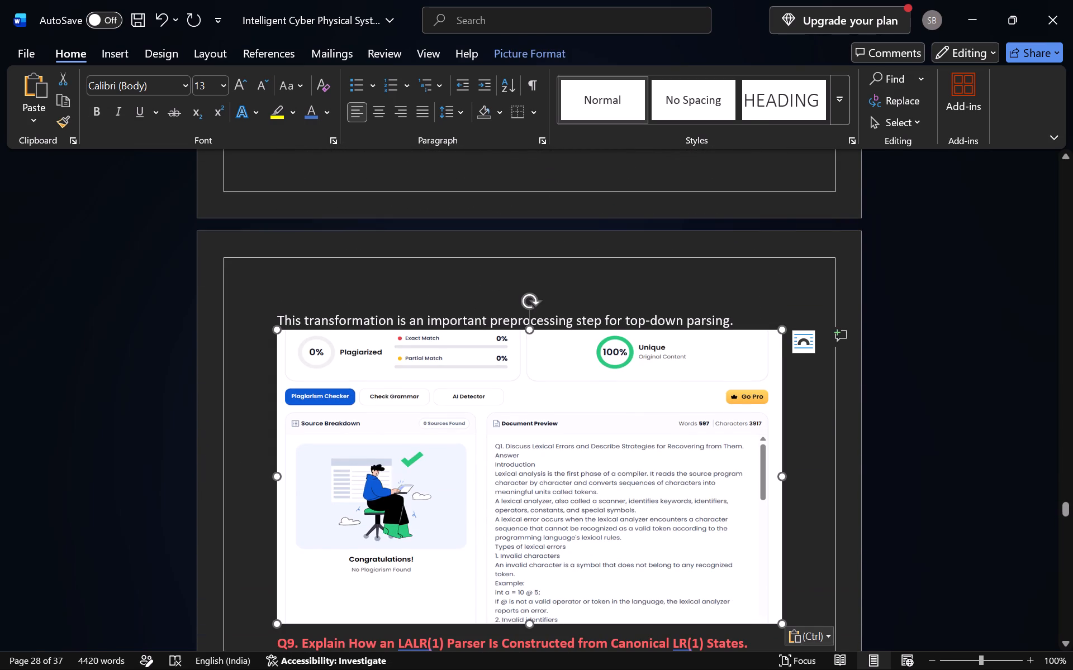
pyautogui.moveTo(782, 619); pyautogui.dragTo(506, 446)
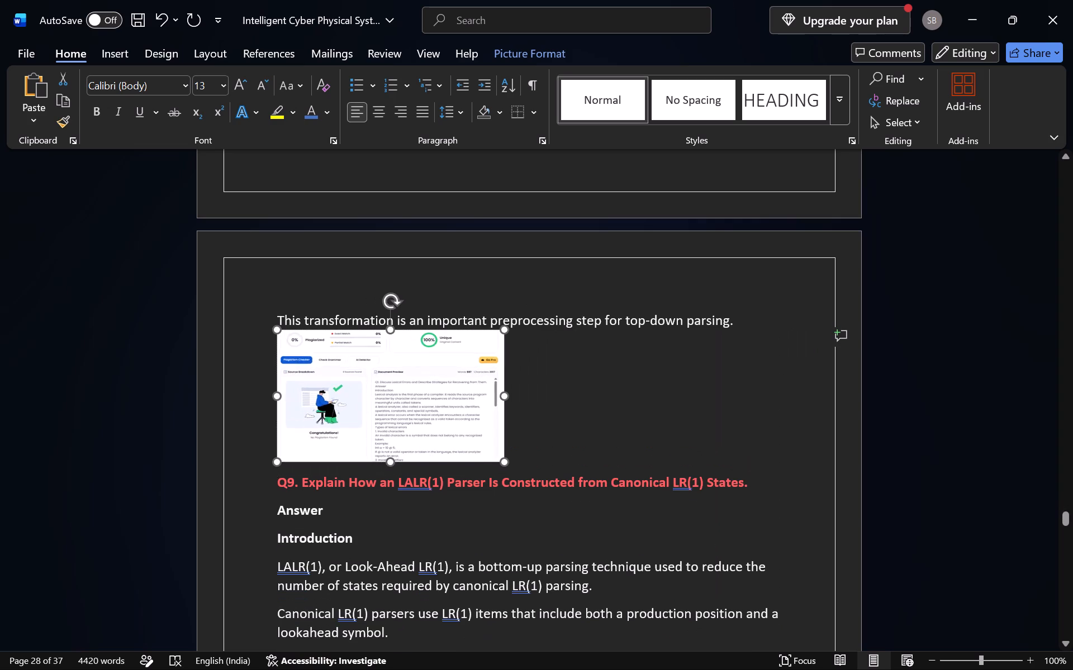
pyautogui.moveTo(506, 446); pyautogui.dragTo(549, 480)
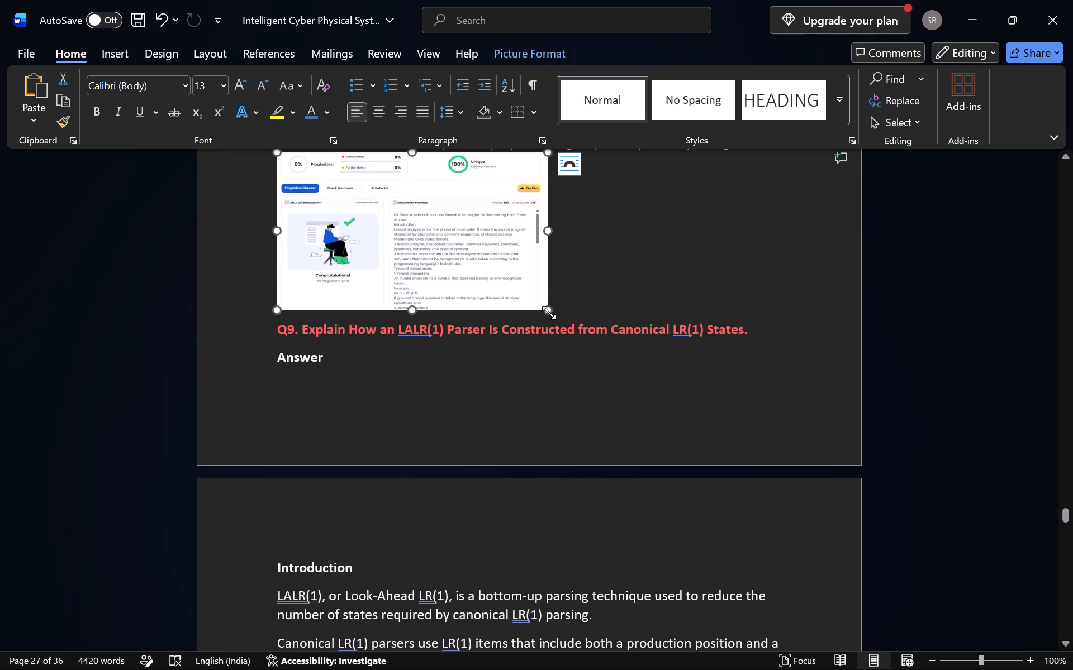
pyautogui.moveTo(550, 314); pyautogui.dragTo(622, 332)
pyautogui.moveTo(615, 348); pyautogui.dragTo(637, 364)
pyautogui.moveTo(637, 256); pyautogui.dragTo(709, 259)
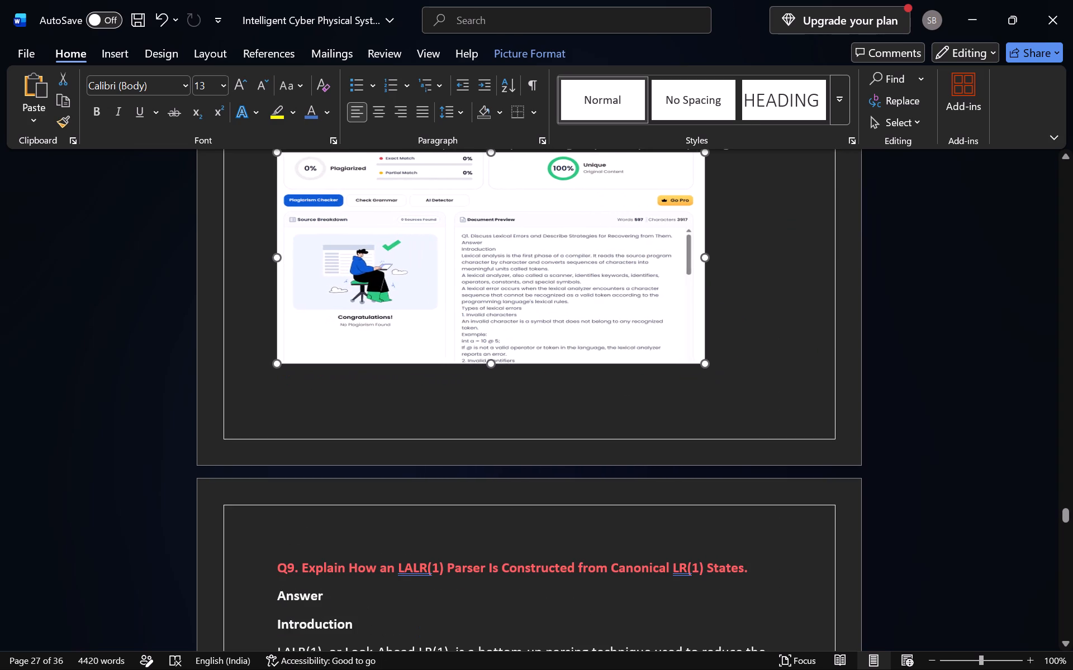
pyautogui.moveTo(709, 259); pyautogui.dragTo(762, 261)
# Colour the word "Answer" under the Q9 heading with the blue theme colour.
pyautogui.scroll(-7, 544, 489)
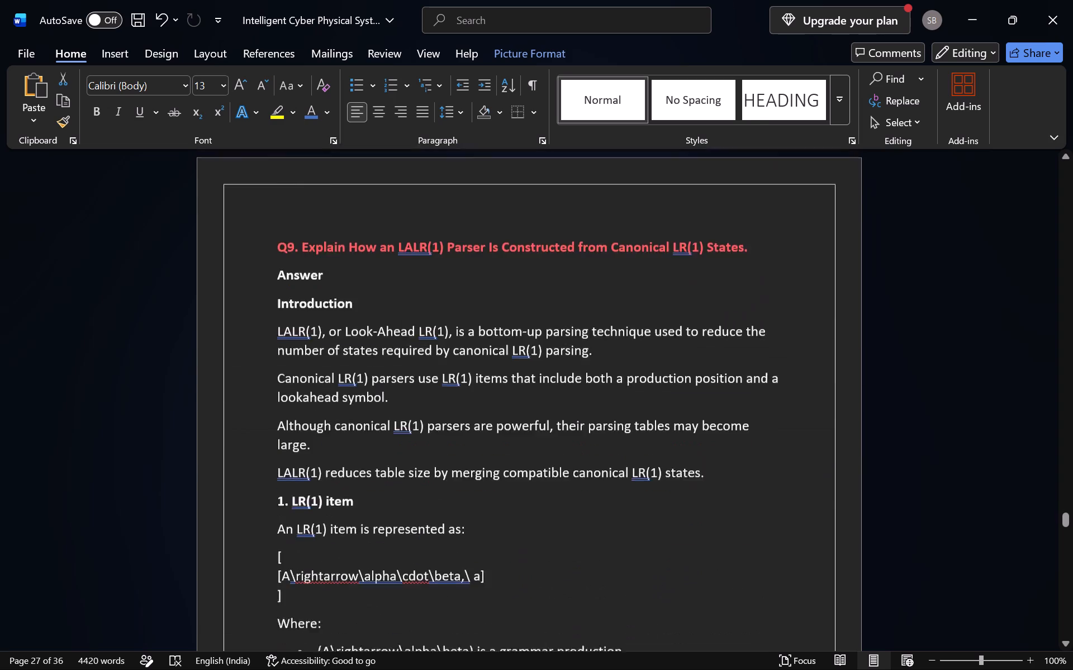
pyautogui.scroll(-20, 544, 489)
pyautogui.scroll(-7, 544, 489)
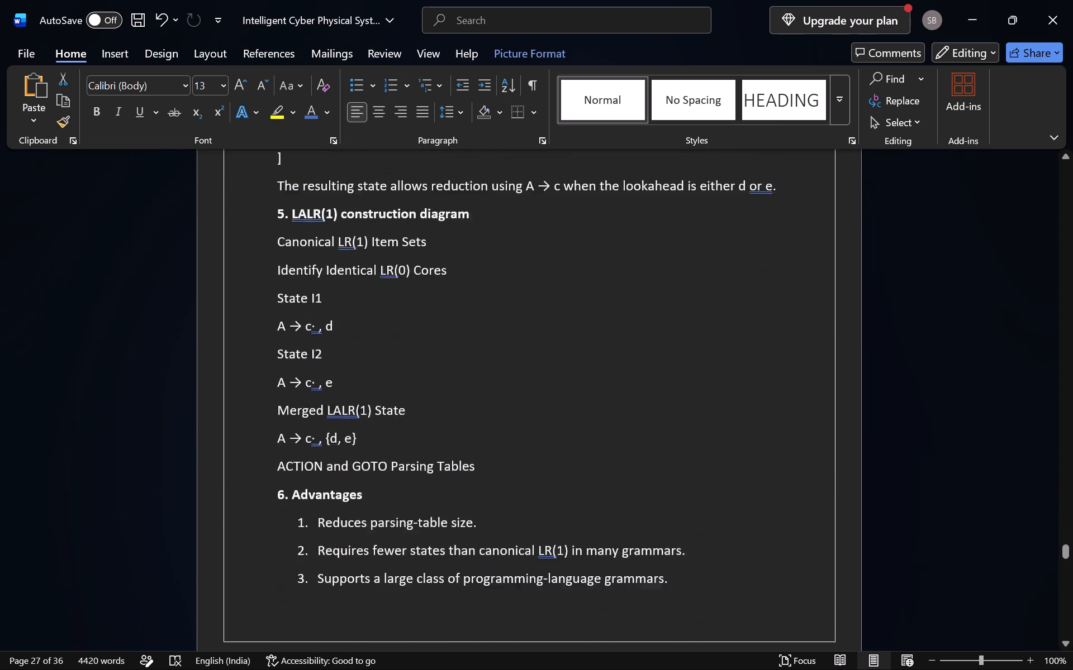
pyautogui.scroll(20, 544, 489)
pyautogui.scroll(6, 544, 489)
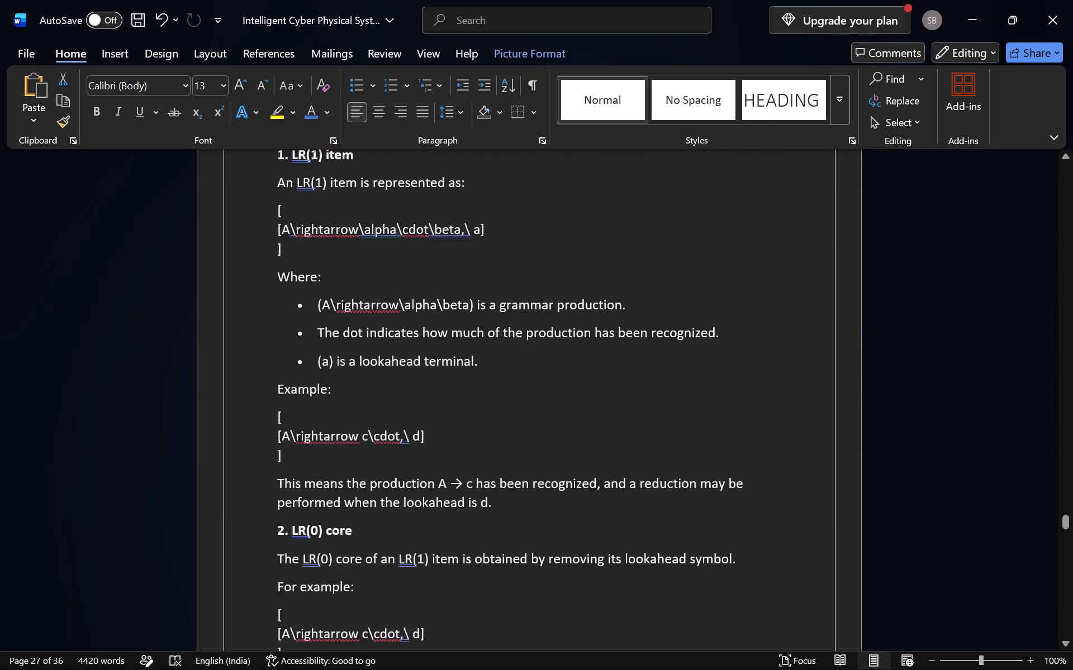
pyautogui.scroll(5, 544, 489)
pyautogui.doubleClick(296, 358)
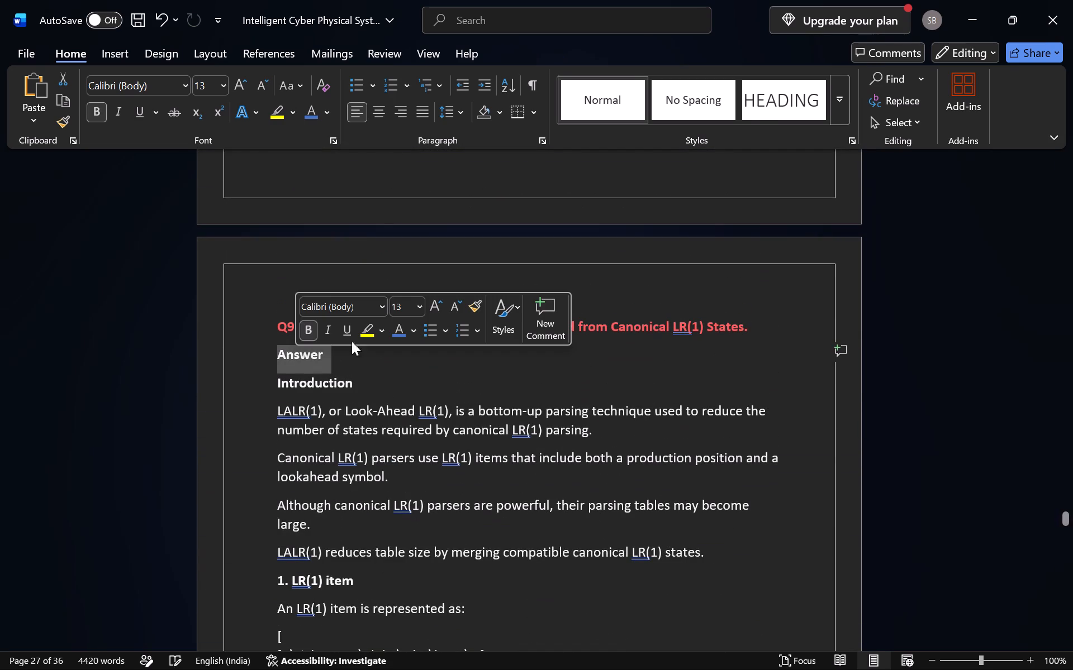
pyautogui.click(400, 328)
pyautogui.scroll(-5, 420, 486)
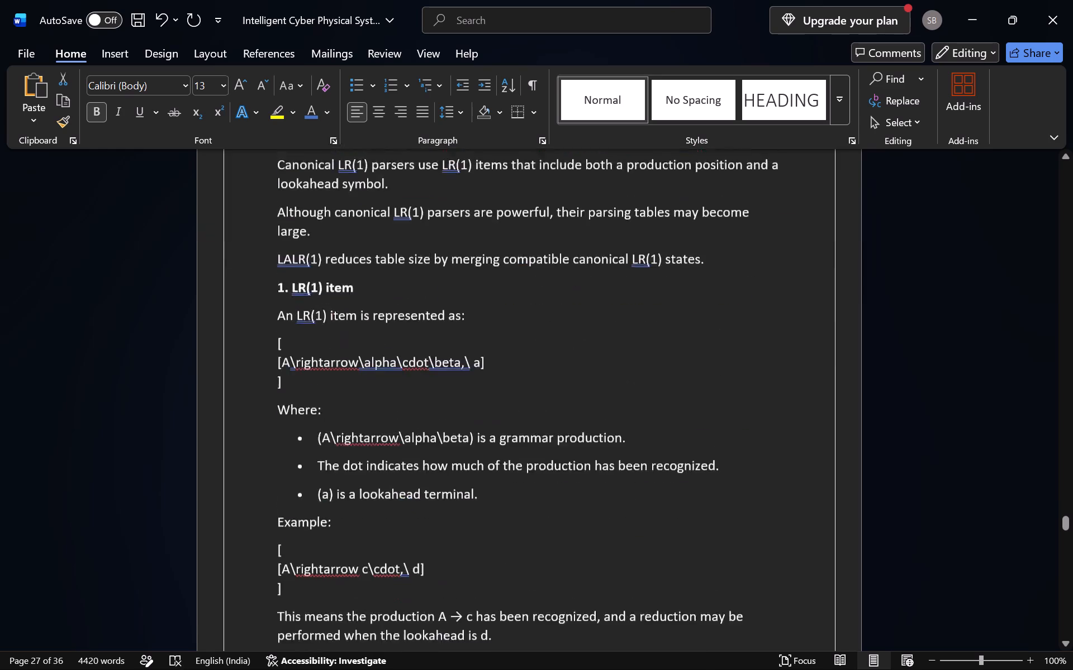
# Paste the copied plagiarism screenshot after the last sentence of the Q9 conclusion, above the Q10 heading.
pyautogui.scroll(-7, 420, 486)
pyautogui.click(420, 486)
pyautogui.scroll(-14, 420, 486)
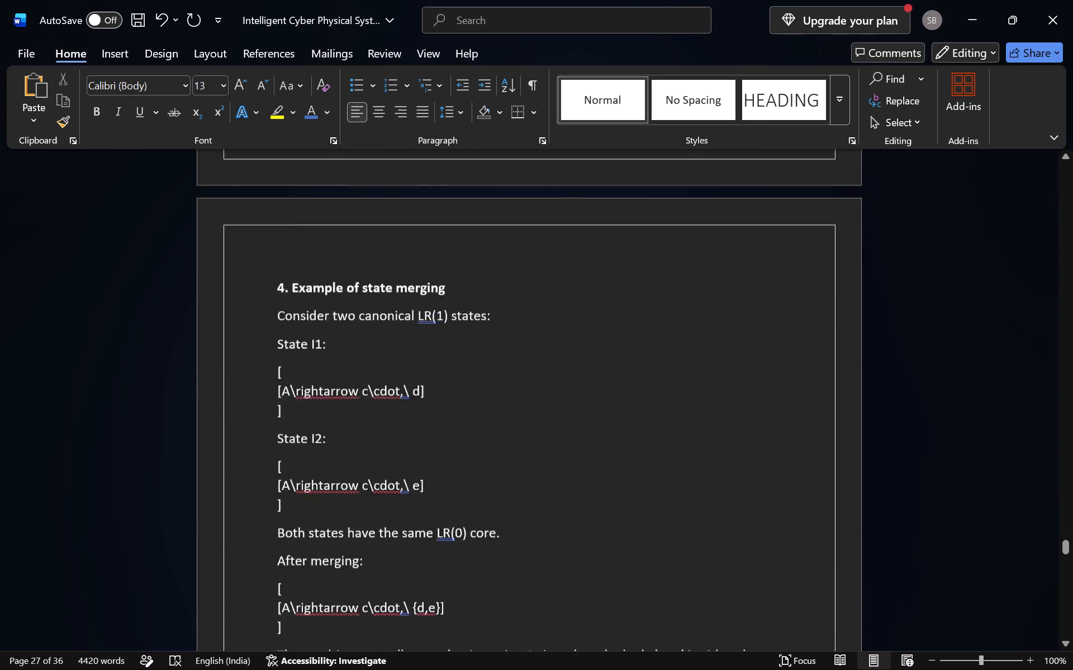
pyautogui.scroll(-18, 420, 486)
pyautogui.scroll(5, 417, 486)
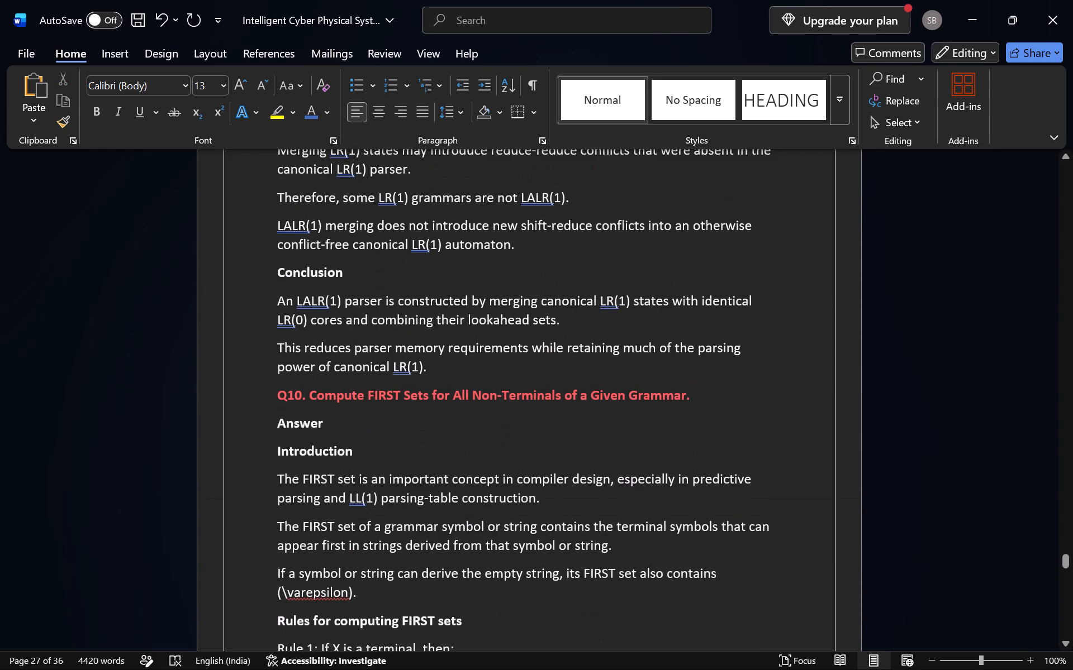
pyautogui.click(449, 372)
pyautogui.hotkey('ctrl', 'v')
# Insert five blank lines before the Q10 heading to push it onto a new page below the plagiarism screenshot.
pyautogui.scroll(-2, 401, 527)
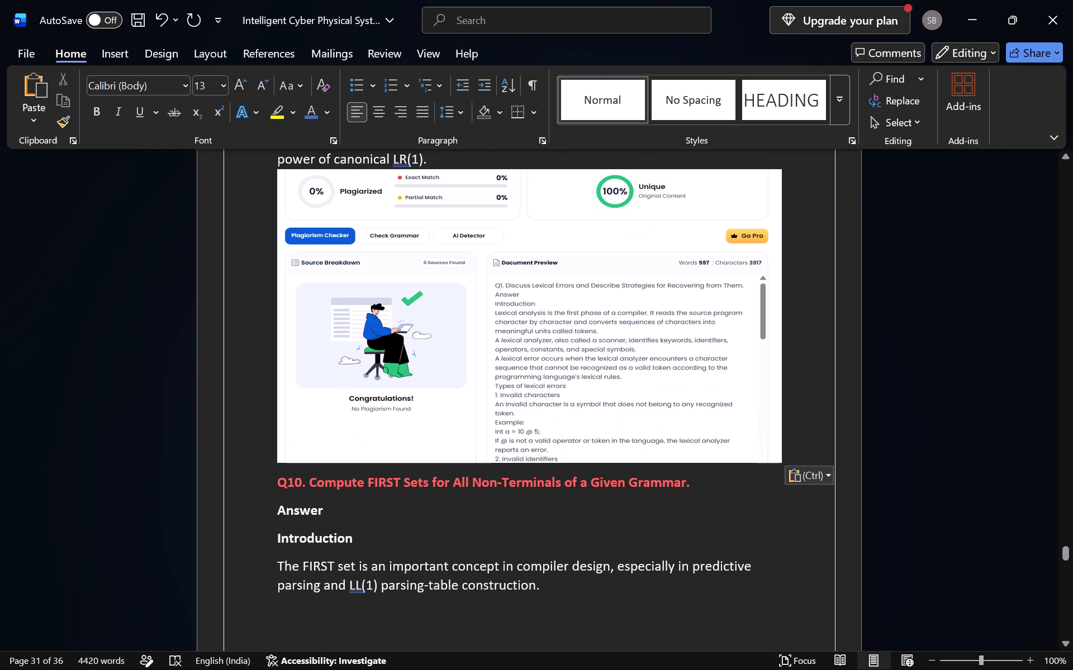
pyautogui.click(275, 484)
pyautogui.press('Return')
pyautogui.press('Return')
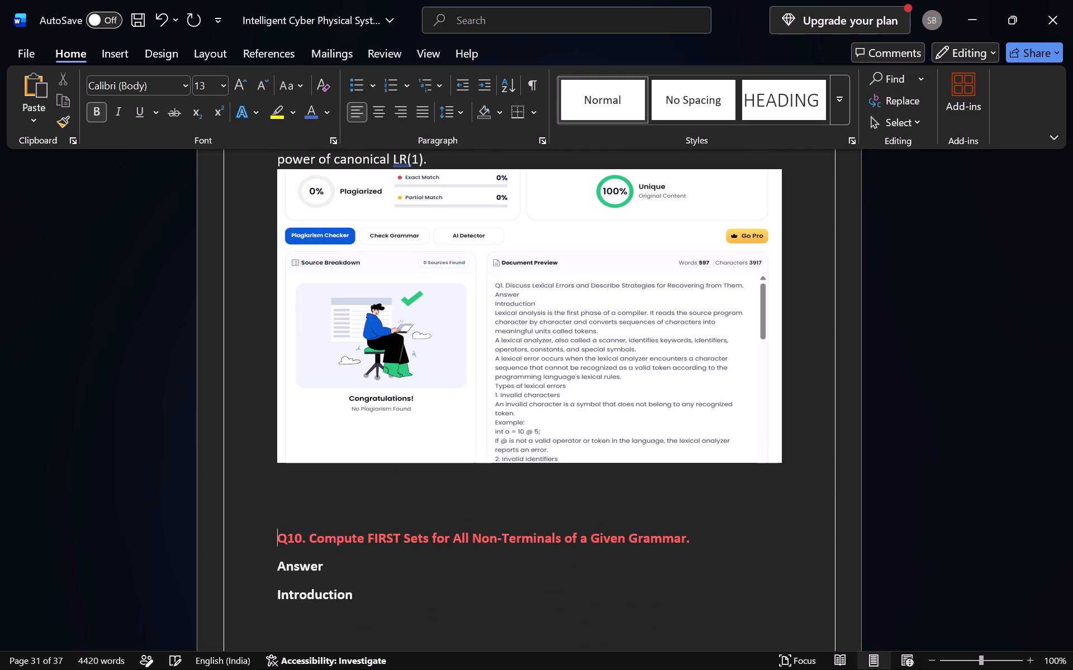
pyautogui.press('Return')
pyautogui.press('Return')
pyautogui.press('Return')
# Colour the word "Answer" under the Q10 heading with the blue theme colour.
pyautogui.scroll(-4, 283, 501)
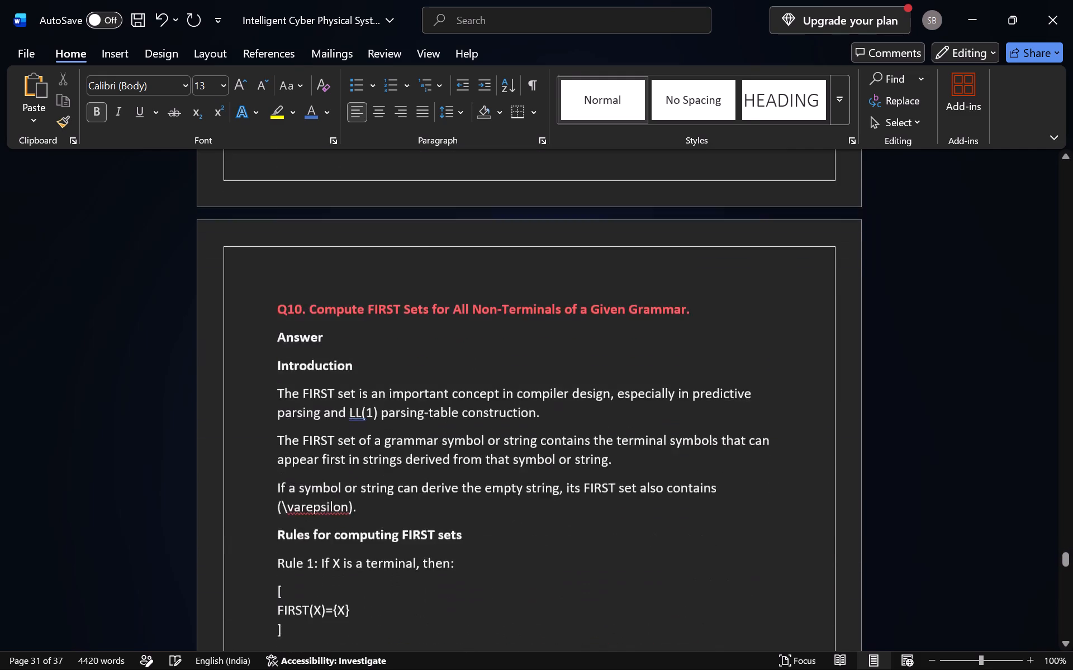
pyautogui.scroll(-1, 283, 501)
pyautogui.doubleClick(292, 241)
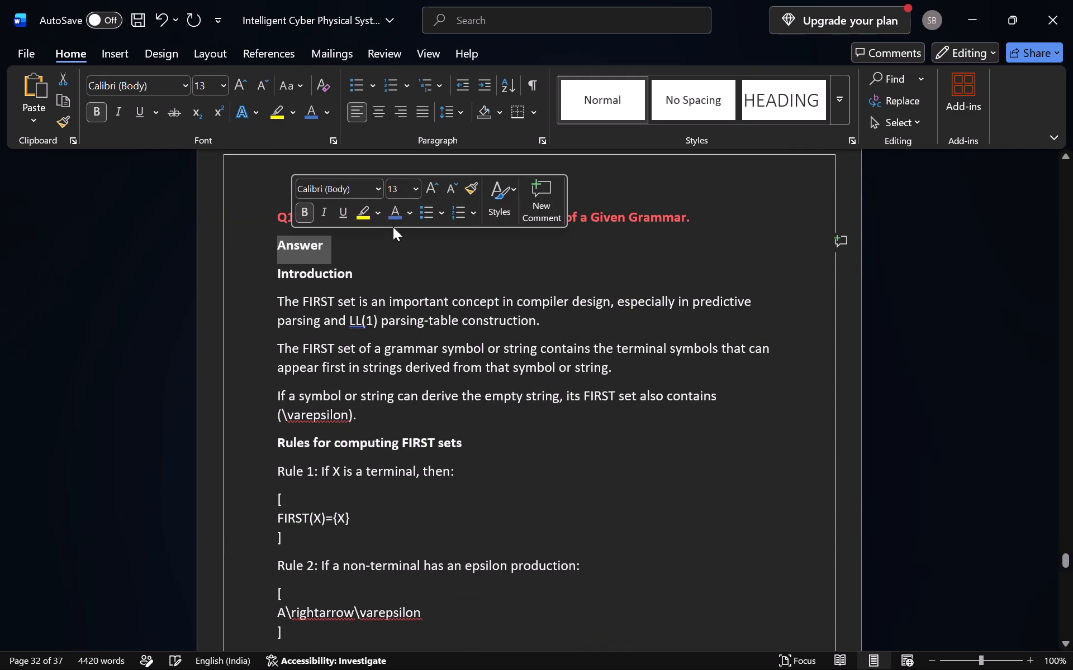
pyautogui.click(396, 213)
# Paste the copied plagiarism screenshot at the end of the document, below the exam preparation tip paragraph.
pyautogui.scroll(-10, 439, 461)
pyautogui.scroll(1, 439, 461)
pyautogui.scroll(-8, 439, 461)
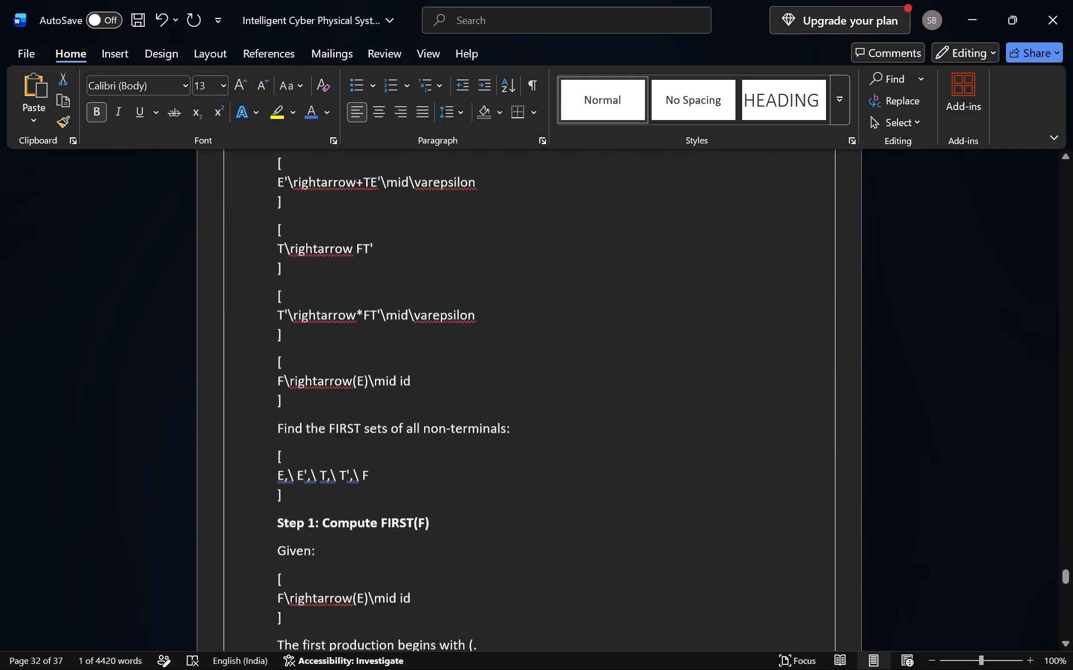
pyautogui.scroll(-17, 439, 461)
pyautogui.scroll(-10, 439, 461)
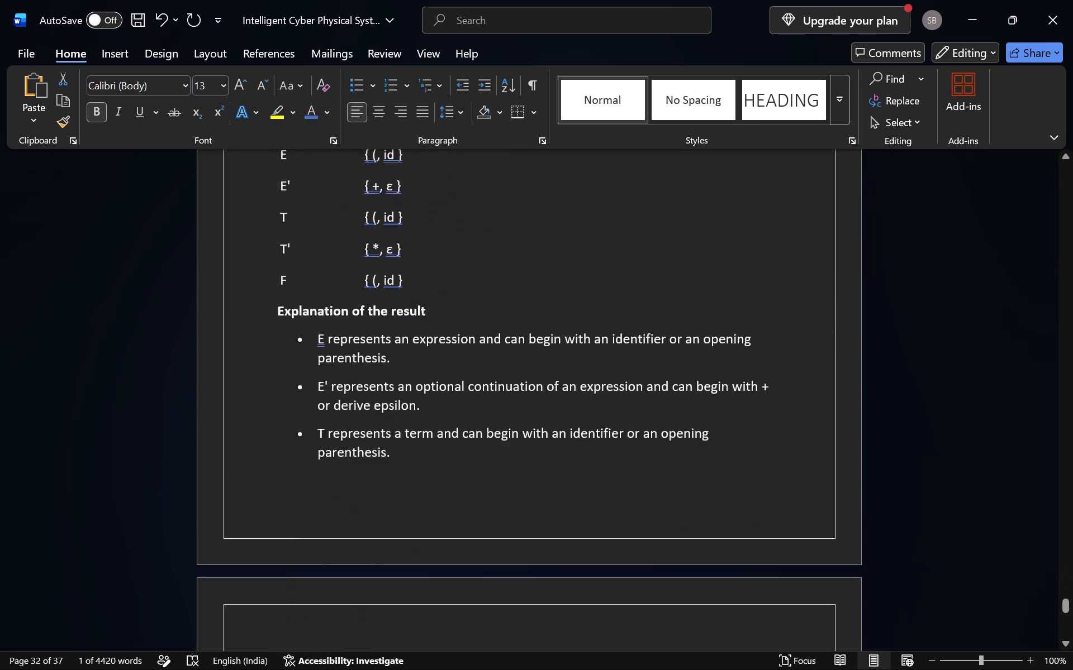
pyautogui.scroll(-7, 439, 461)
pyautogui.scroll(-14, 439, 461)
pyautogui.click(412, 422)
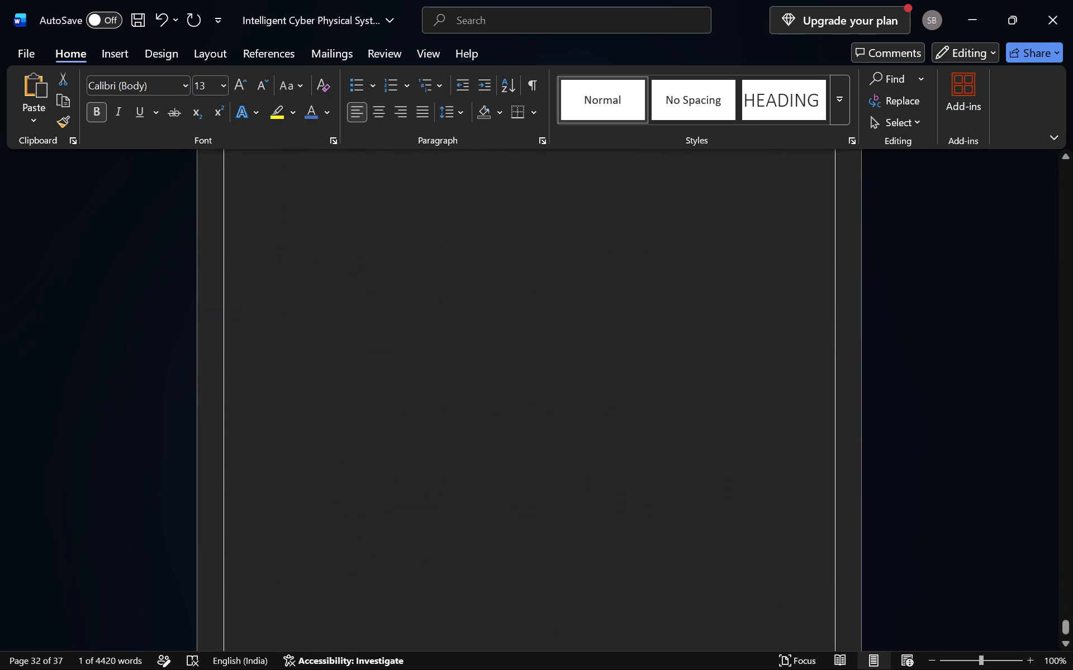
pyautogui.scroll(3, 411, 419)
pyautogui.hotkey('ctrl', 'v')
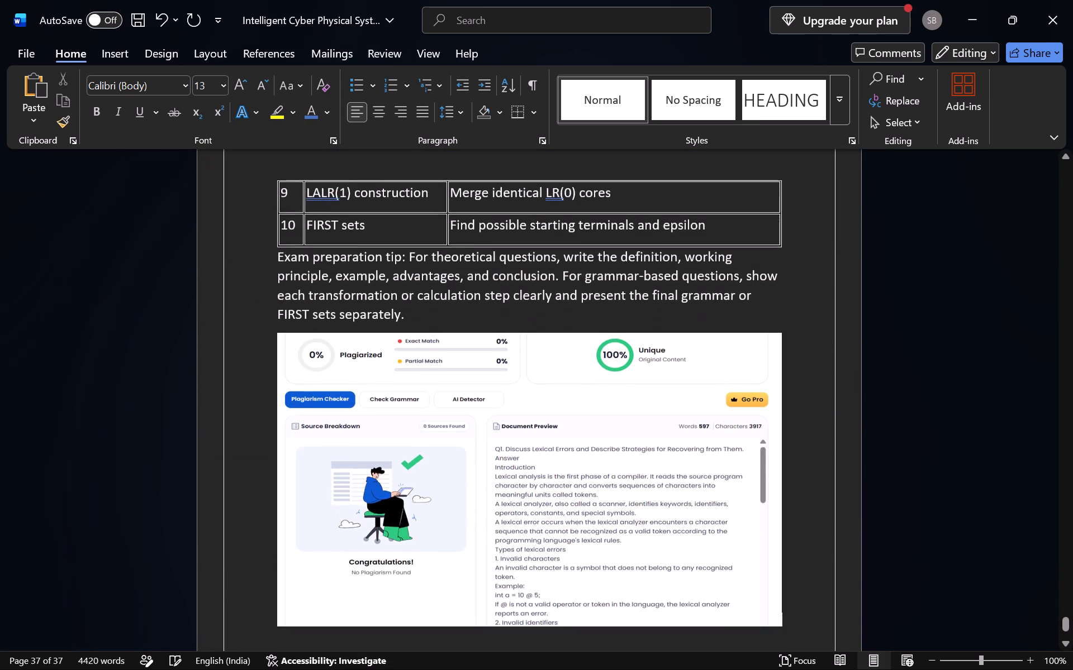
# Apply borders to all cells of the "Final FIRST sets" table in the Q10 answer.
pyautogui.scroll(14, 411, 477)
pyautogui.scroll(-1, 411, 477)
pyautogui.scroll(3, 411, 477)
pyautogui.scroll(-1, 411, 477)
pyautogui.scroll(4, 411, 477)
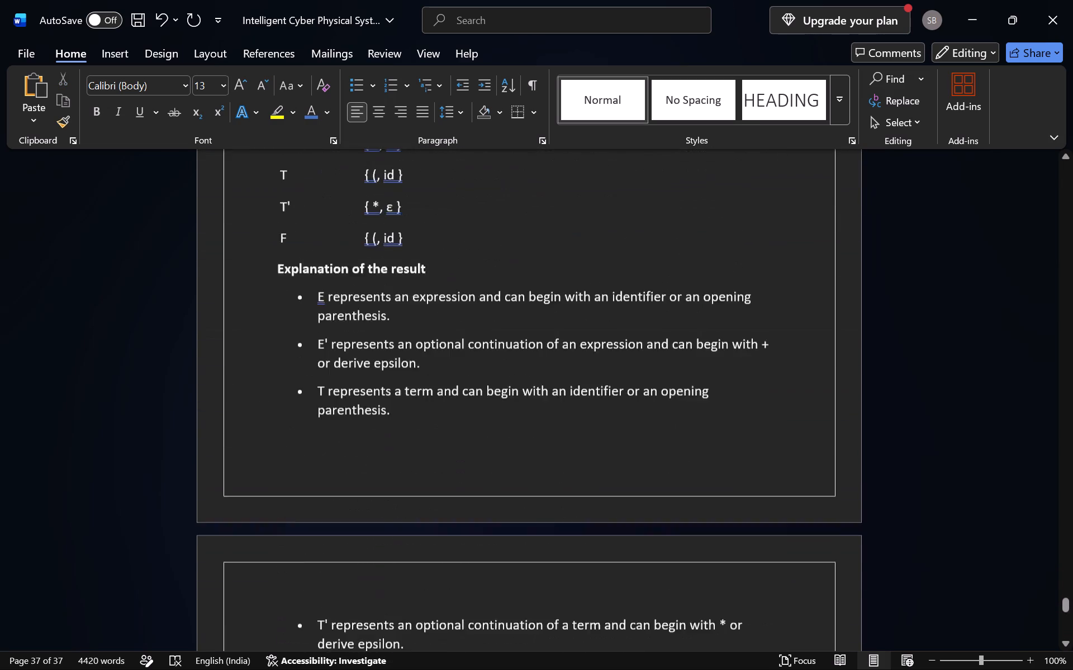
pyautogui.scroll(7, 411, 477)
pyautogui.scroll(-4, 411, 477)
pyautogui.click(364, 523)
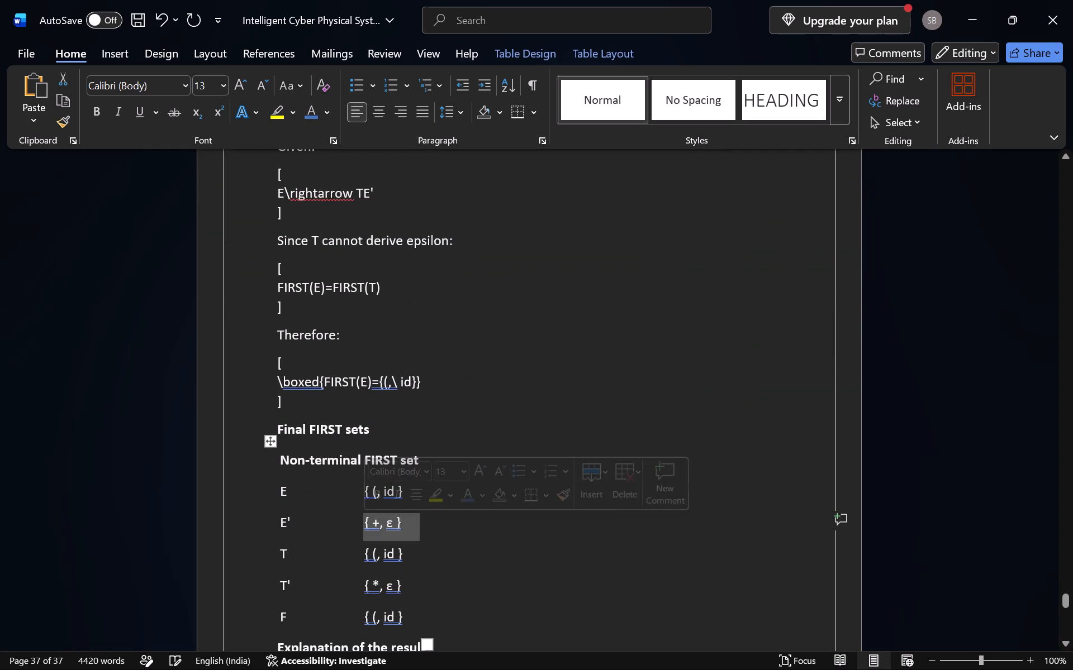
pyautogui.click(272, 437)
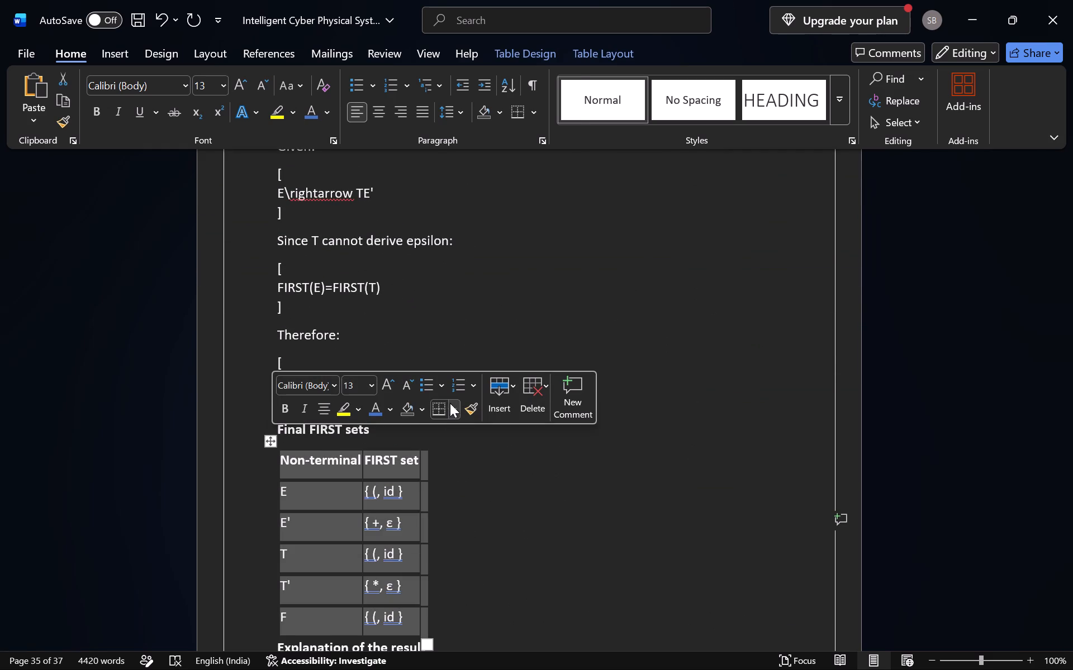
pyautogui.click(450, 403)
pyautogui.click(463, 145)
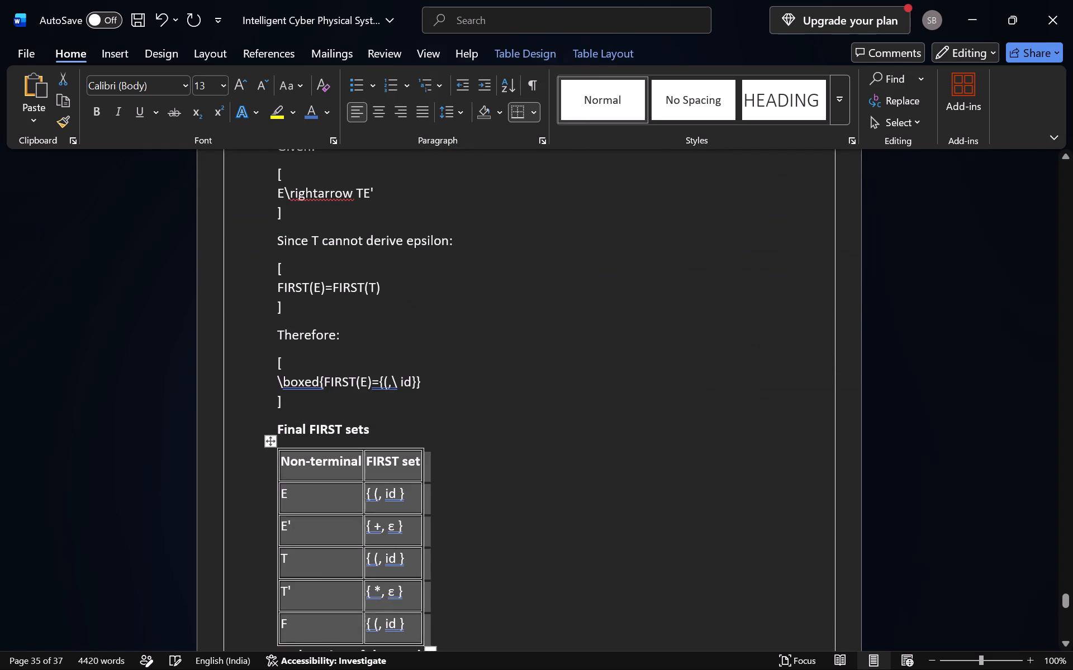
# Review the formatting and plagiarism screenshots backwards from the Q10 answer through Q9 and Q8 to the Q7 conclusion.
pyautogui.scroll(17, 460, 465)
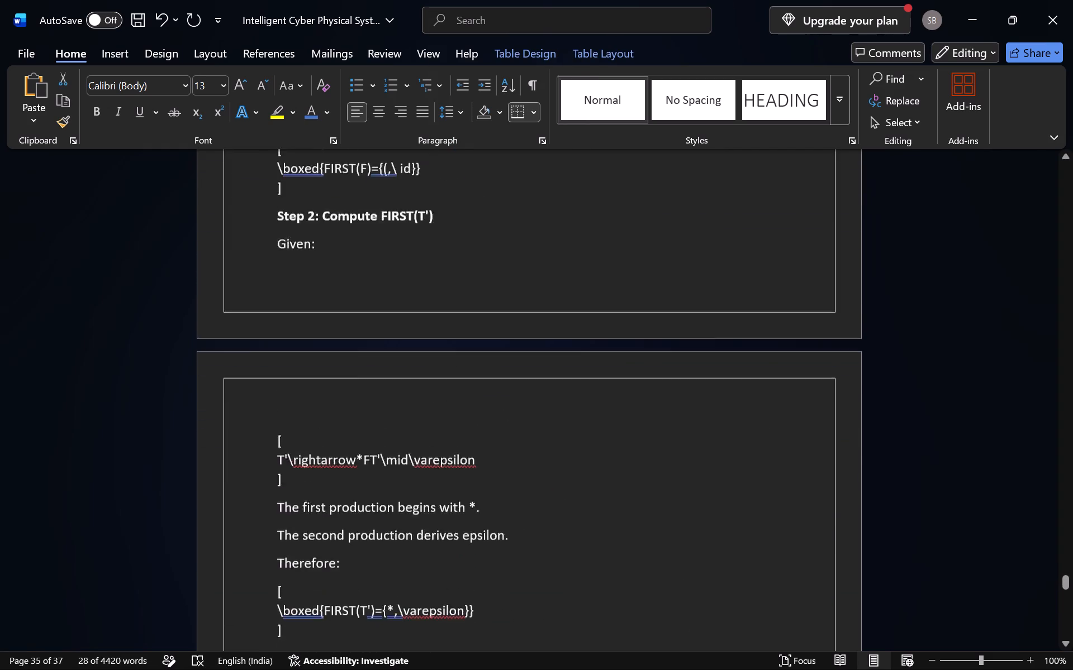
pyautogui.scroll(19, 460, 465)
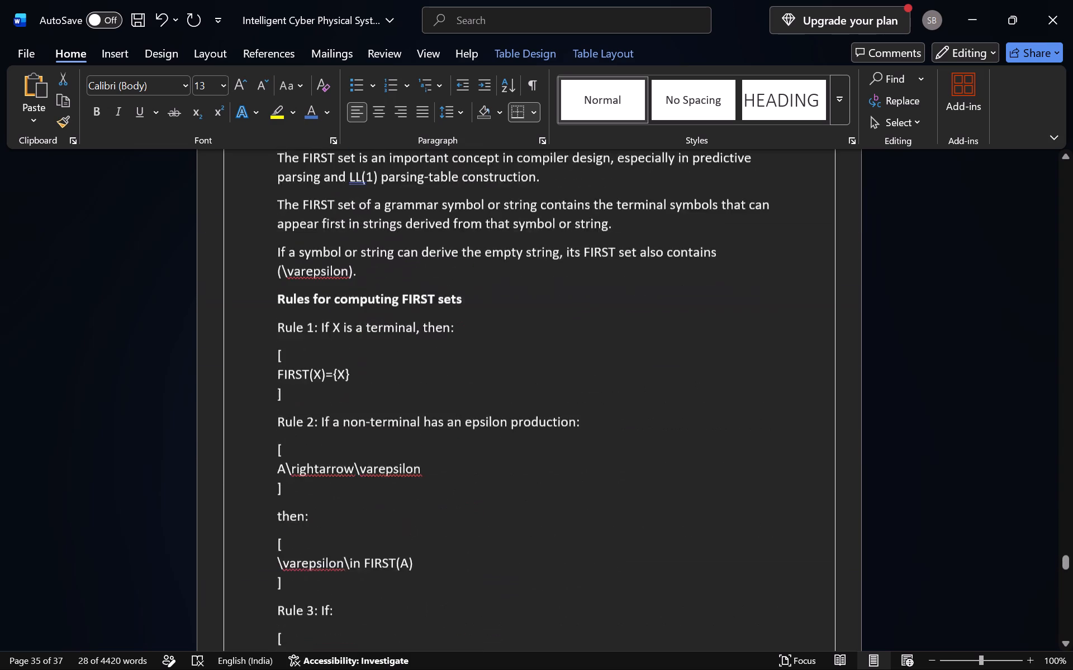
pyautogui.scroll(19, 460, 465)
pyautogui.scroll(-2, 460, 465)
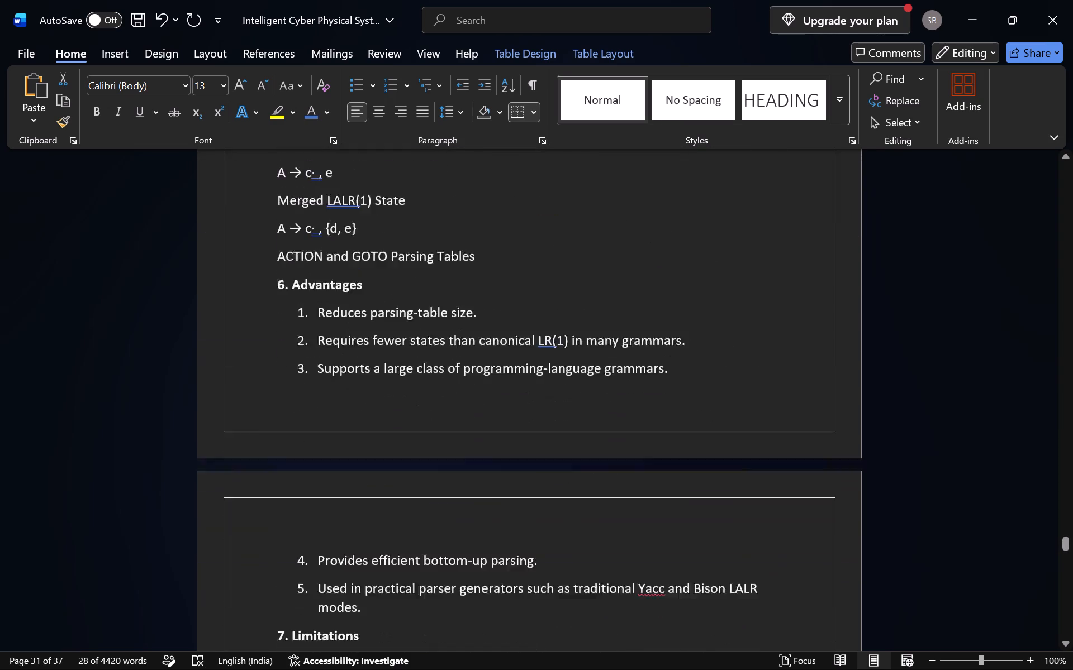
pyautogui.scroll(17, 460, 465)
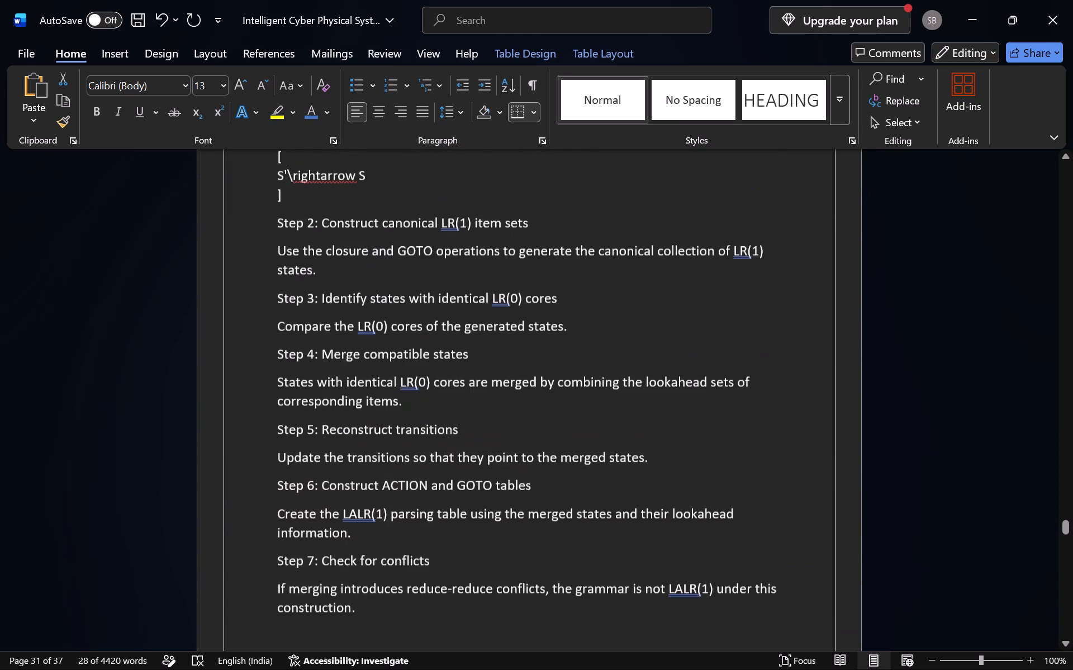
pyautogui.scroll(15, 460, 465)
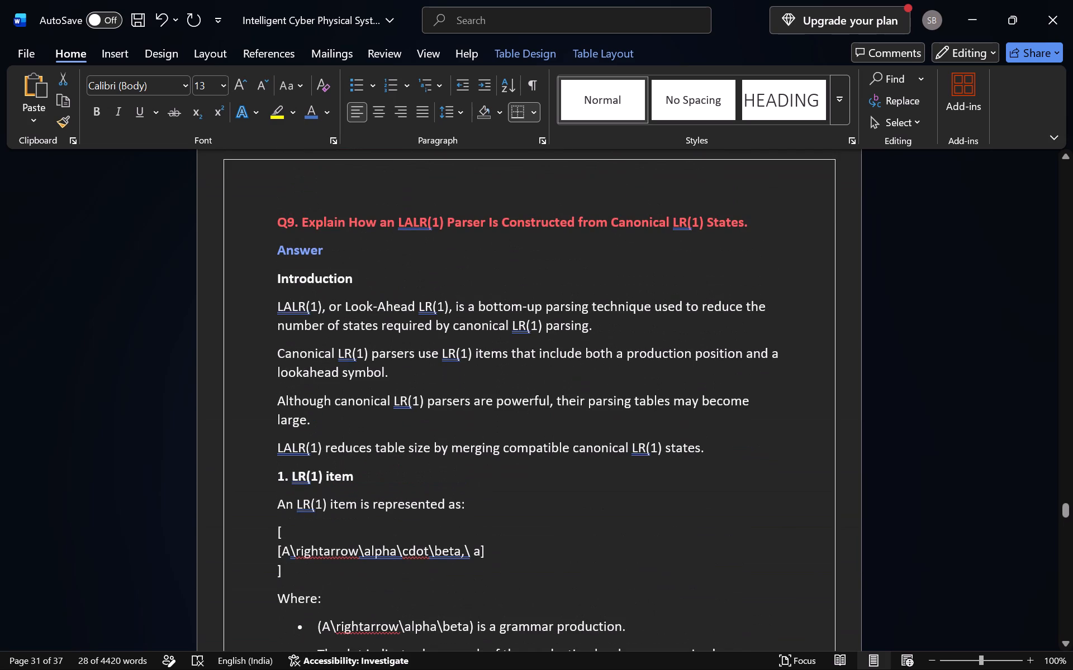
pyautogui.scroll(6, 458, 463)
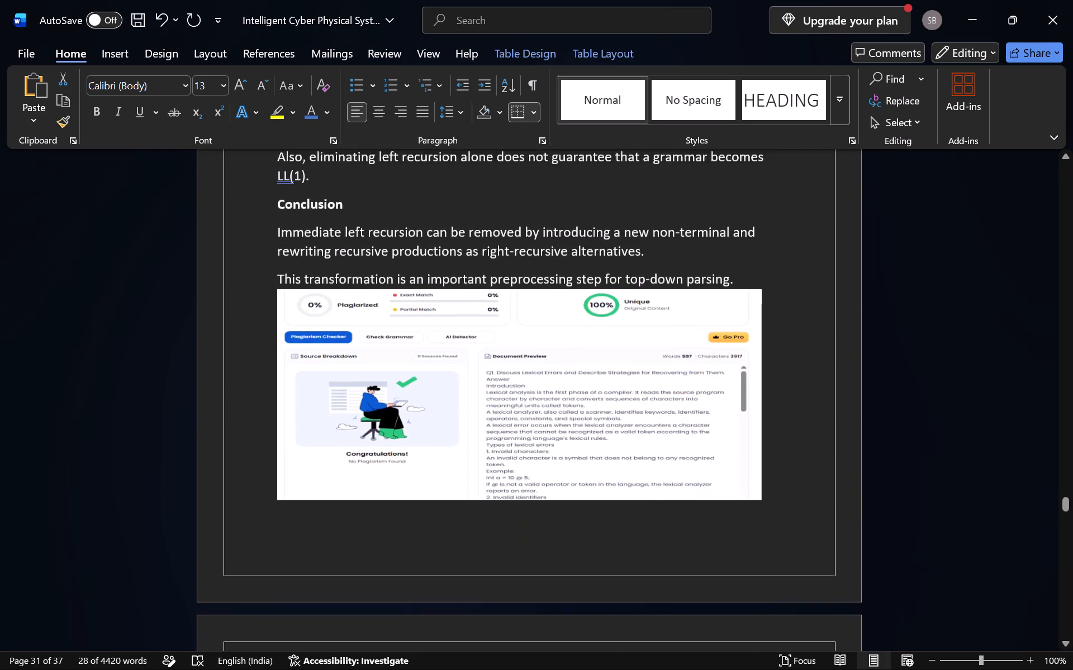
pyautogui.scroll(18, 458, 463)
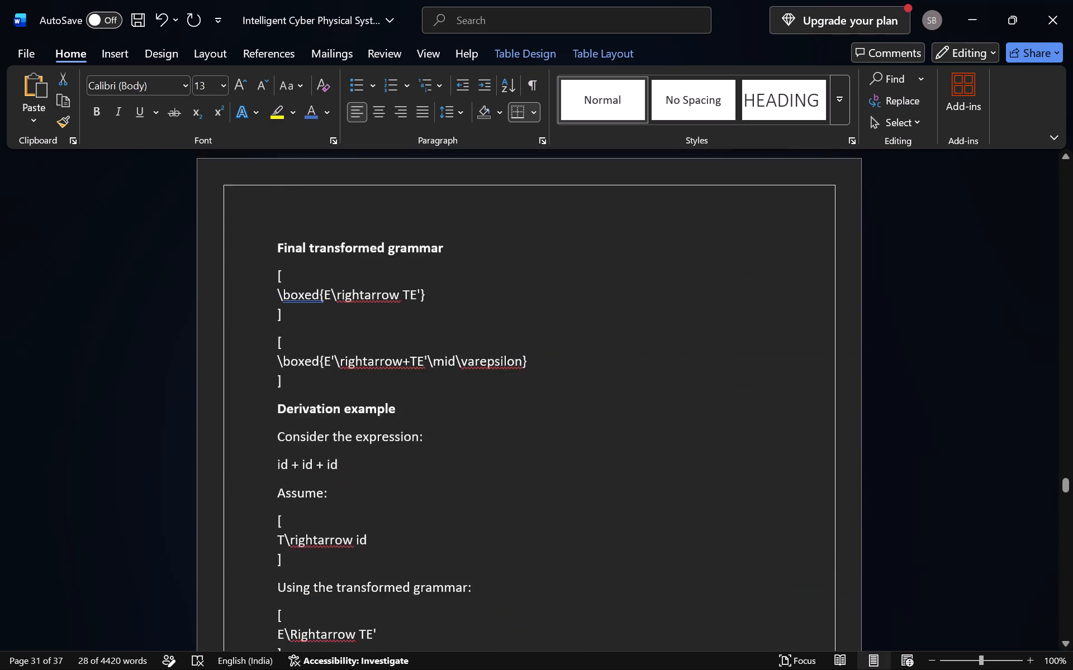
pyautogui.scroll(3, 458, 463)
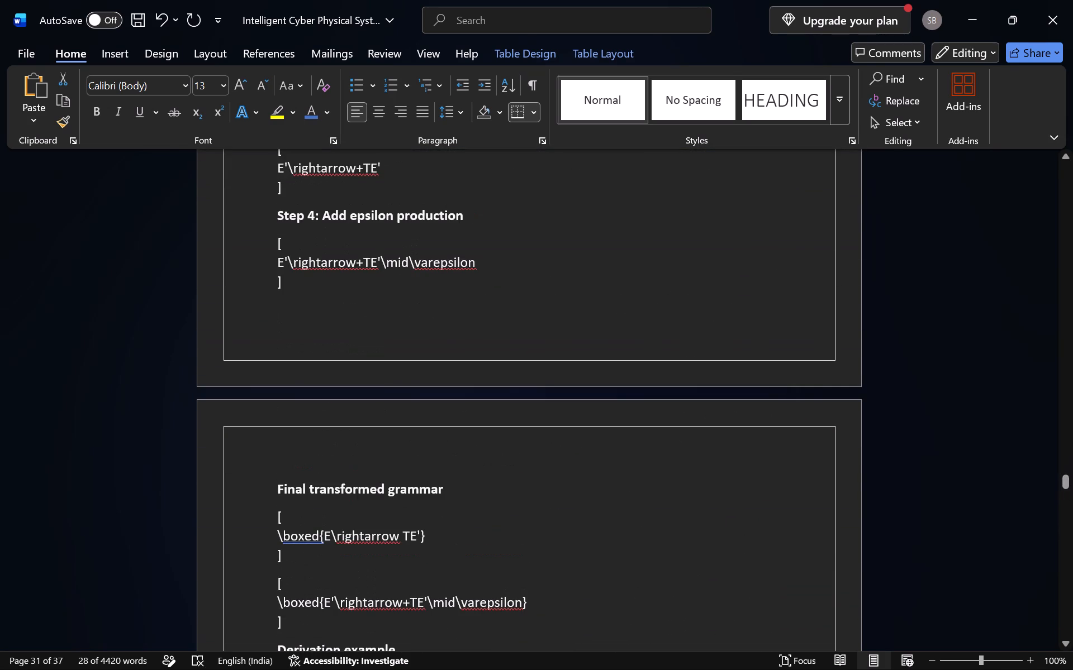
pyautogui.scroll(17, 528, 520)
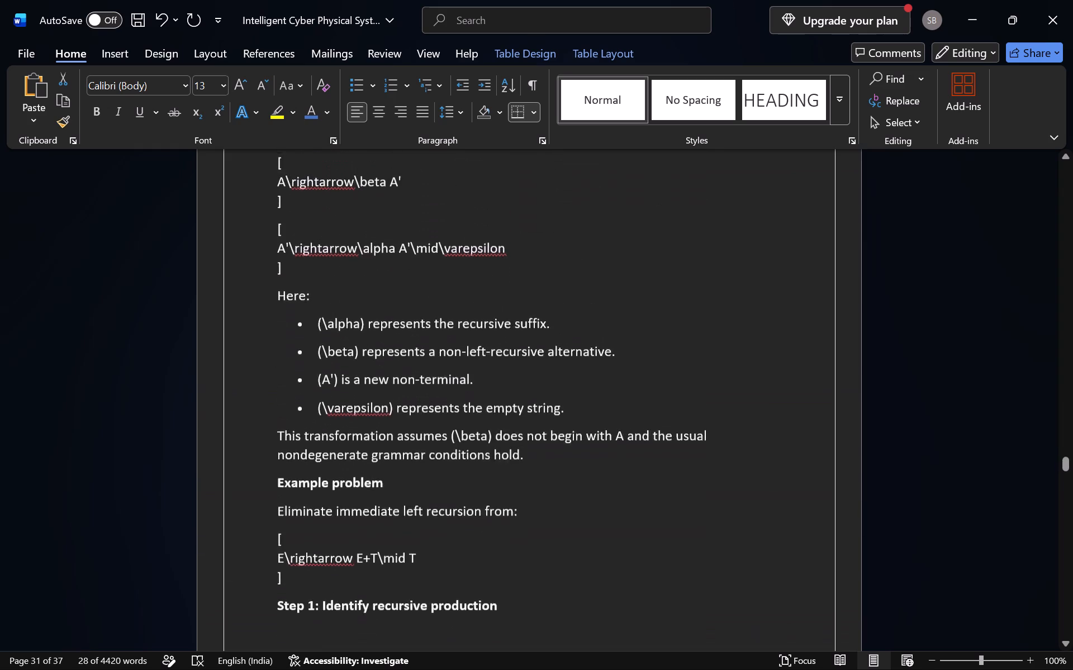
pyautogui.scroll(11, 526, 519)
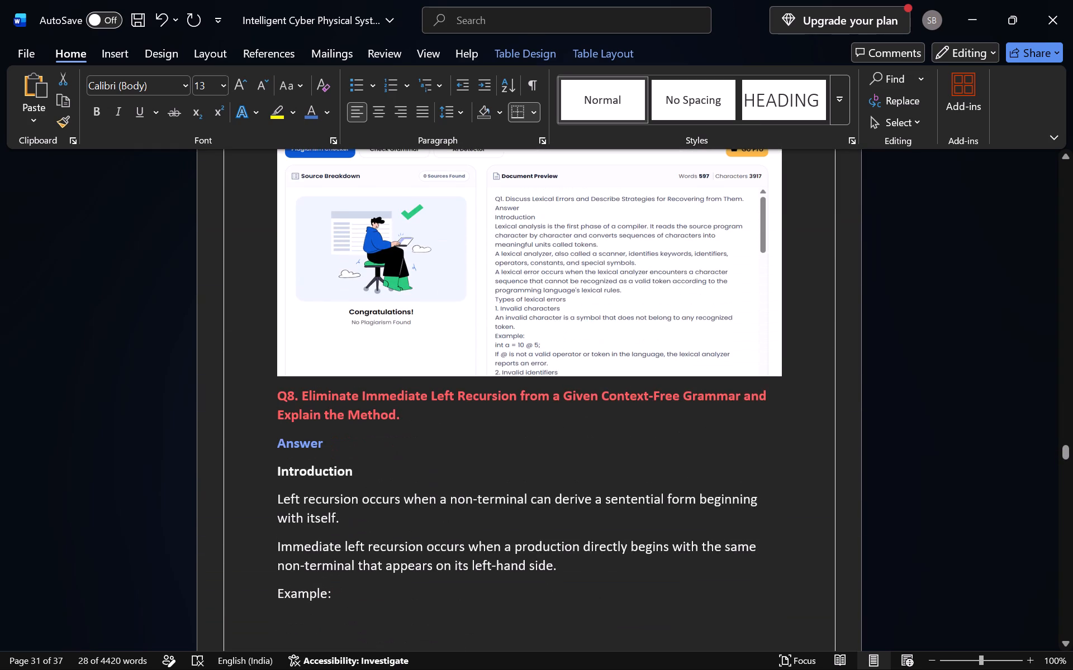
pyautogui.scroll(2, 524, 515)
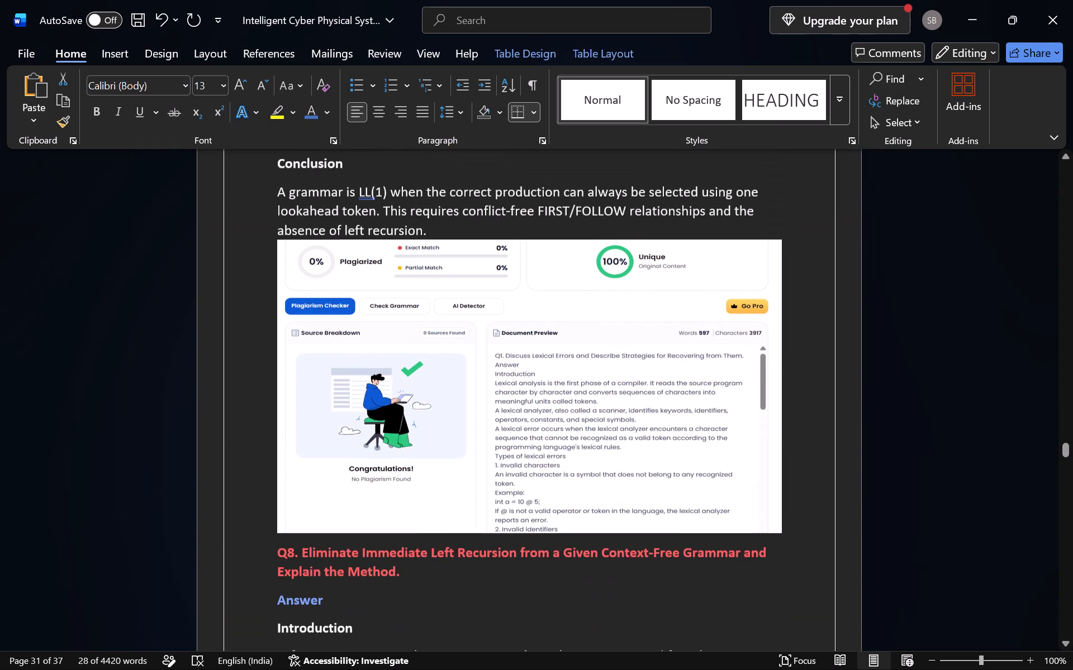
# Review the headings, tables and plagiarism screenshots through the whole document, from the cover page to the final page.
pyautogui.moveTo(1066, 446); pyautogui.dragTo(1068, 149)
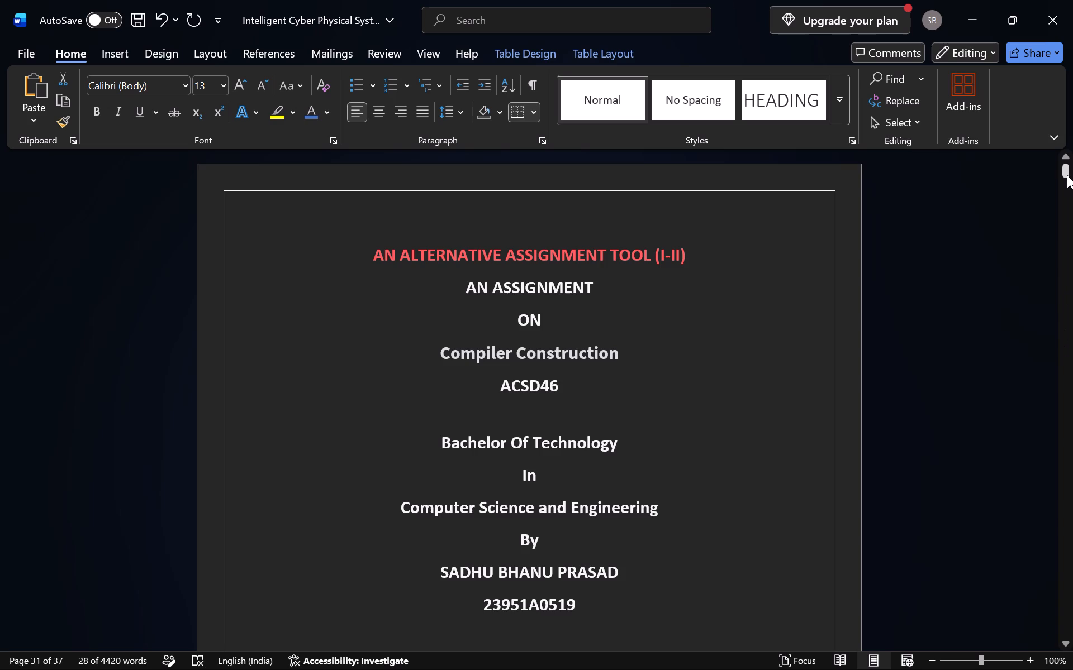
pyautogui.moveTo(1067, 175); pyautogui.dragTo(1068, 206)
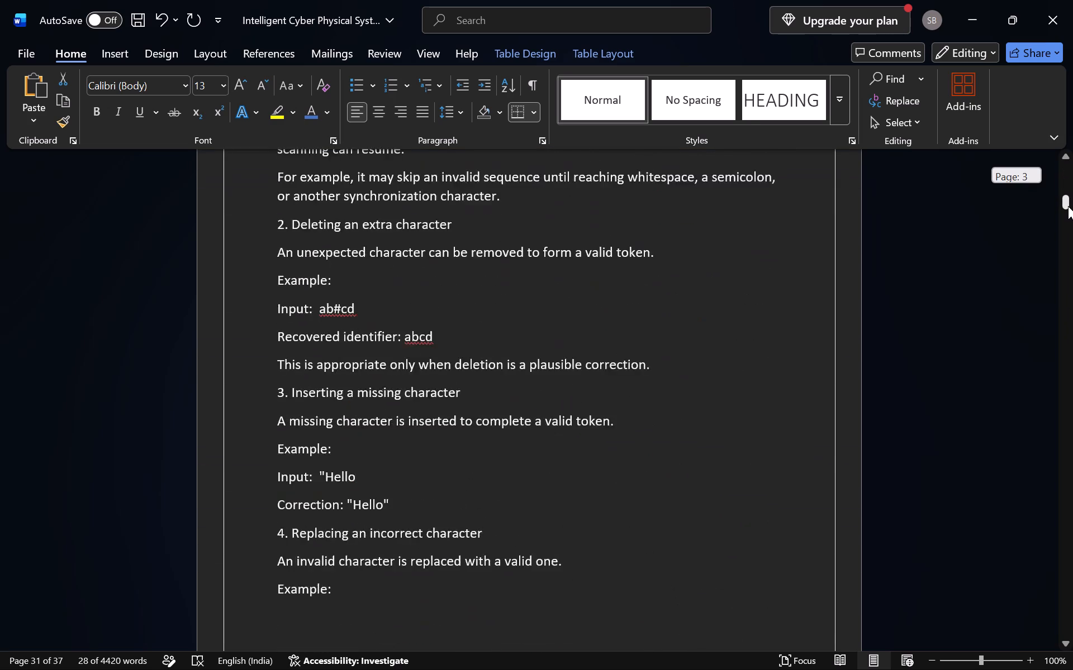
pyautogui.moveTo(1068, 206); pyautogui.dragTo(1067, 240)
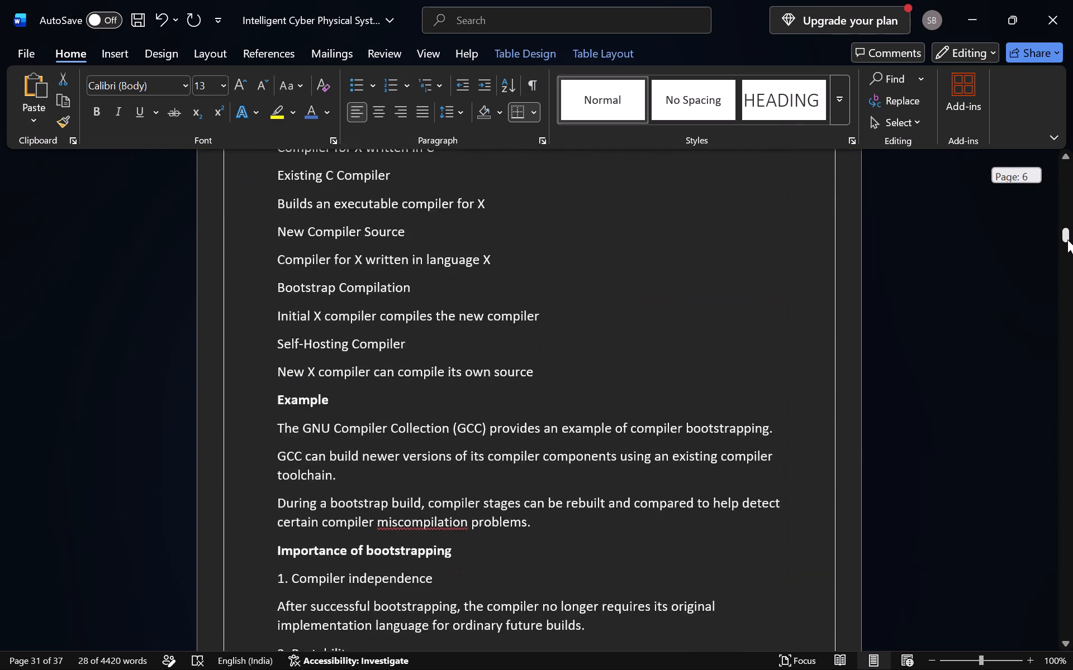
pyautogui.moveTo(1067, 240); pyautogui.dragTo(1062, 281)
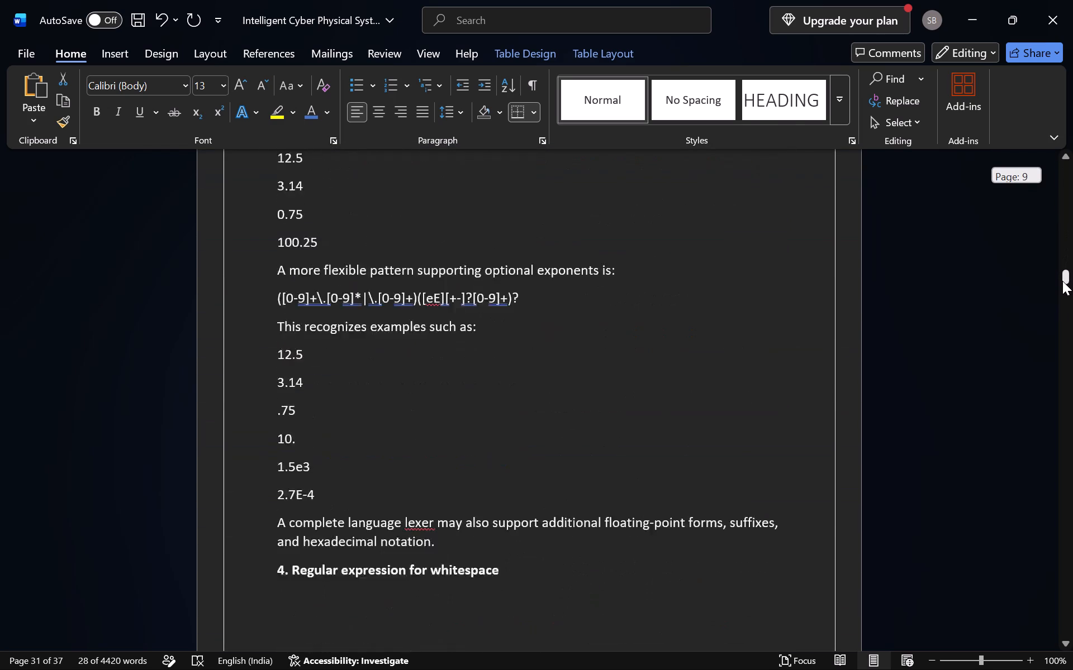
pyautogui.moveTo(1062, 281); pyautogui.dragTo(1062, 303)
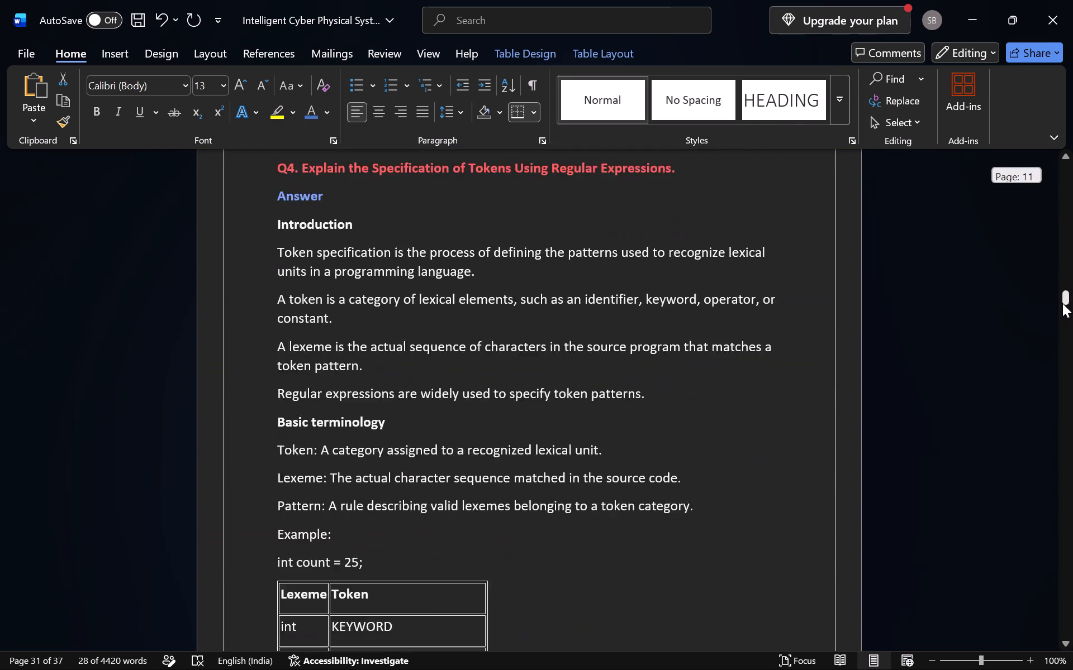
pyautogui.moveTo(1062, 303); pyautogui.dragTo(1062, 322)
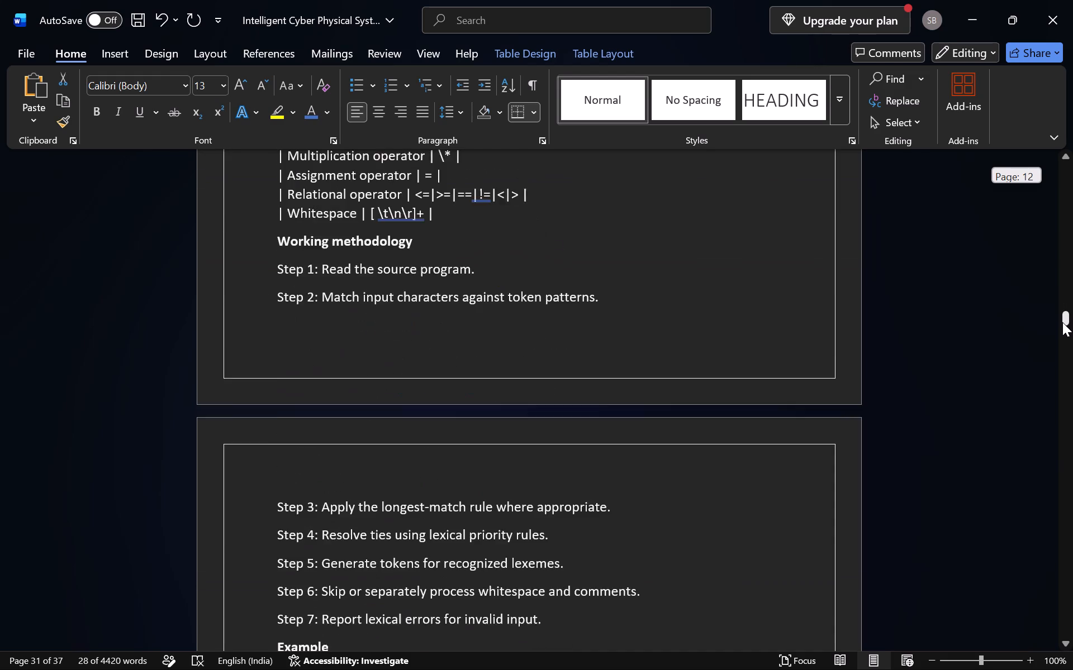
pyautogui.moveTo(1062, 322); pyautogui.dragTo(1062, 345)
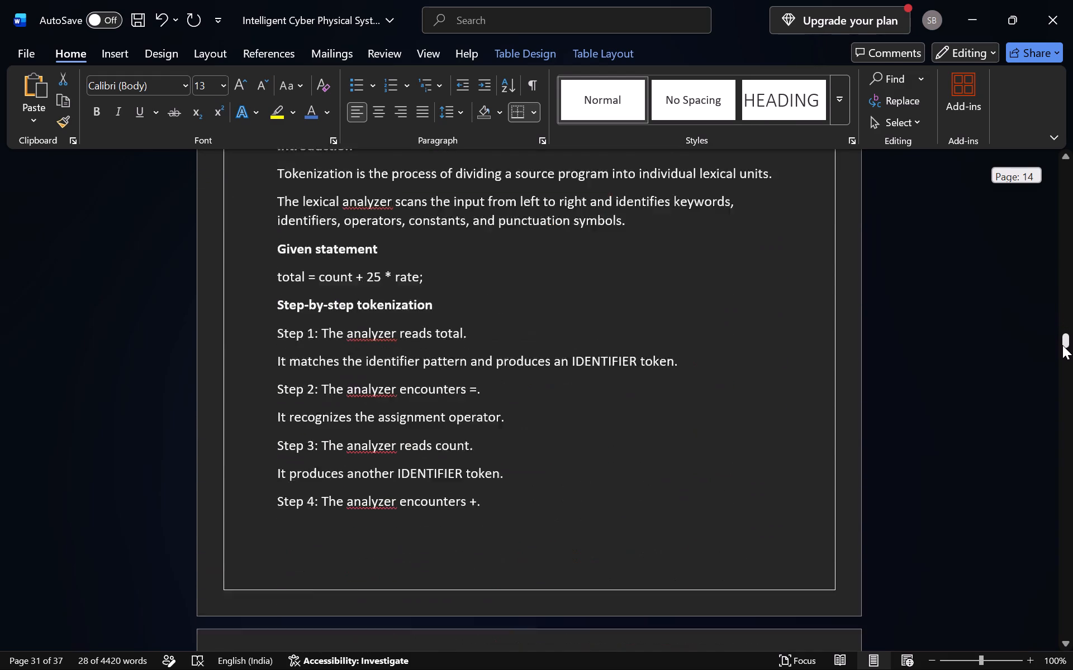
pyautogui.moveTo(1062, 345); pyautogui.dragTo(1062, 371)
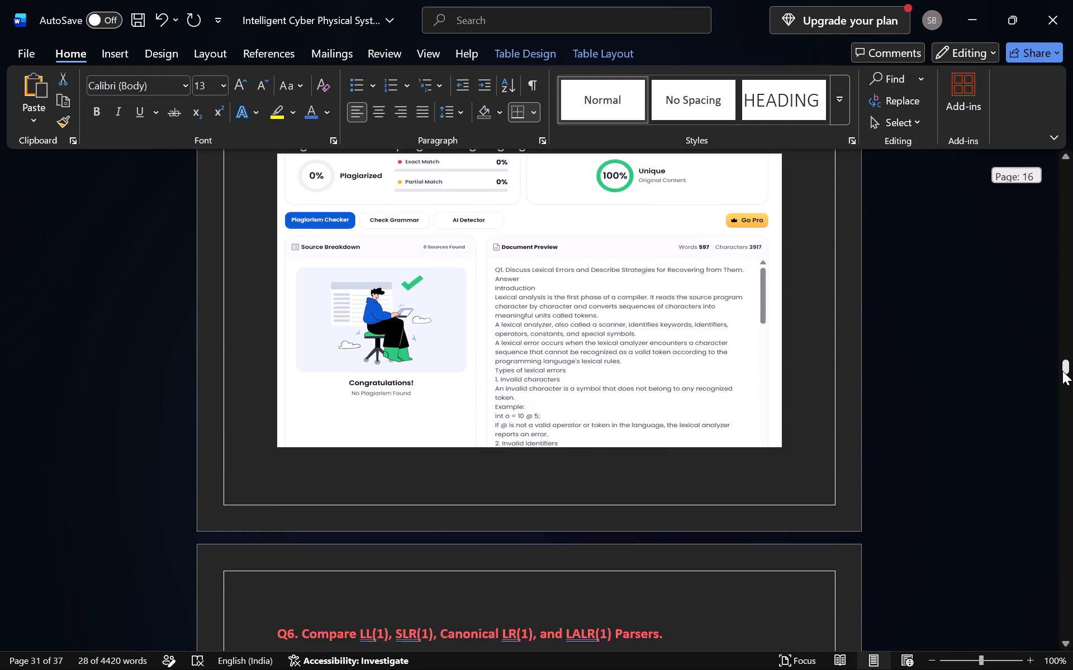
pyautogui.moveTo(1062, 371); pyautogui.dragTo(1062, 402)
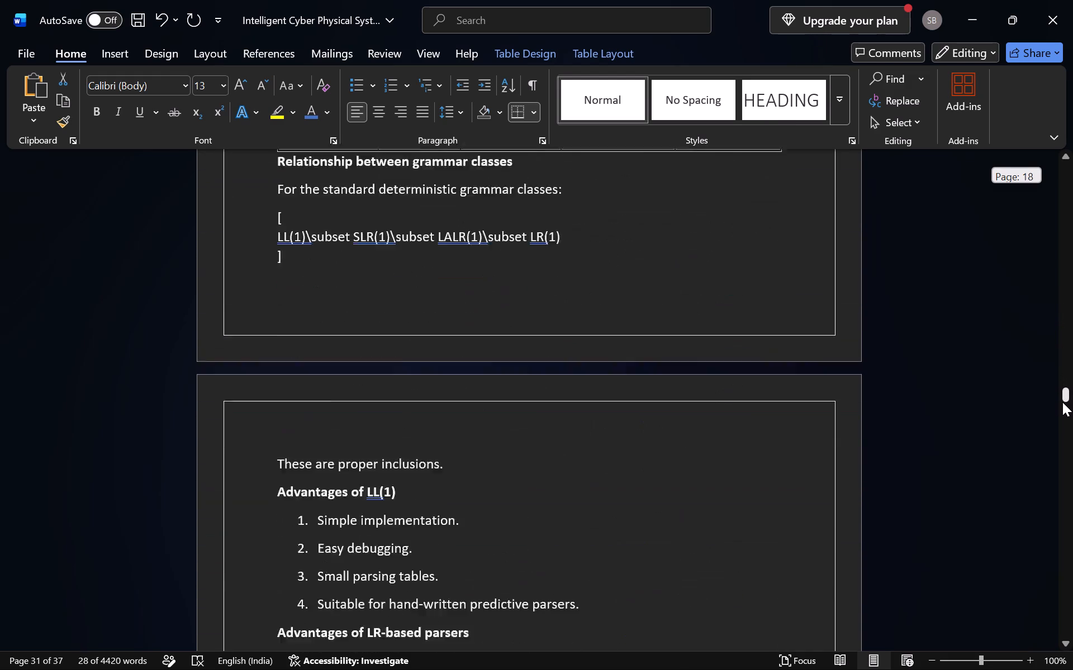
pyautogui.moveTo(1062, 402); pyautogui.dragTo(1065, 427)
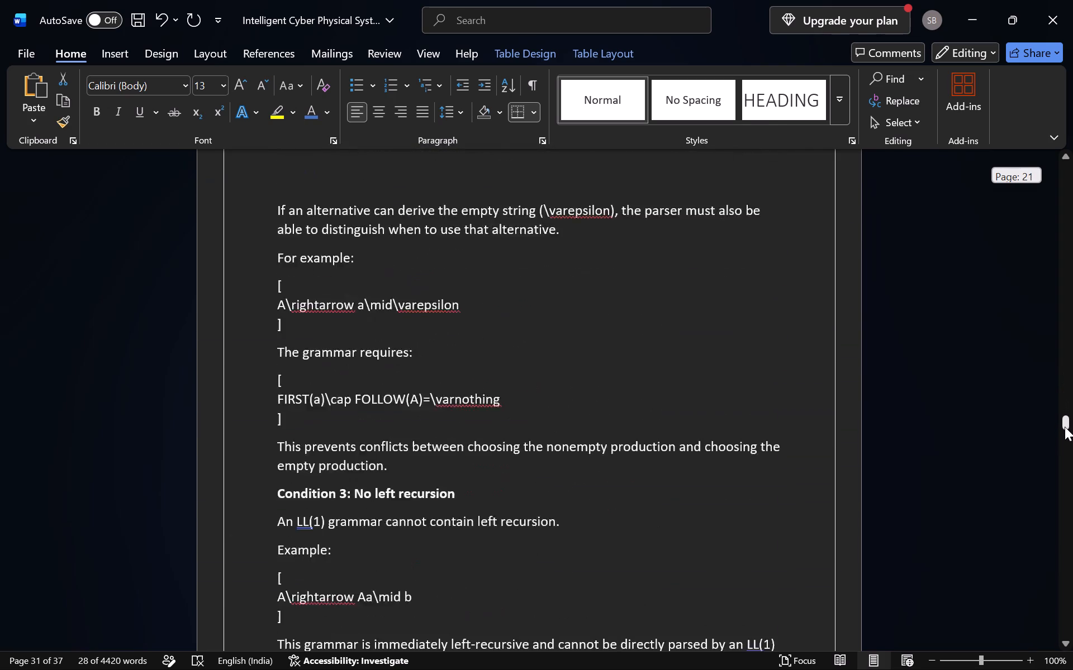
pyautogui.moveTo(1065, 427); pyautogui.dragTo(1065, 465)
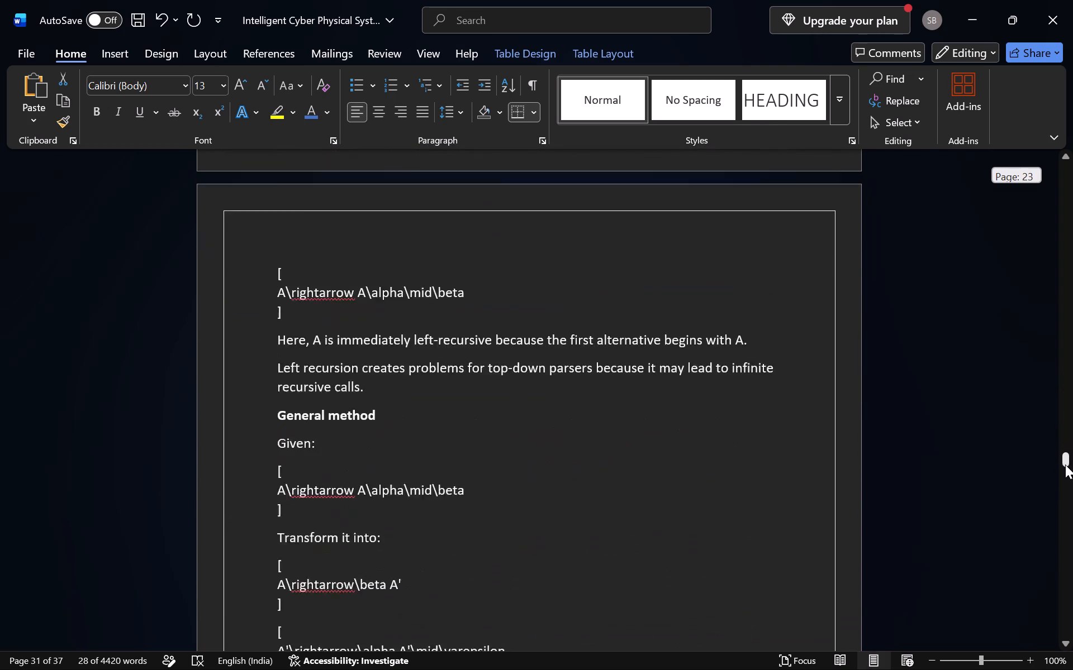
pyautogui.moveTo(1065, 465); pyautogui.dragTo(1070, 491)
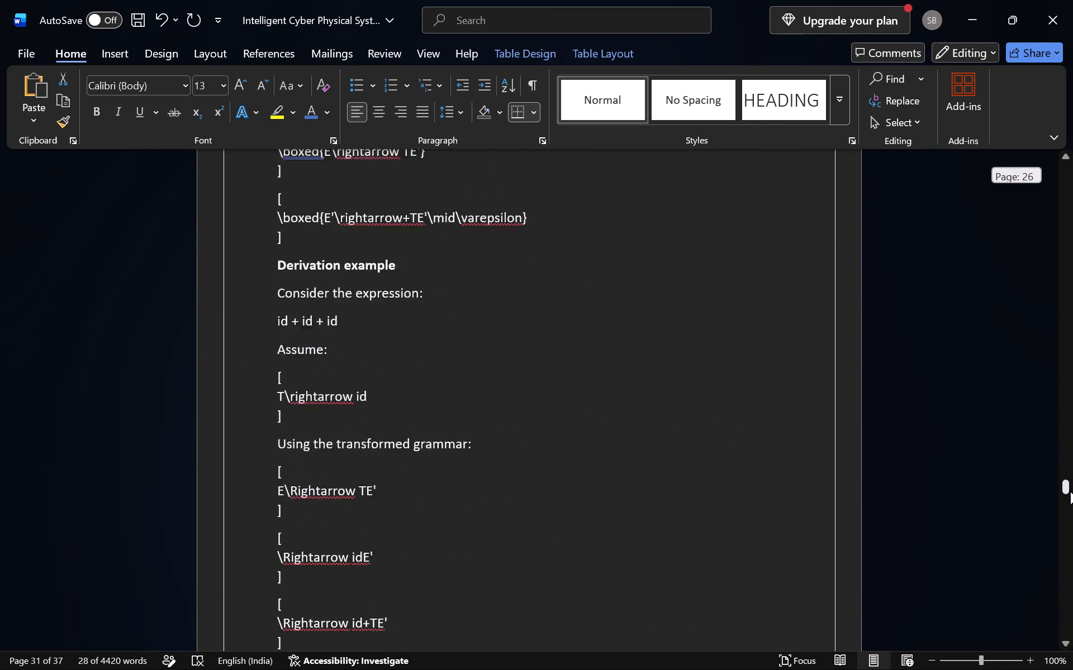
pyautogui.moveTo(1070, 491); pyautogui.dragTo(1070, 517)
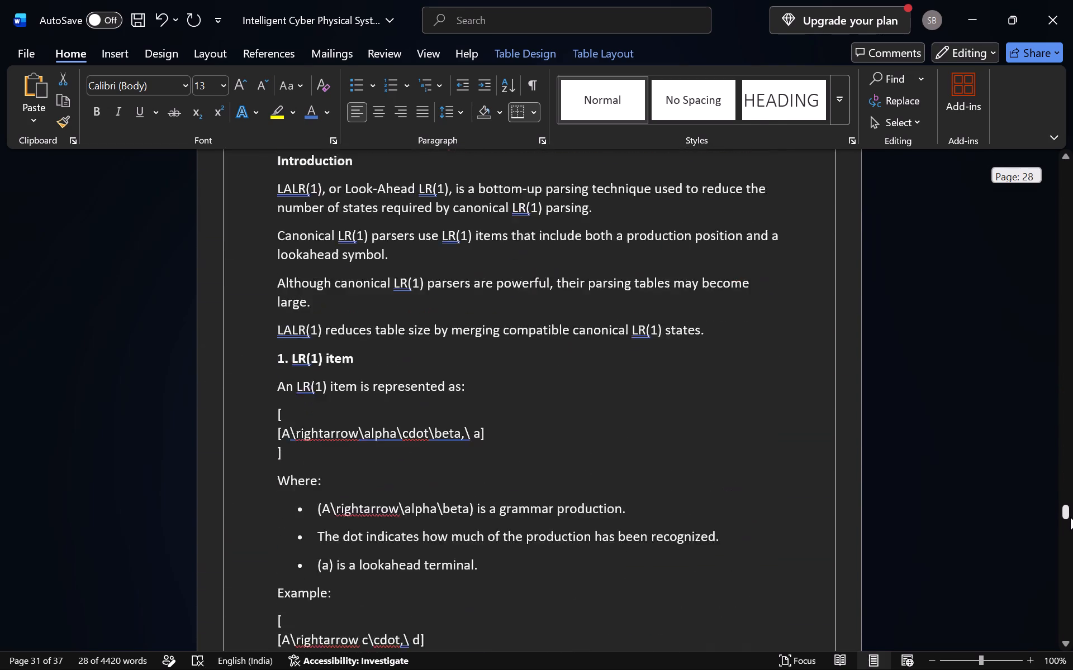
pyautogui.moveTo(1070, 517); pyautogui.dragTo(1070, 532)
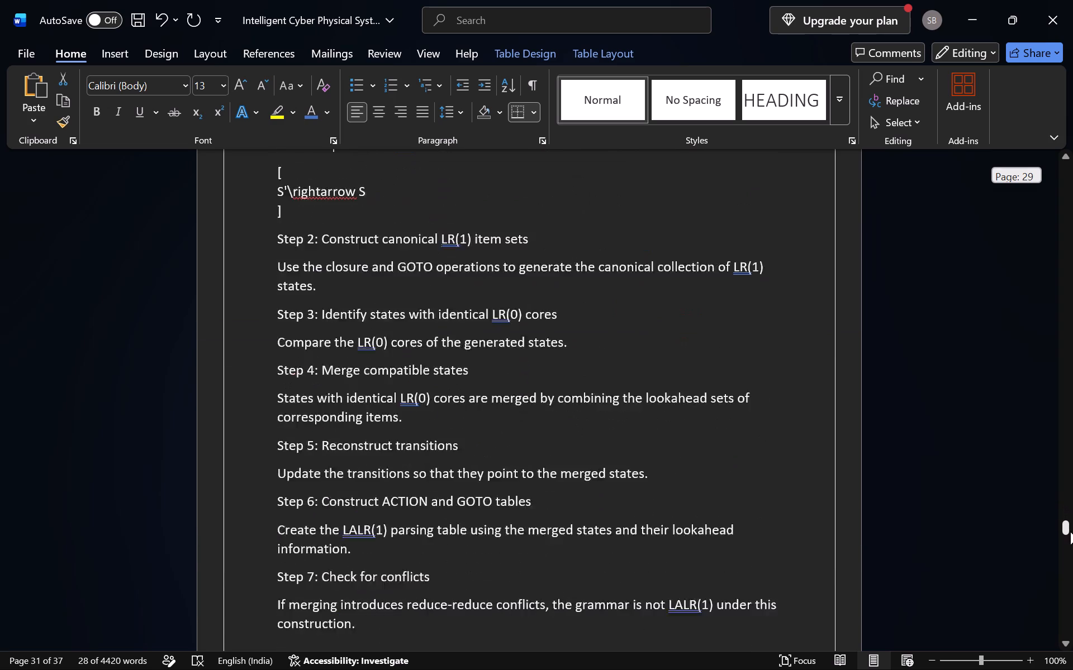
pyautogui.moveTo(1070, 532); pyautogui.dragTo(1070, 553)
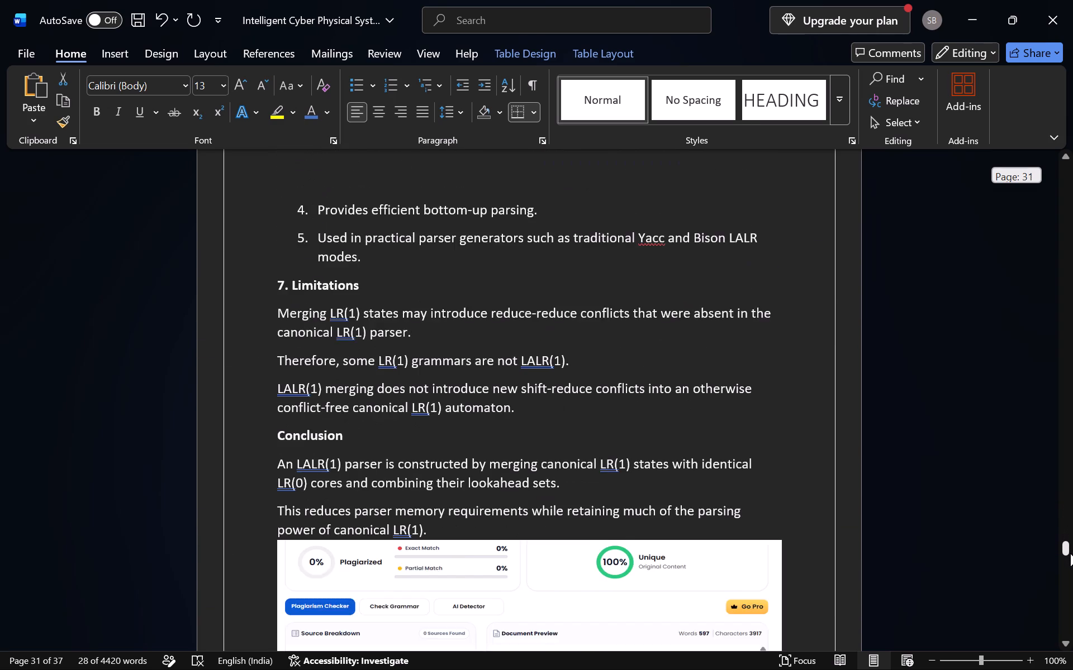
pyautogui.moveTo(1070, 553); pyautogui.dragTo(1067, 567)
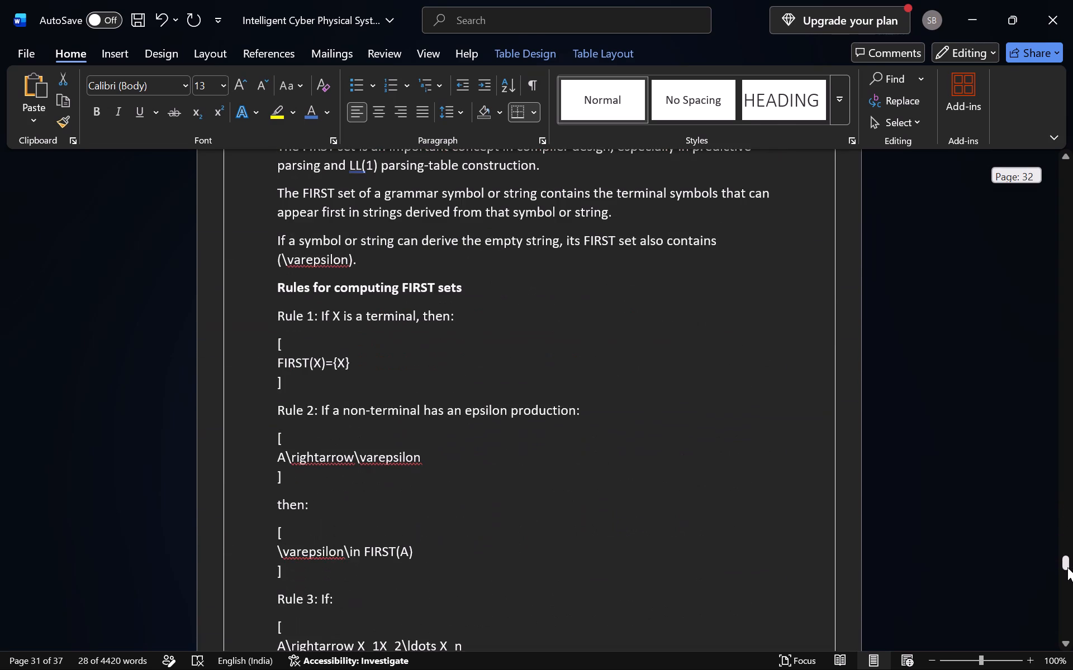
pyautogui.moveTo(1067, 567); pyautogui.dragTo(1060, 586)
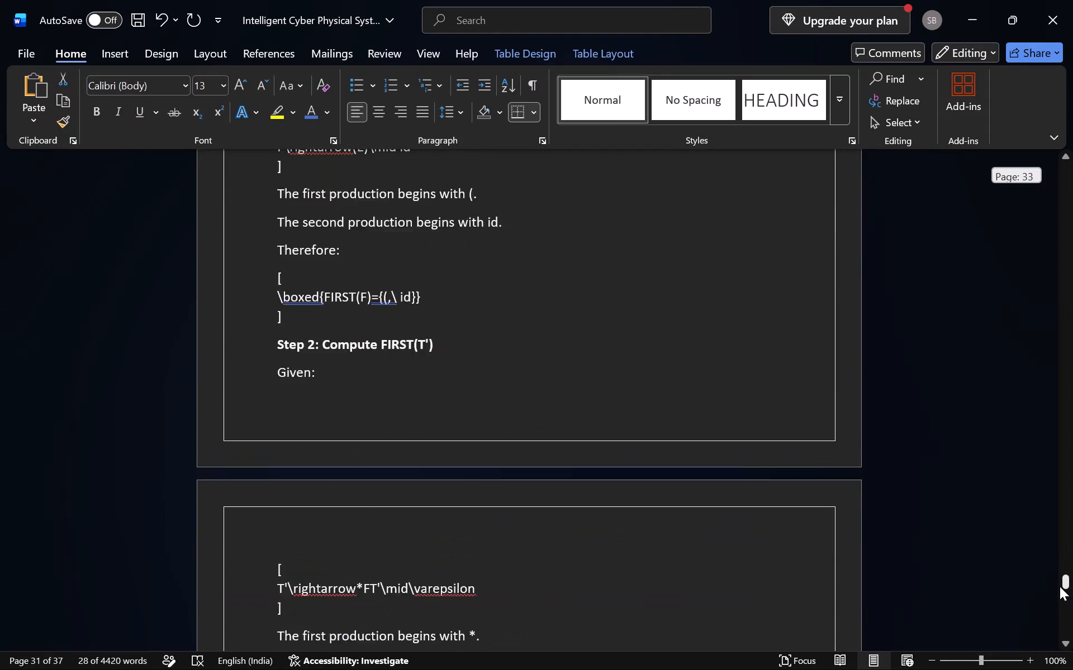
pyautogui.moveTo(1060, 586); pyautogui.dragTo(1053, 602)
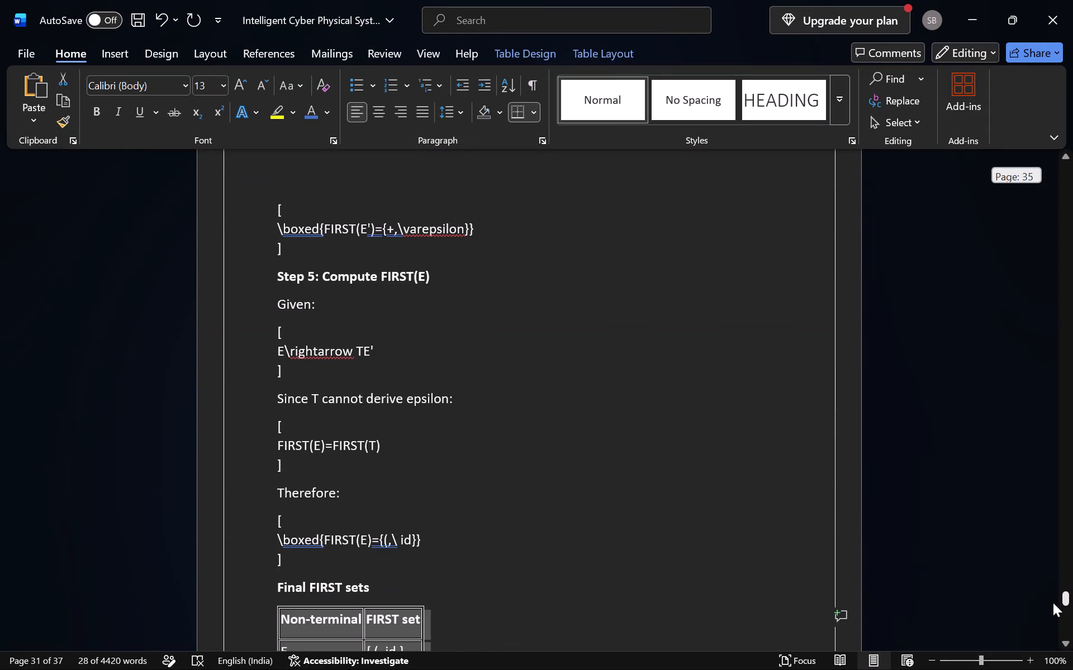
pyautogui.moveTo(1053, 602); pyautogui.dragTo(1046, 621)
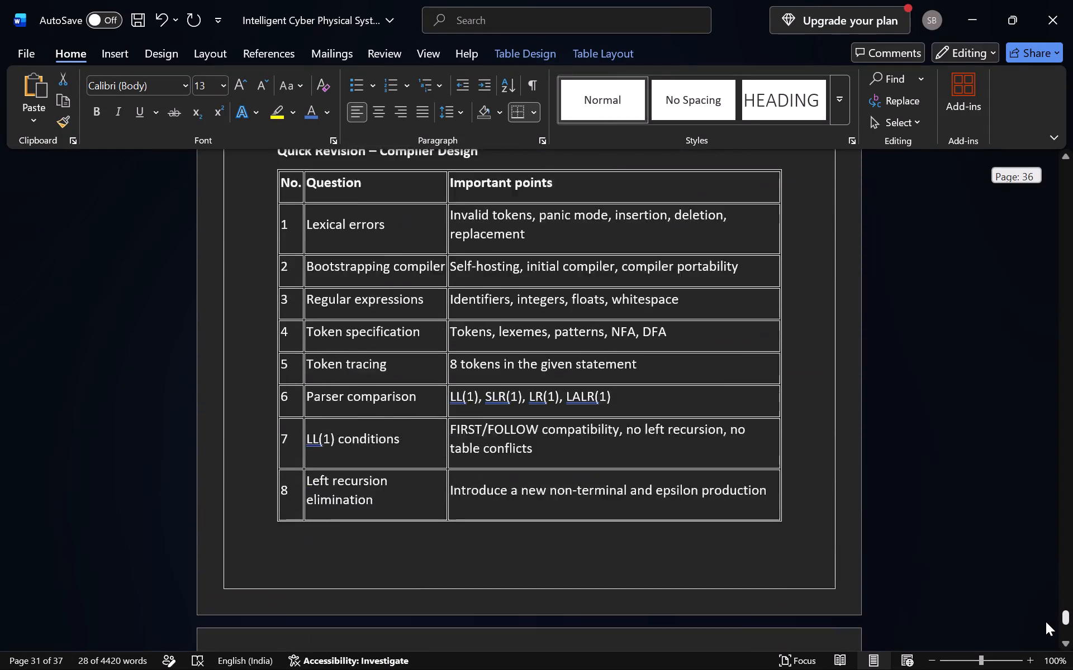
pyautogui.moveTo(1046, 621); pyautogui.dragTo(1039, 634)
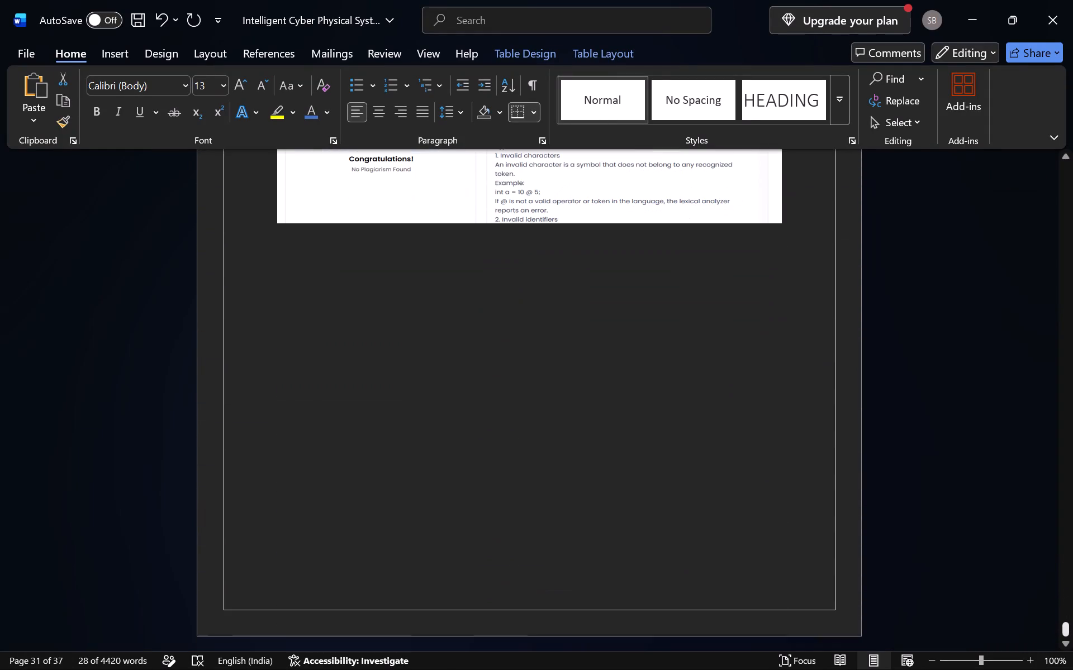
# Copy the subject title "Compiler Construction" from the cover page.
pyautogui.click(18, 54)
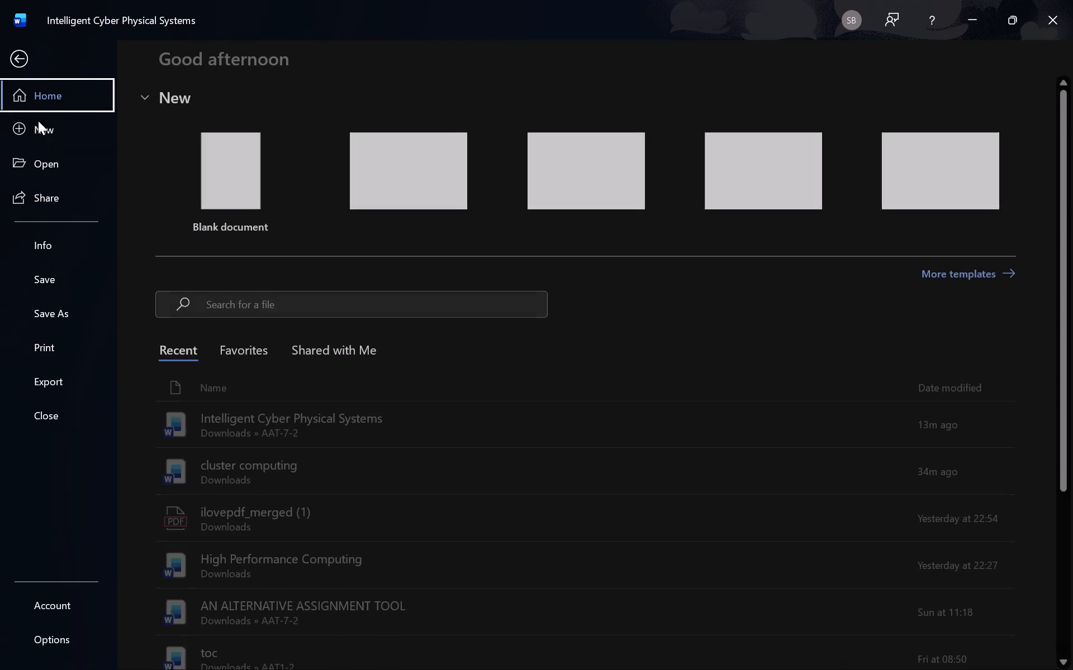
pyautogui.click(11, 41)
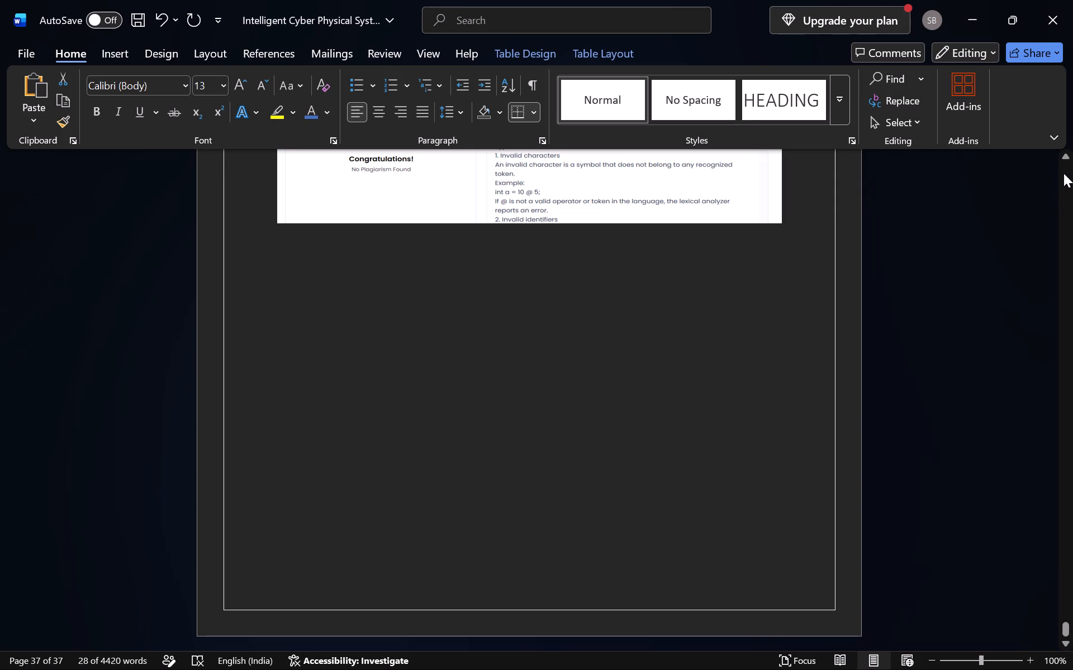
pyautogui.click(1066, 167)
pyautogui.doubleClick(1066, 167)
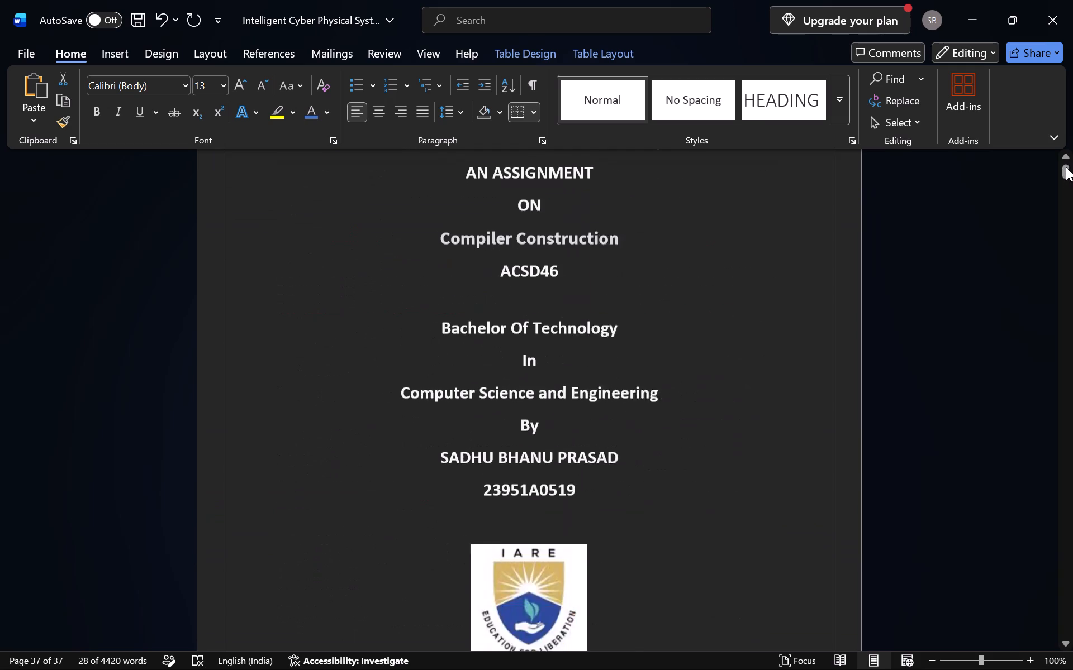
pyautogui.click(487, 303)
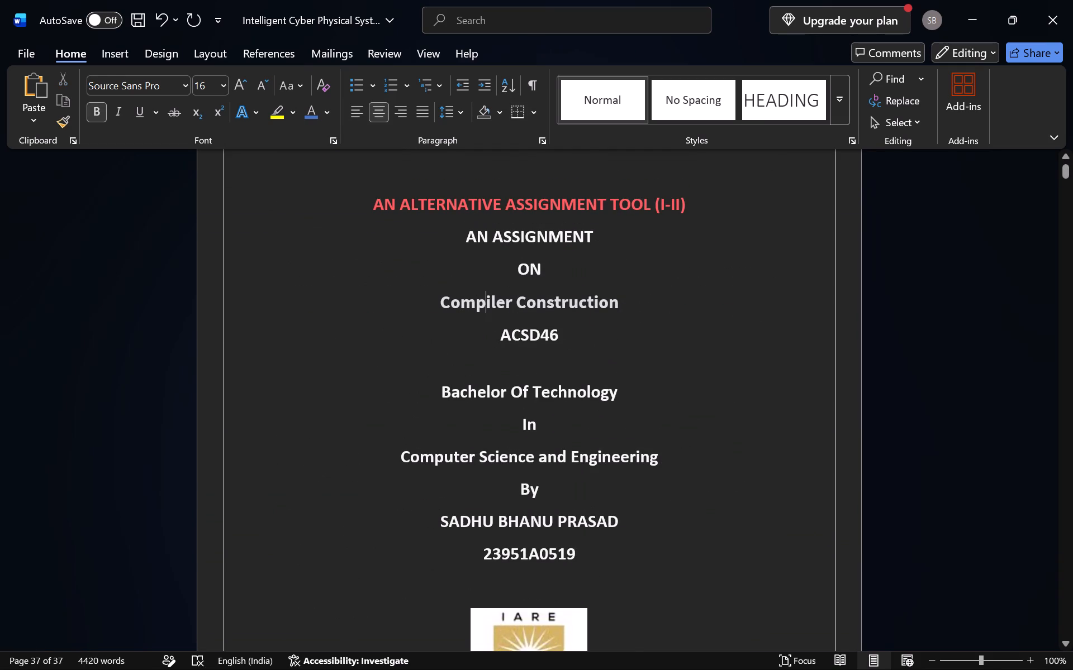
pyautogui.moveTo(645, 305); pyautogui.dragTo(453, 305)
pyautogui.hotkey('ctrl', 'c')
# Save a copy as Word document "Compiler Construction" in the AAT-7-2 folder, copying the subject name from the assignment portal in Edge.
pyautogui.click(34, 43)
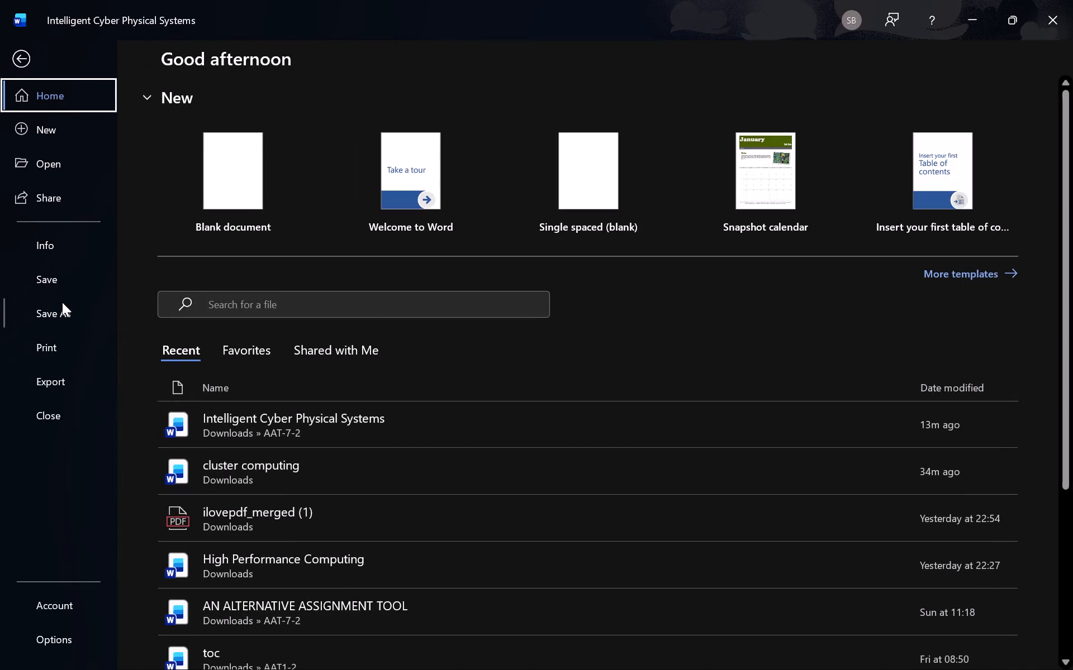
pyautogui.click(62, 302)
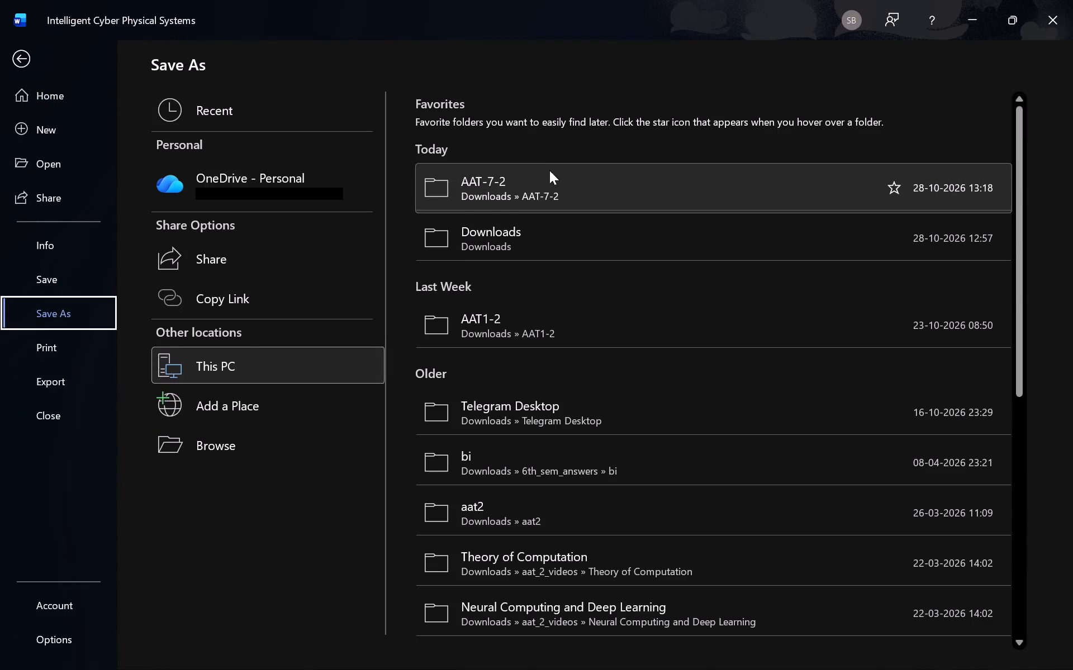
pyautogui.doubleClick(547, 183)
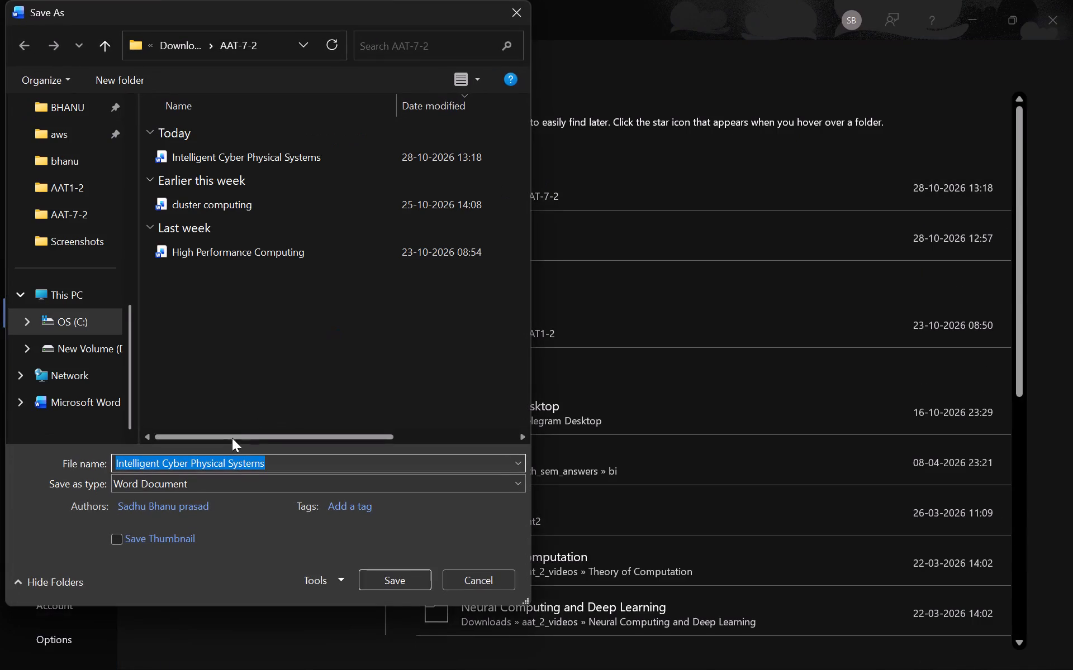
pyautogui.hotkey('ctrl', 'v')
pyautogui.hotkey('ctrl', 'v')
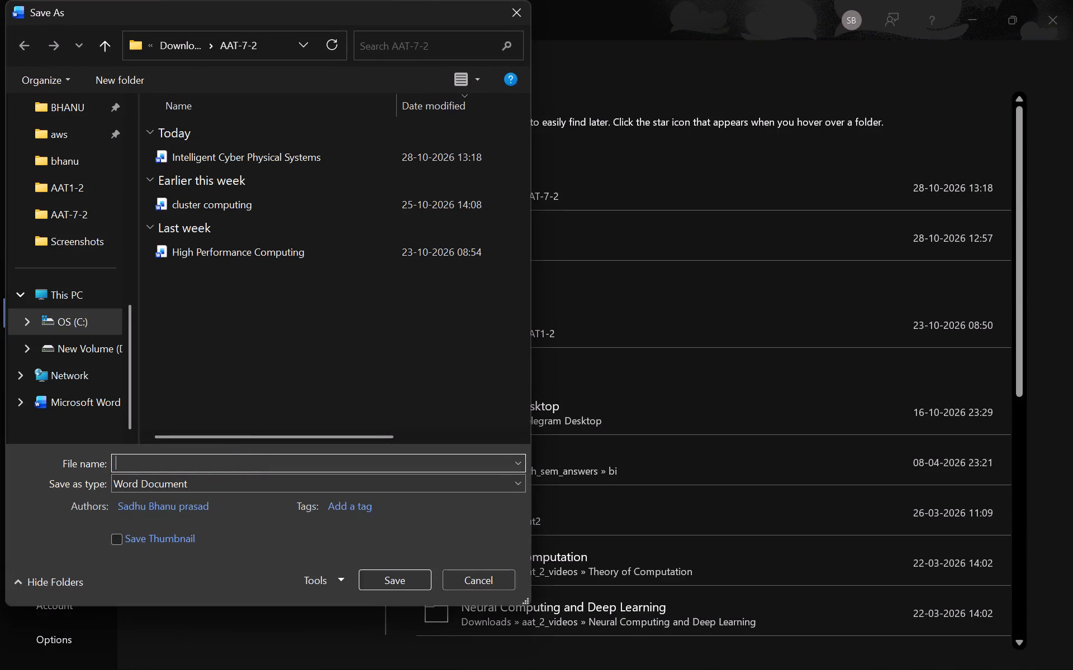
pyautogui.hotkey('alt', 'Tab')
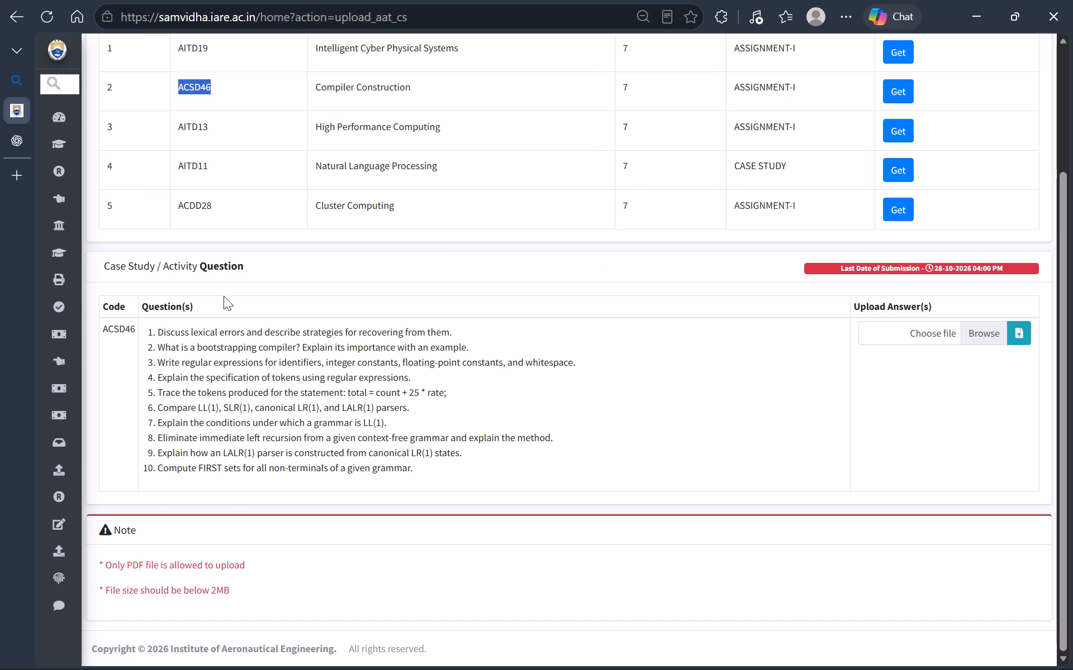
pyautogui.click(441, 77)
pyautogui.moveTo(432, 82); pyautogui.dragTo(312, 89)
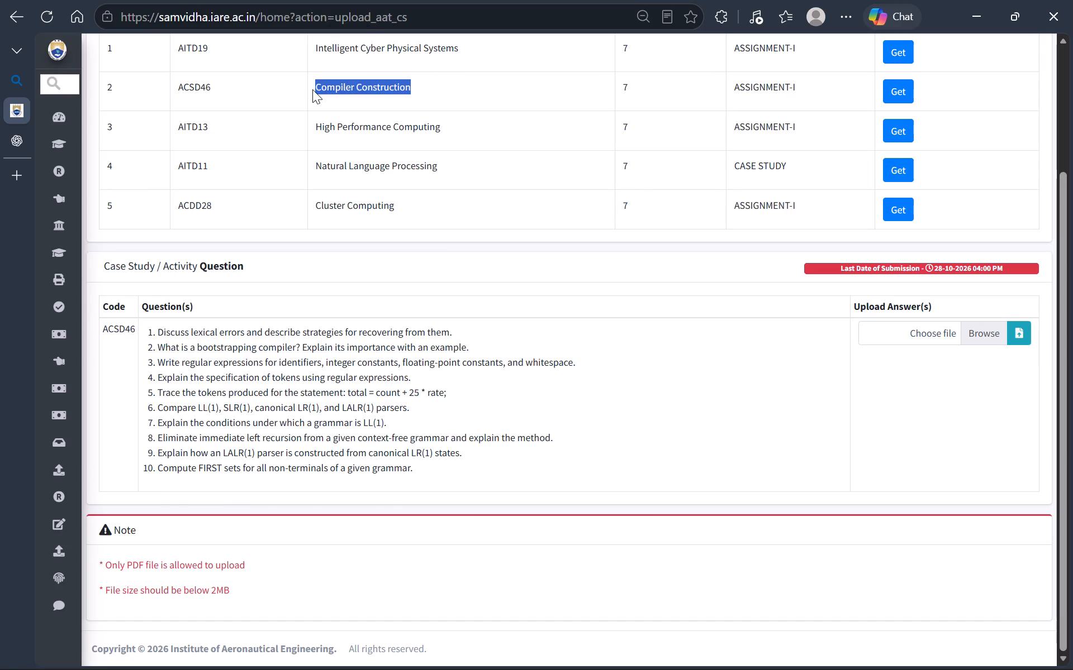
pyautogui.hotkey('ctrl', 'c')
pyautogui.hotkey('alt', 'Tab')
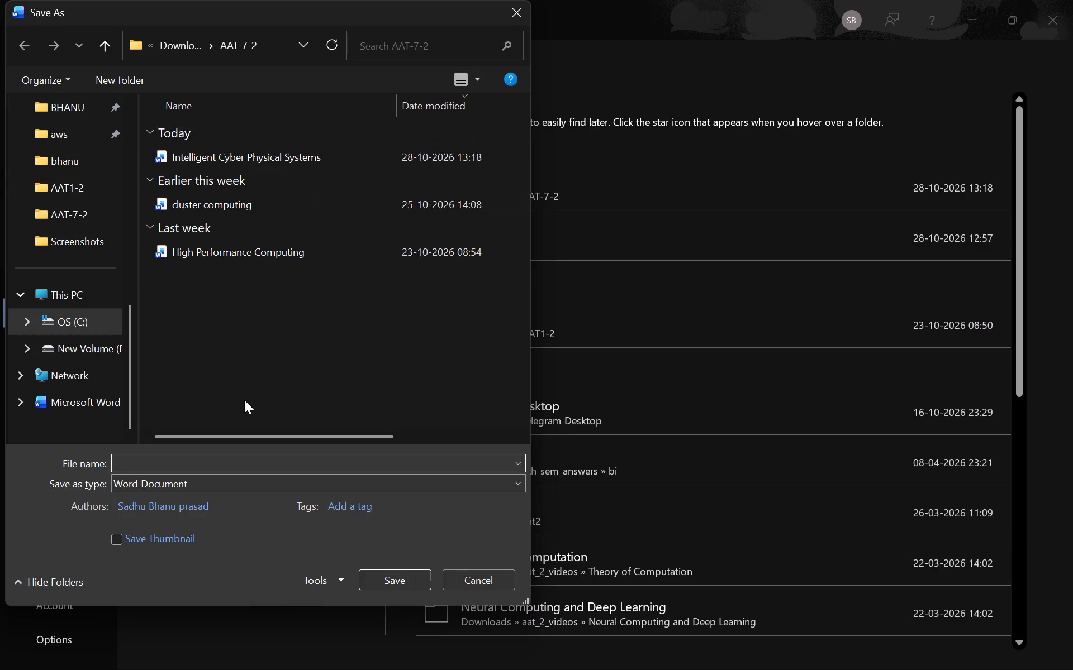
pyautogui.hotkey('ctrl', 'v')
pyautogui.click(397, 571)
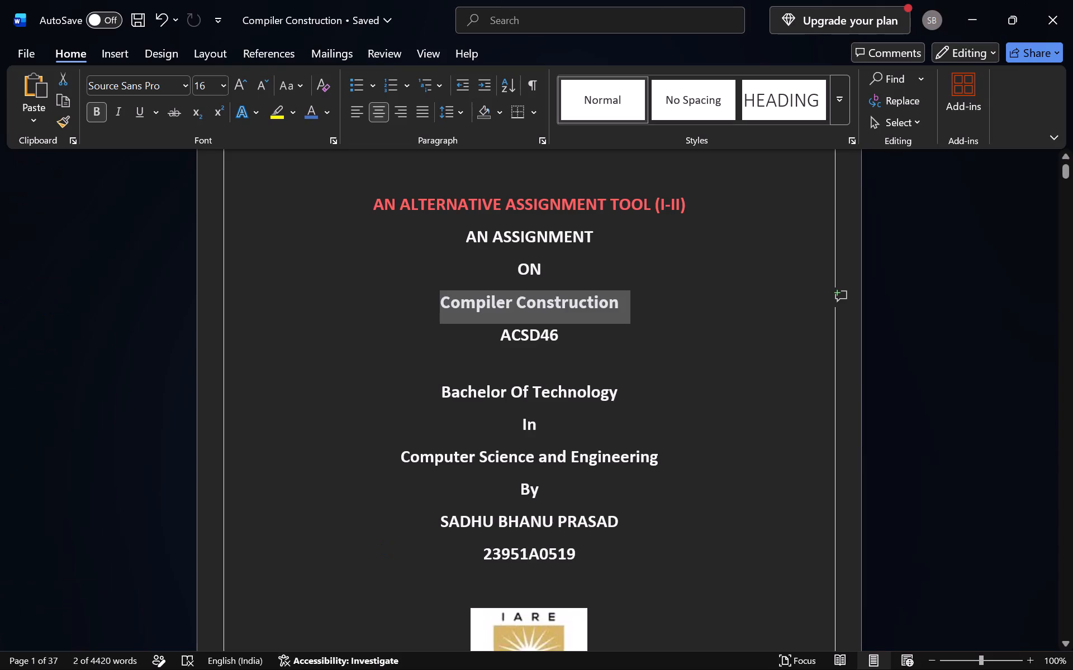
# Export the document as a PDF named "Compiler Construction" into the AAT-7-2 folder in Downloads.
pyautogui.click(25, 54)
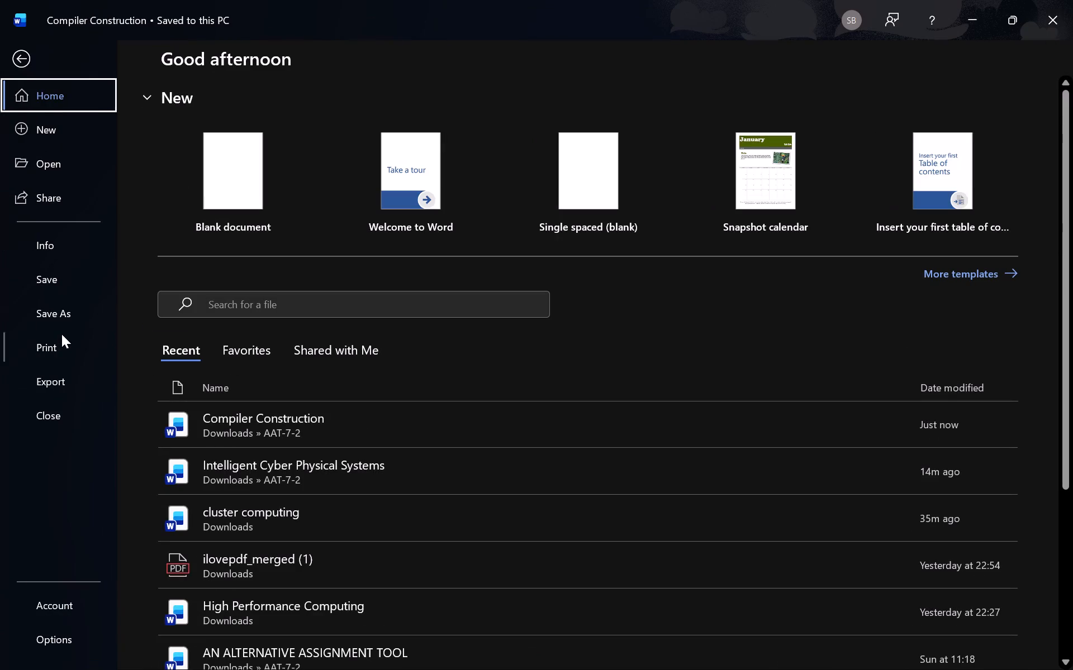
pyautogui.click(63, 321)
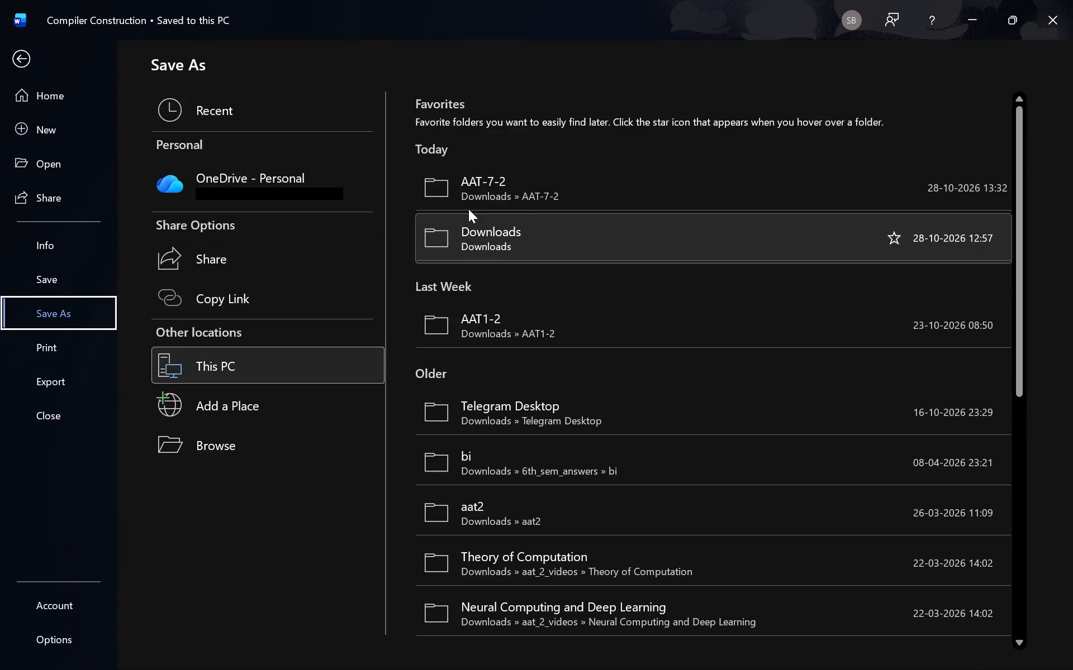
pyautogui.doubleClick(475, 204)
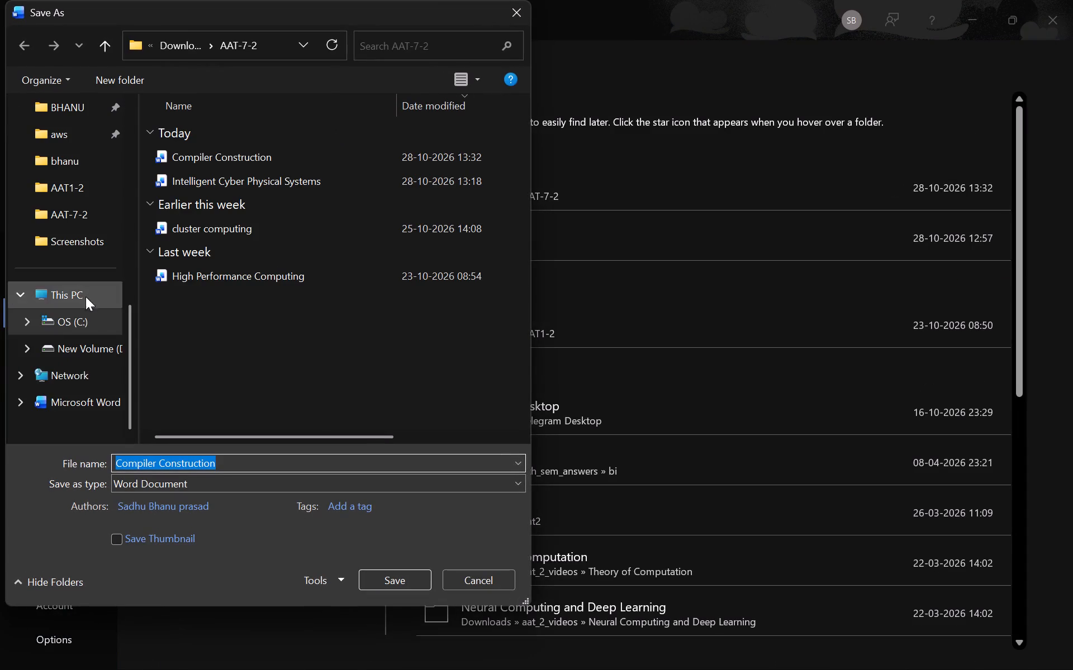
pyautogui.scroll(2, 87, 294)
pyautogui.click(86, 262)
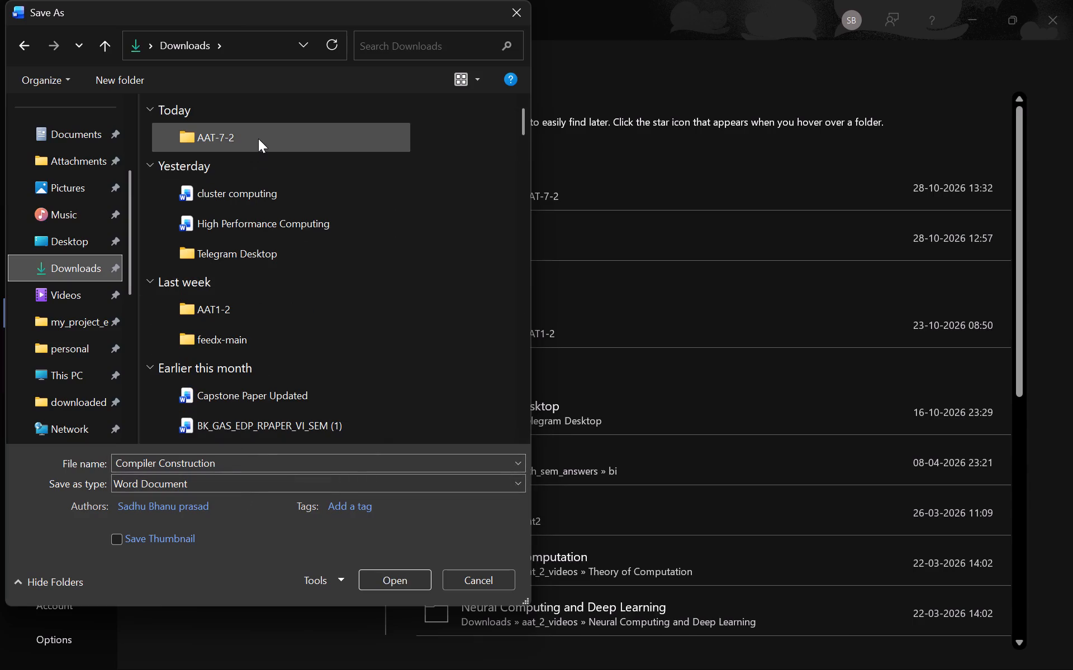
pyautogui.doubleClick(258, 138)
pyautogui.click(211, 487)
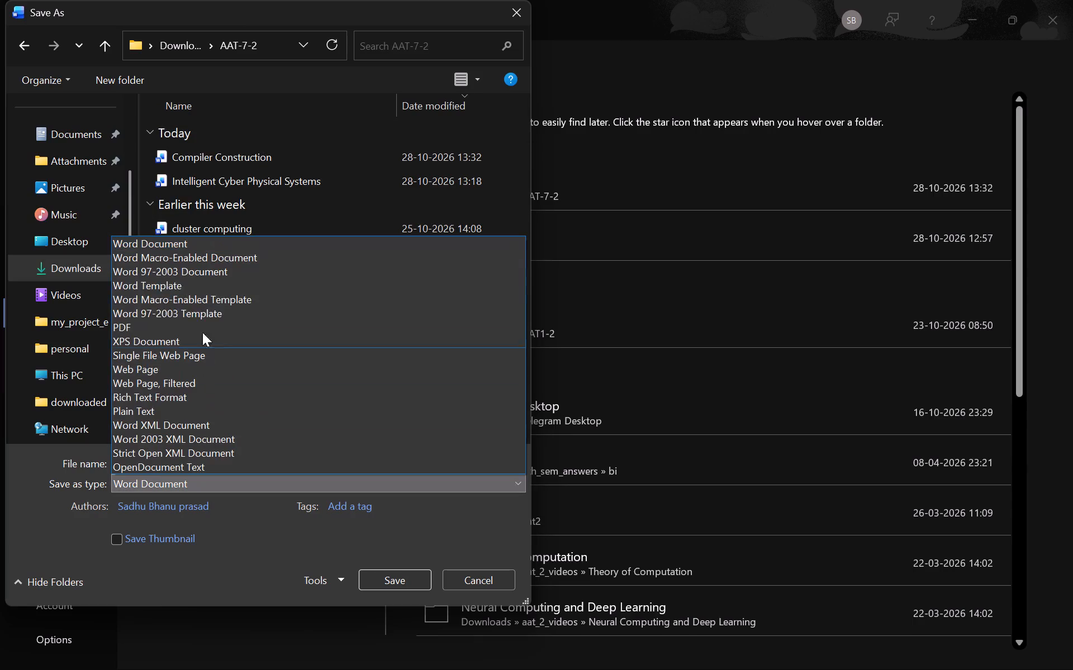
pyautogui.click(204, 327)
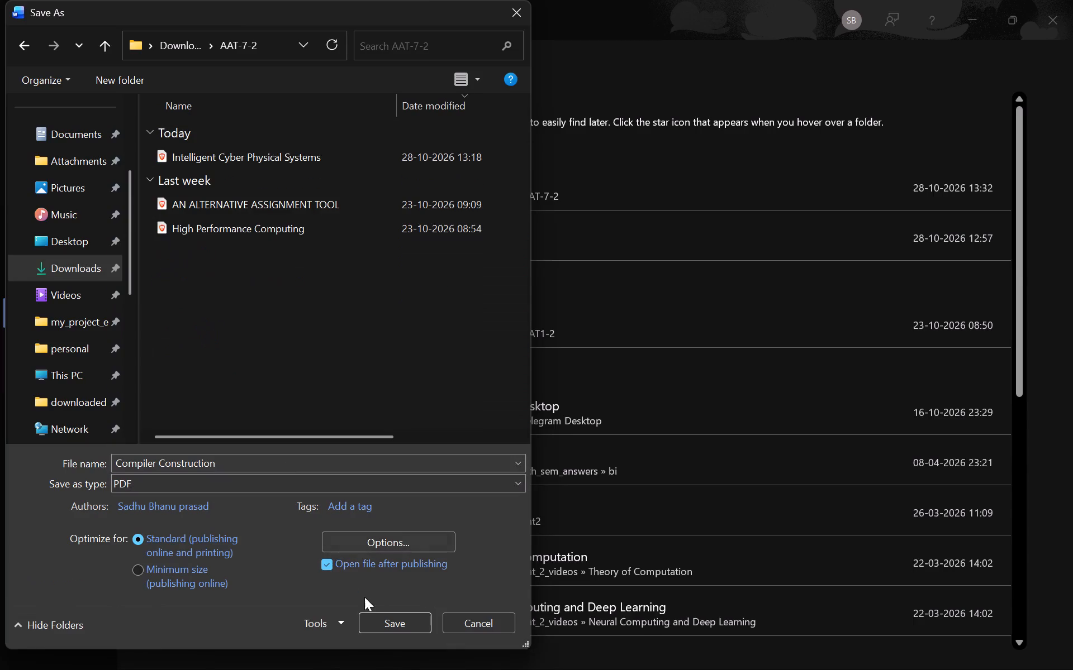
pyautogui.click(374, 612)
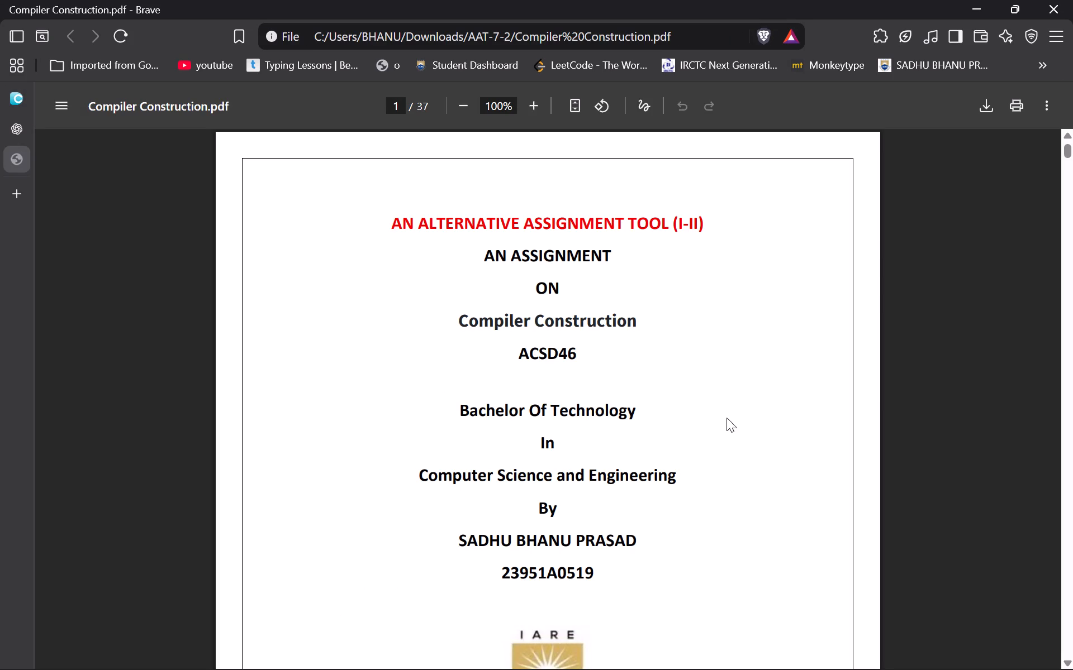
# Review the exported Compiler Construction PDF in Brave from the cover page to the final page, checking the answers, tables and plagiarism screenshots.
pyautogui.scroll(-4, 643, 568)
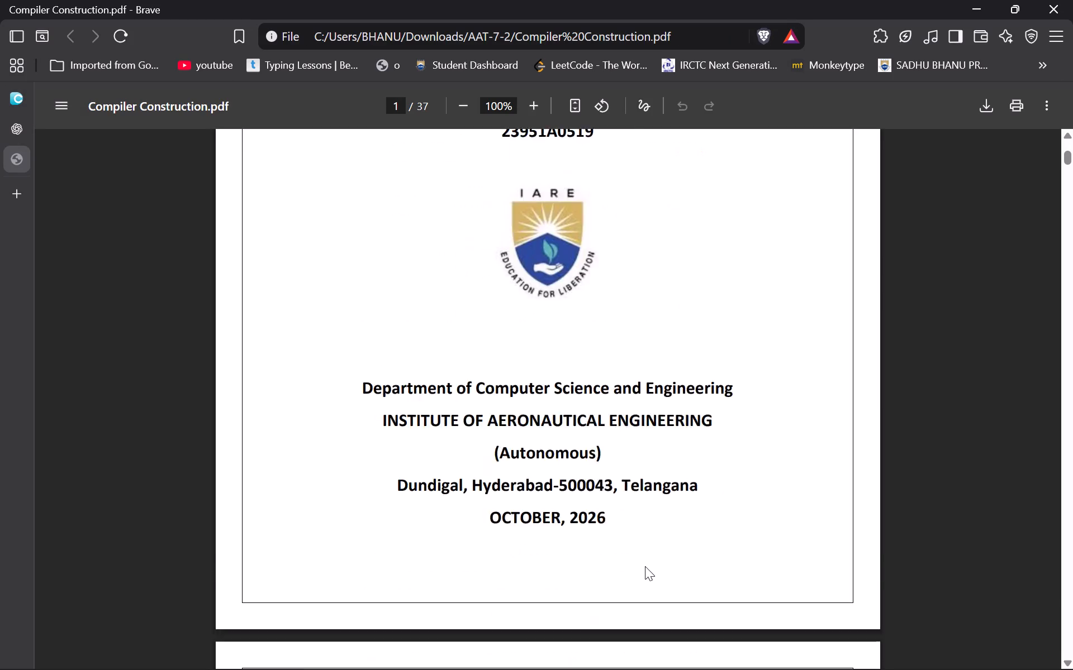
pyautogui.scroll(-2, 645, 566)
pyautogui.keyDown('ctrl'); pyautogui.scroll(-2, 645, 566); pyautogui.keyUp('ctrl')
pyautogui.scroll(-2, 645, 566)
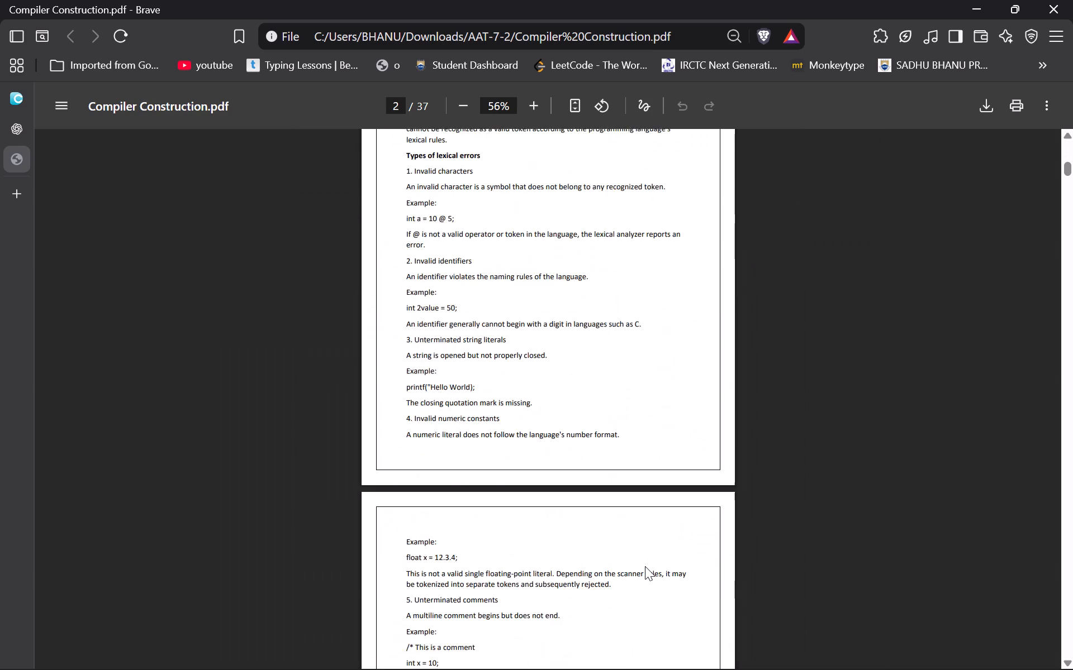
pyautogui.scroll(-11, 645, 566)
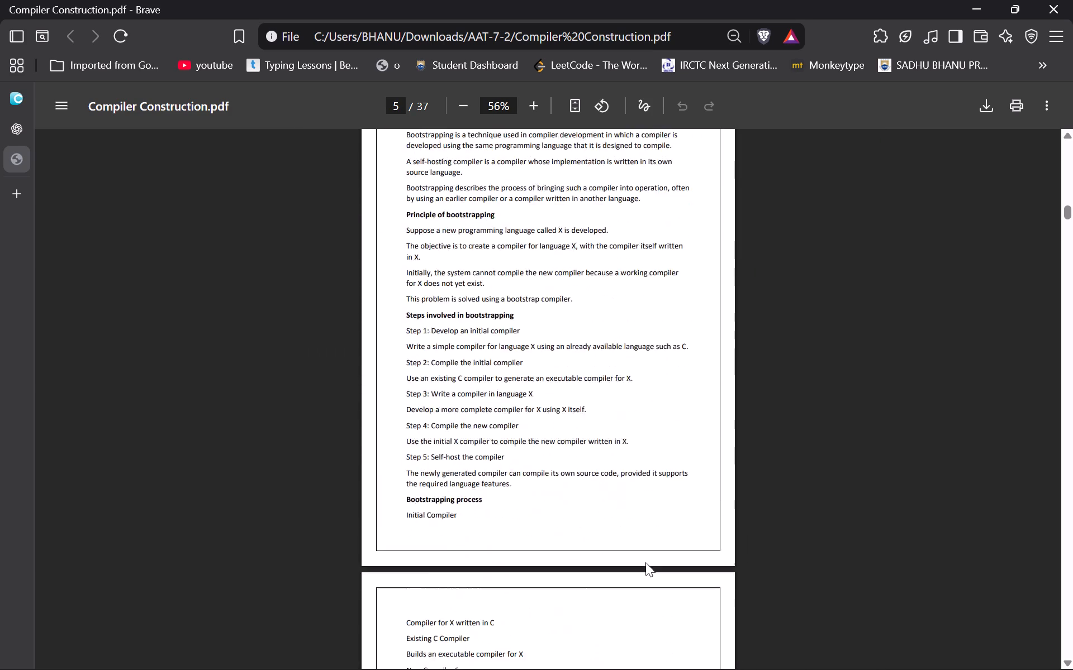
pyautogui.scroll(-11, 645, 562)
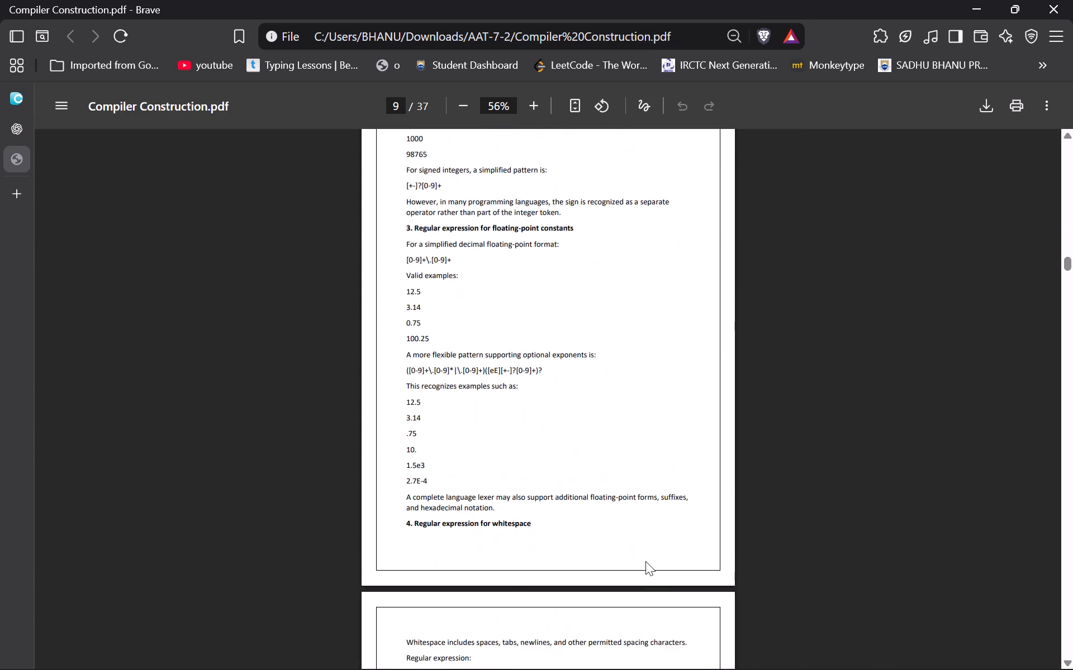
pyautogui.scroll(-8, 645, 561)
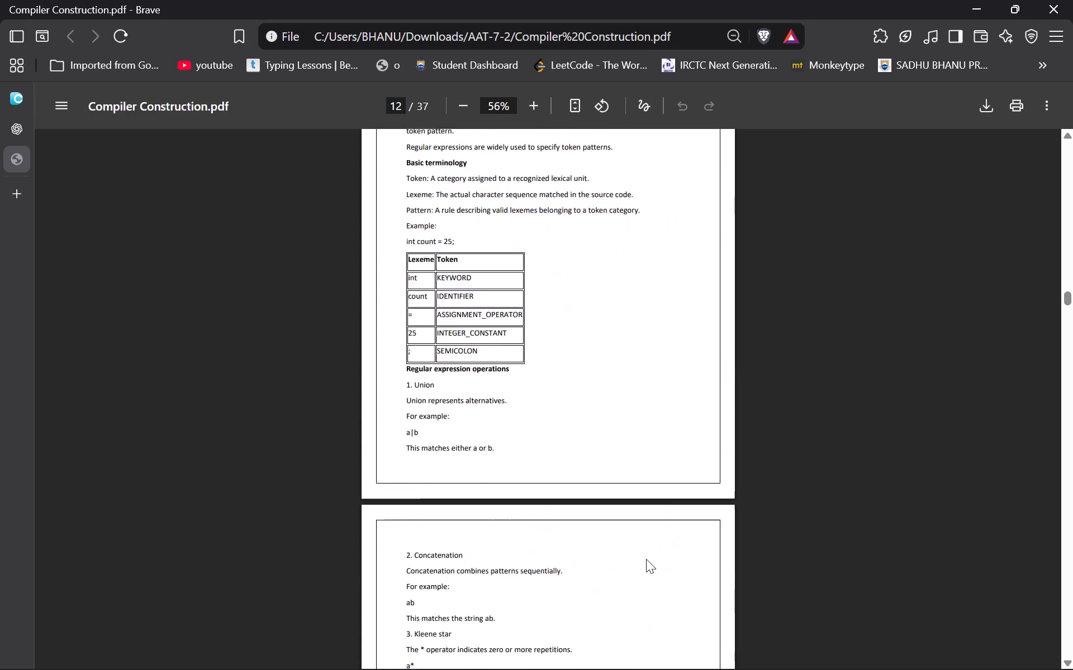
pyautogui.scroll(-12, 646, 559)
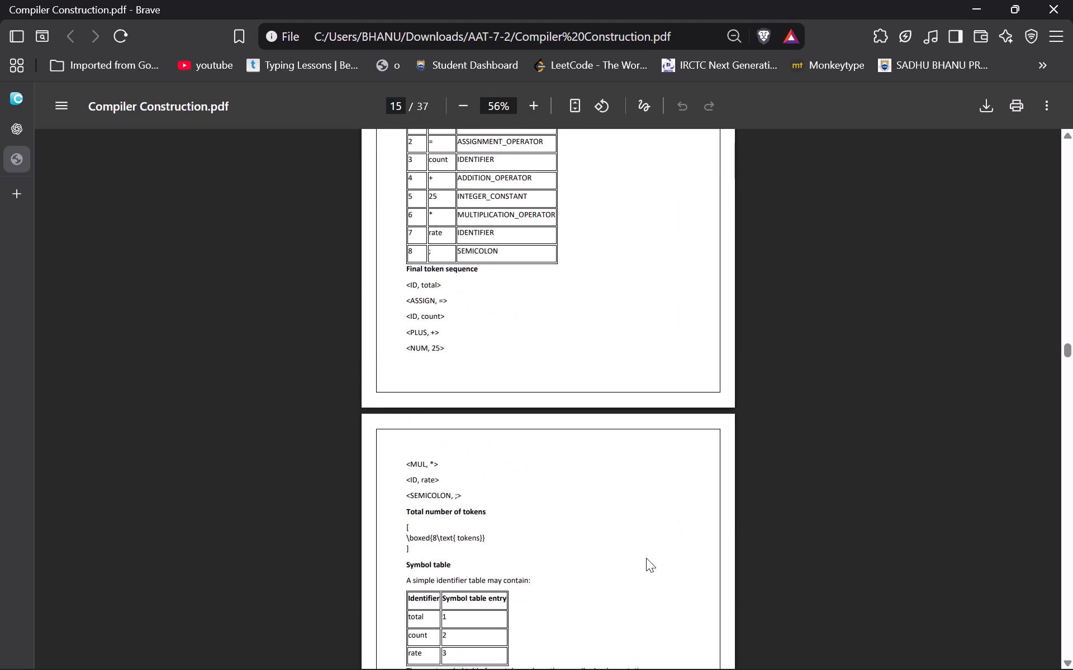
pyautogui.scroll(-11, 646, 558)
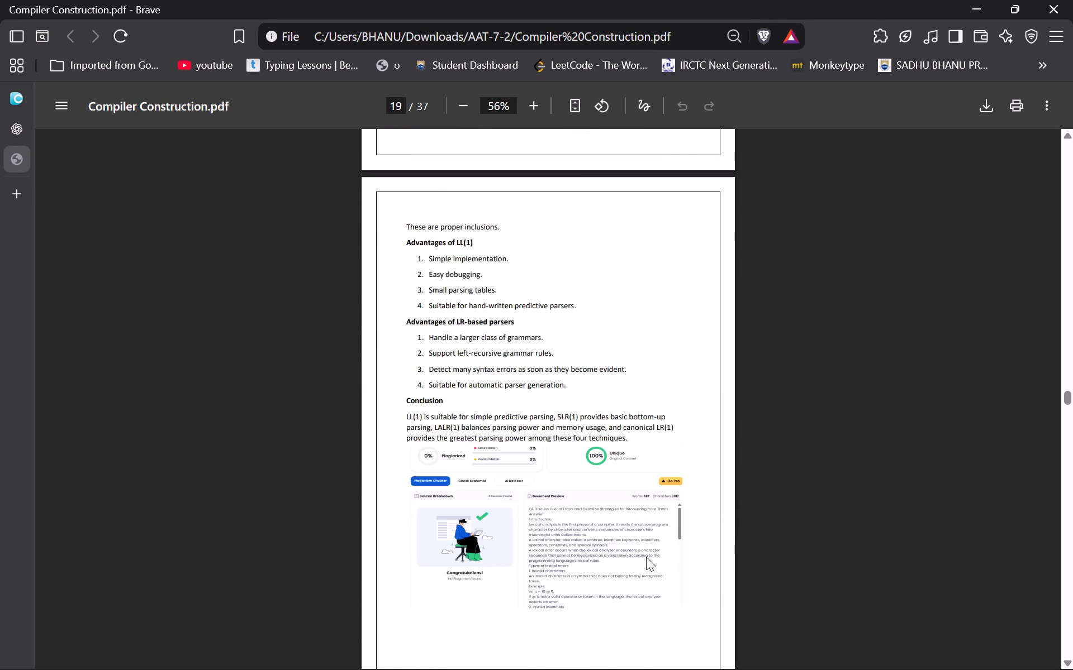
pyautogui.scroll(-9, 646, 557)
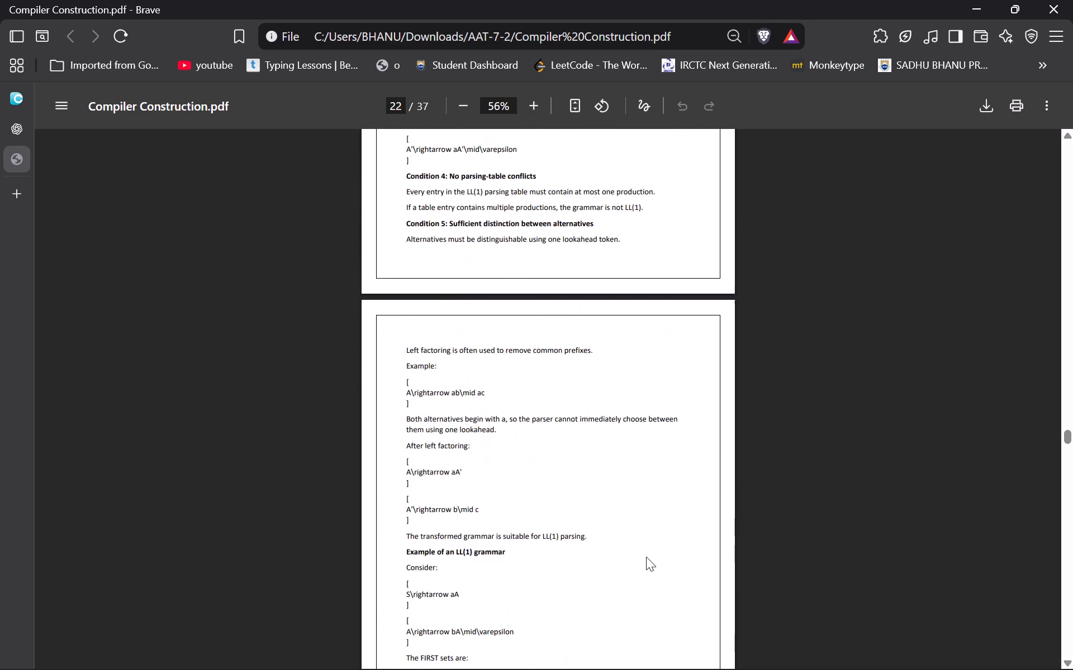
pyautogui.scroll(-9, 646, 557)
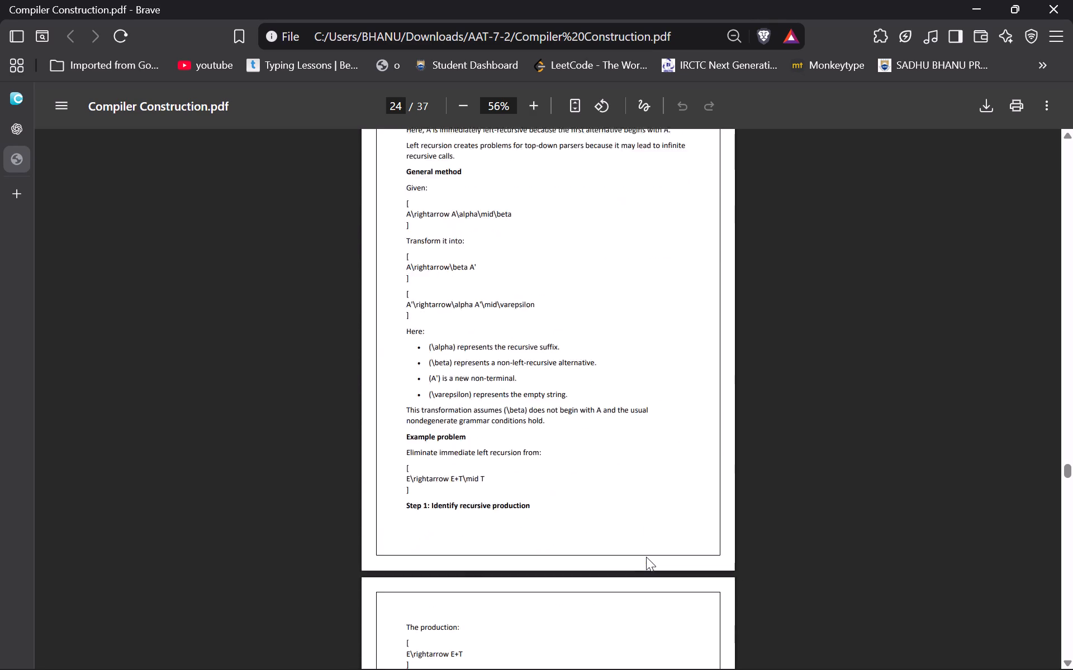
pyautogui.scroll(-10, 646, 557)
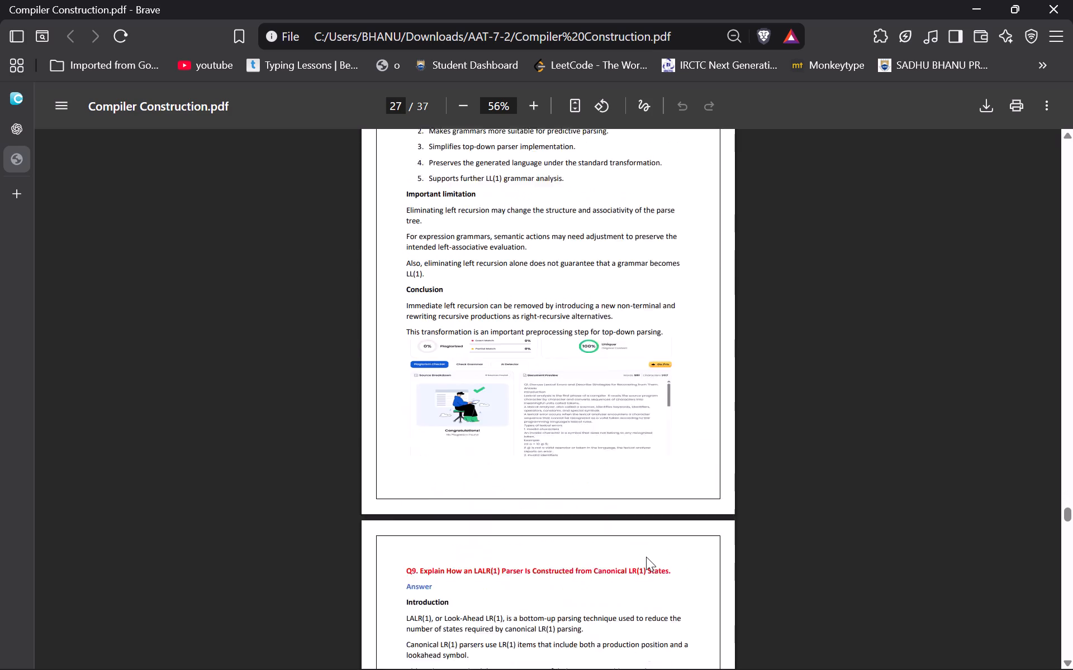
pyautogui.scroll(-10, 646, 557)
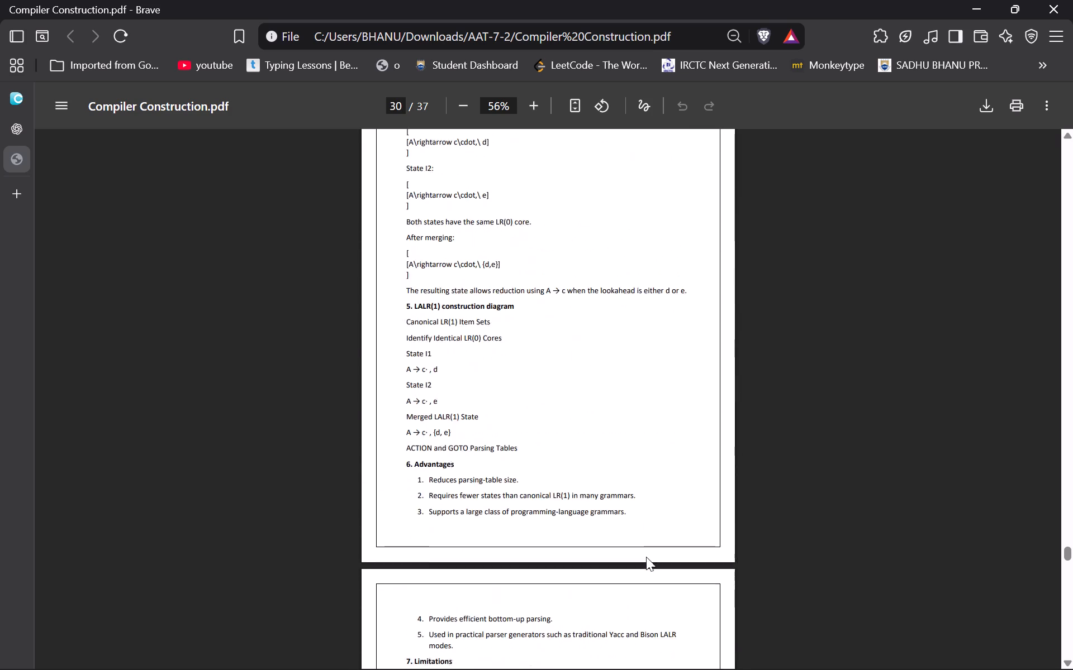
pyautogui.scroll(-17, 646, 557)
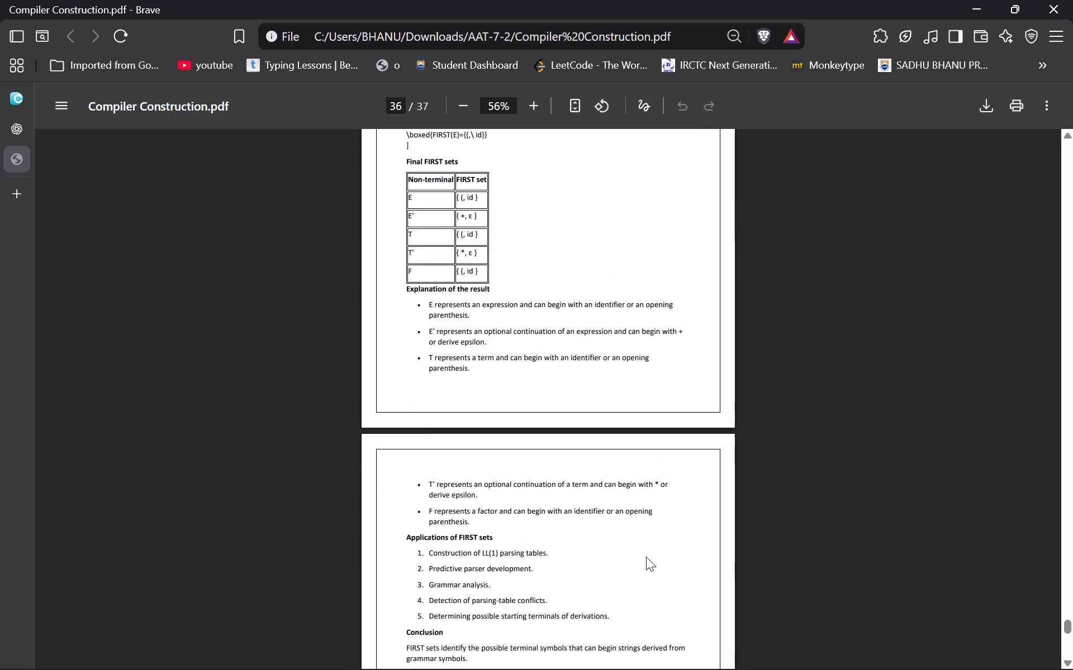
pyautogui.scroll(-6, 646, 557)
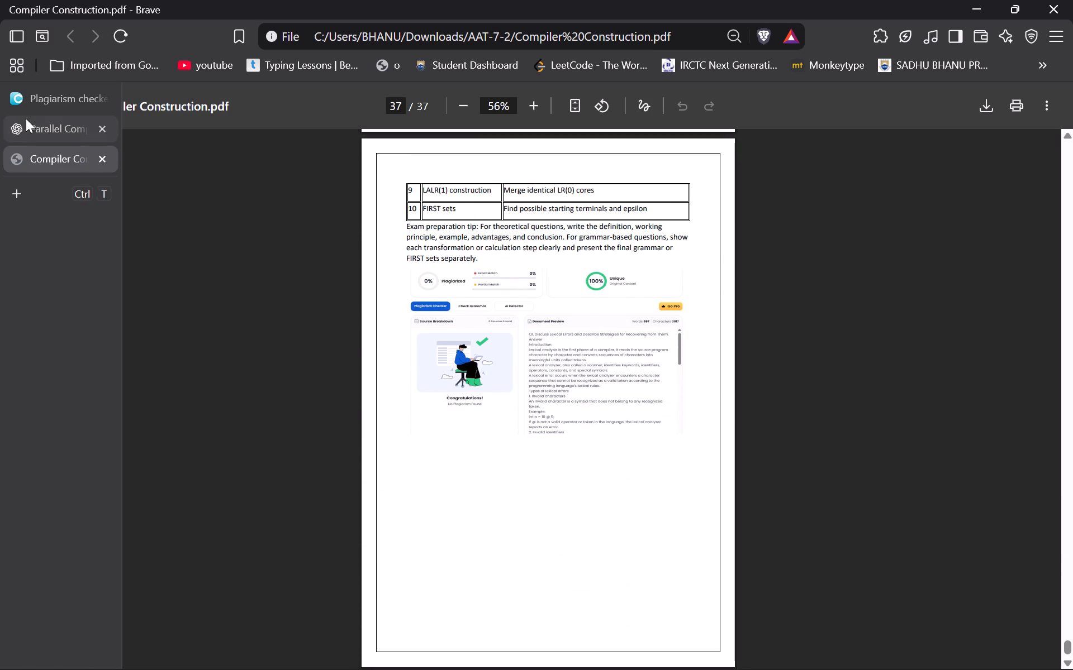
# Close the three open Brave tabs, including the PDF and the plagiarism checker, and close the Word document.
pyautogui.click(105, 127)
pyautogui.click(105, 127)
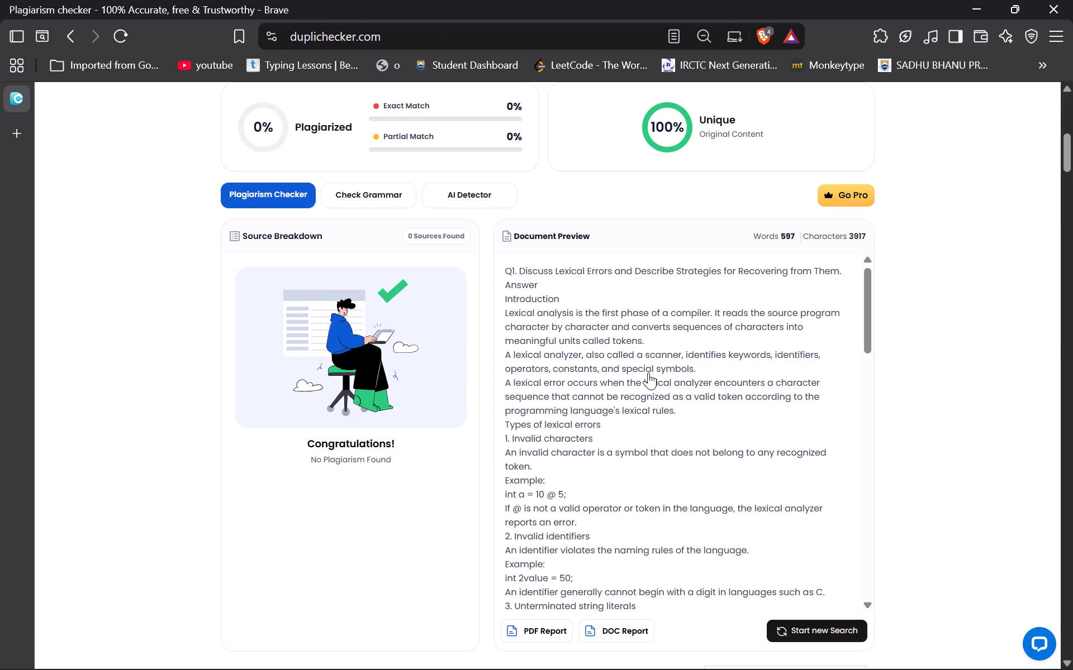
pyautogui.click(103, 94)
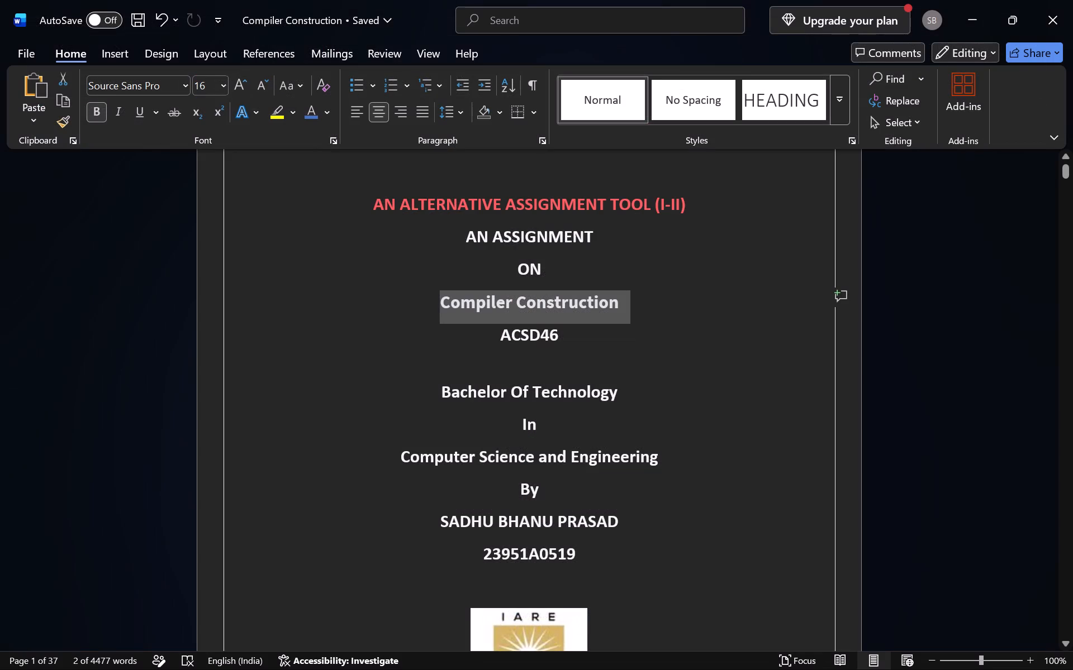
pyautogui.click(1072, 0)
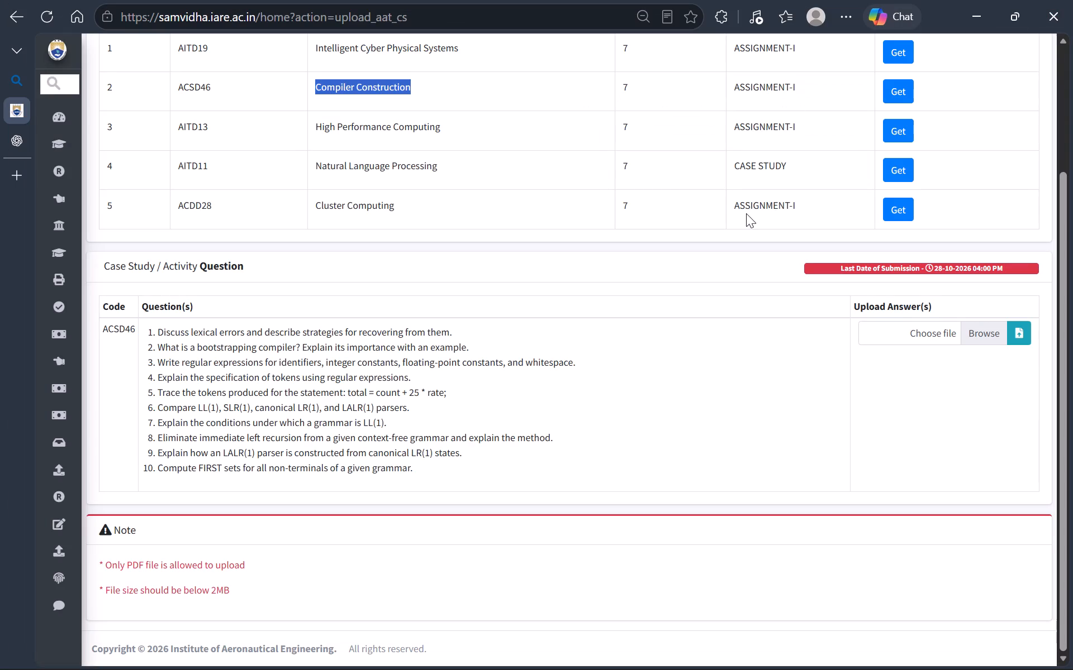
# In the Edge assignment portal, upload the Intelligent Cyber Physical Systems PDF from the AAT-7-2 folder as the answer for AITD19.
pyautogui.scroll(1, 752, 221)
pyautogui.click(899, 218)
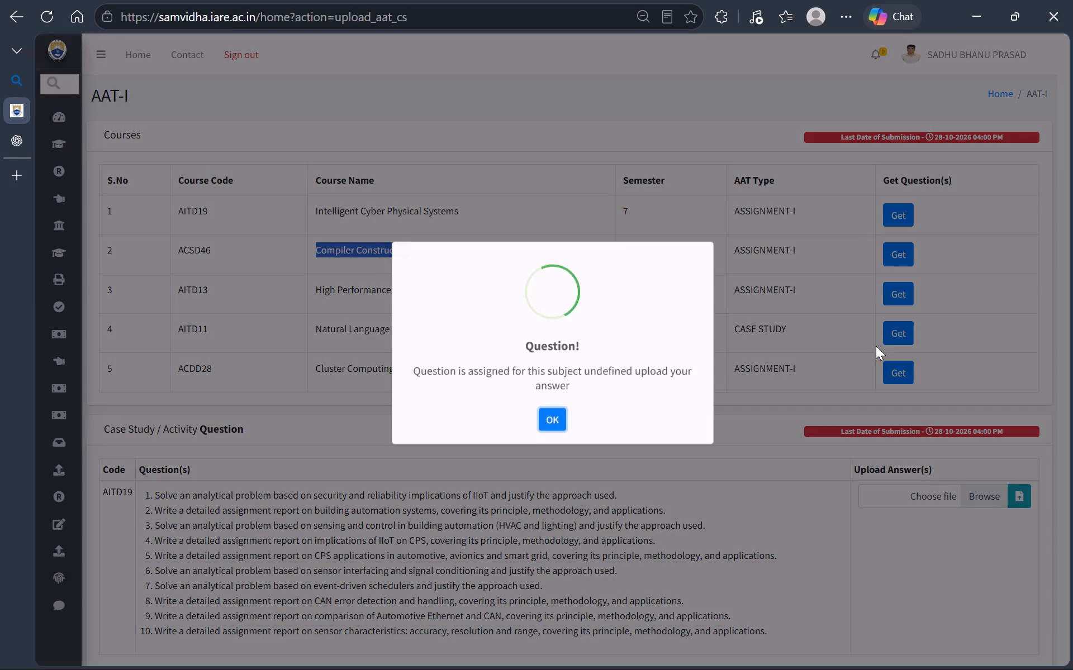
pyautogui.click(553, 417)
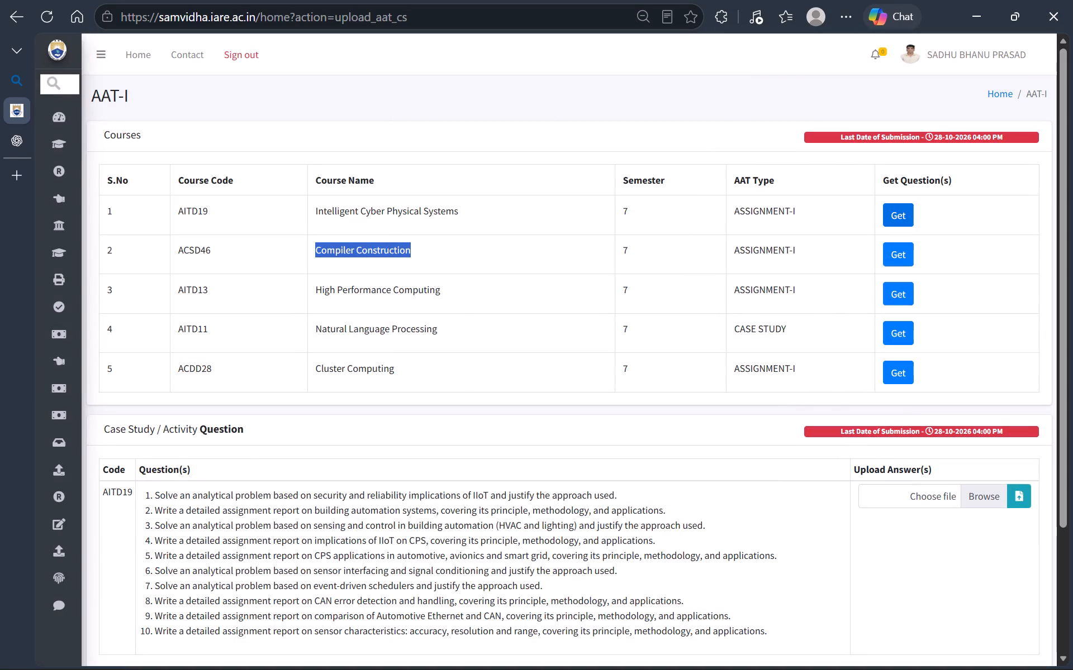
pyautogui.click(998, 497)
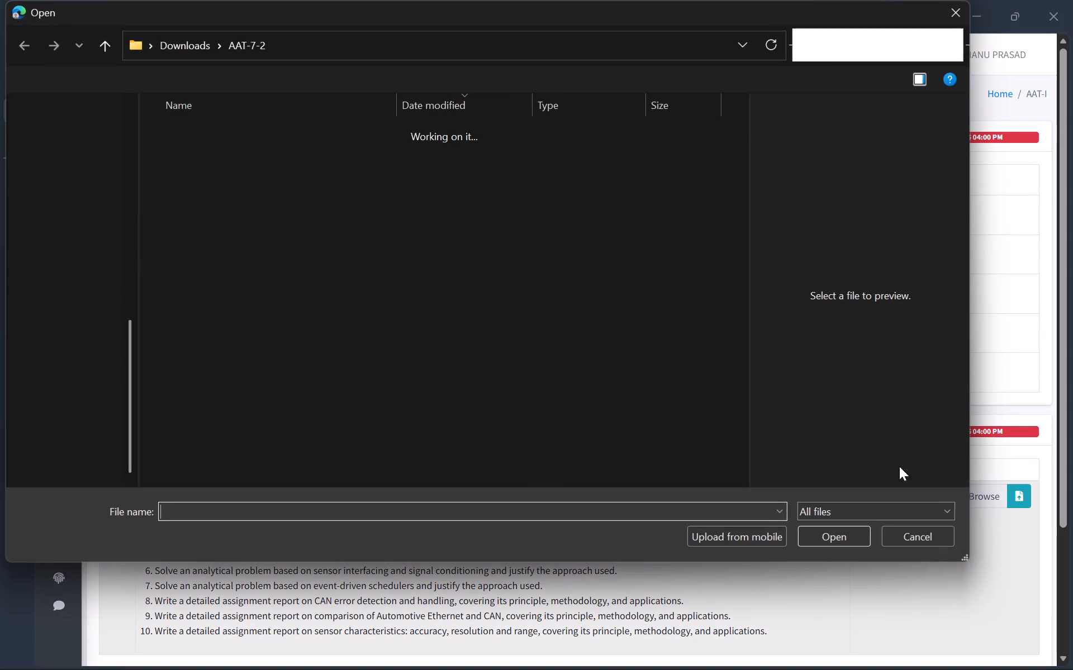
pyautogui.click(78, 377)
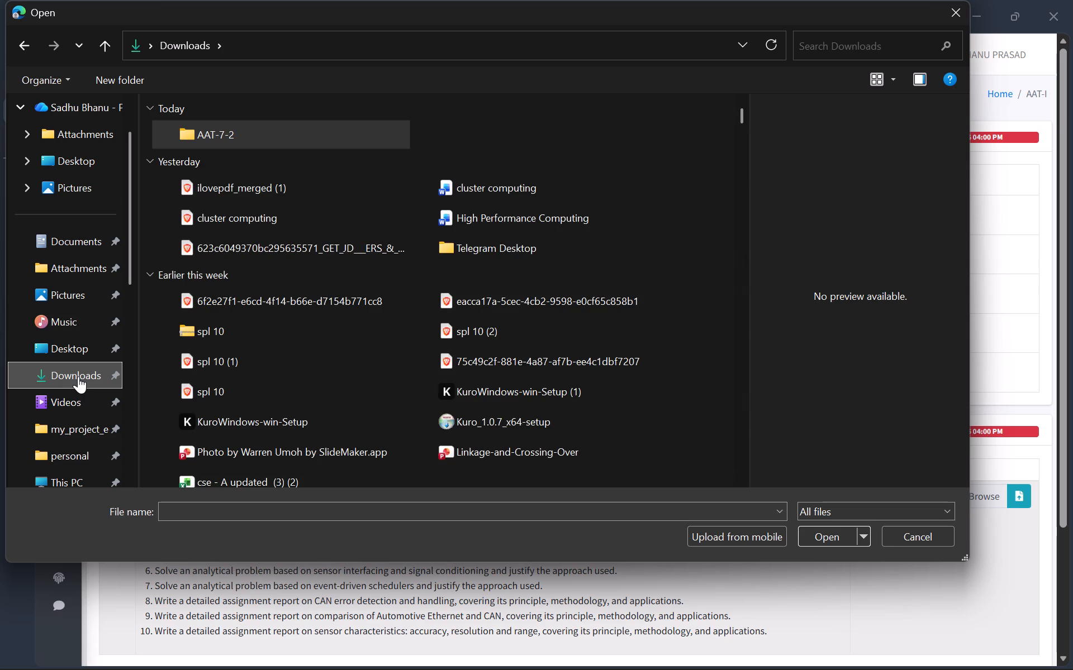
pyautogui.doubleClick(206, 132)
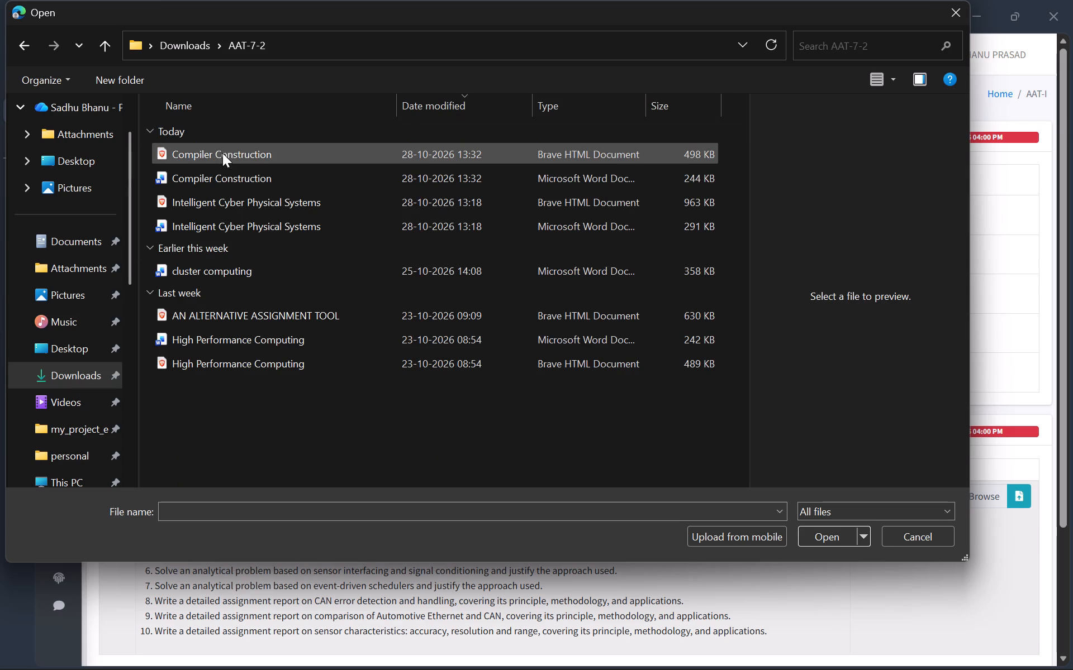
pyautogui.click(275, 208)
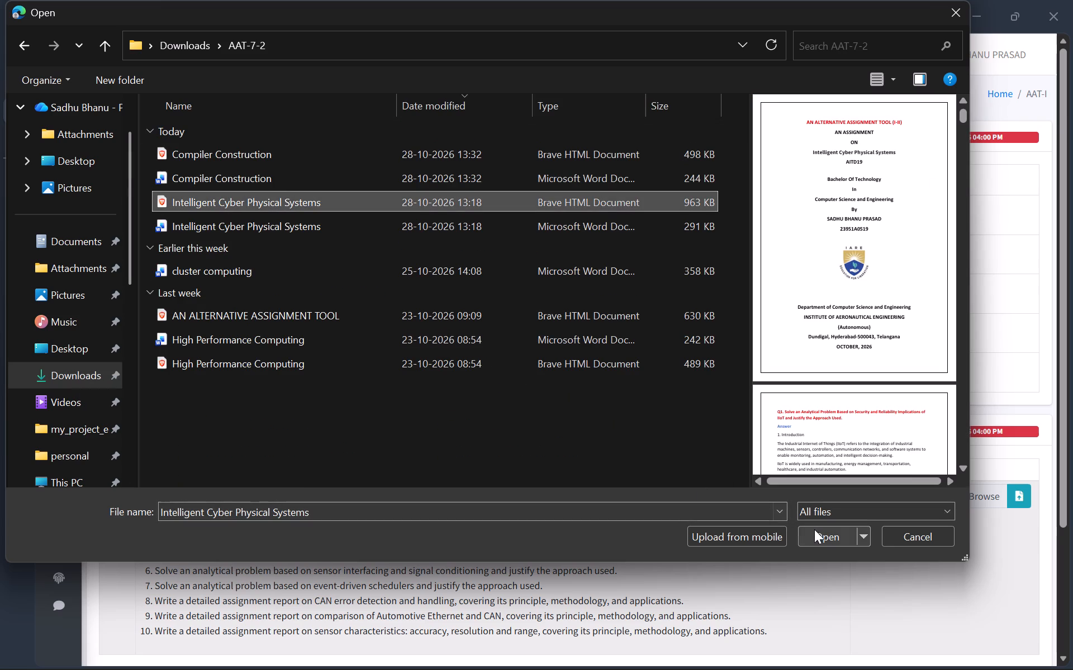
pyautogui.click(818, 534)
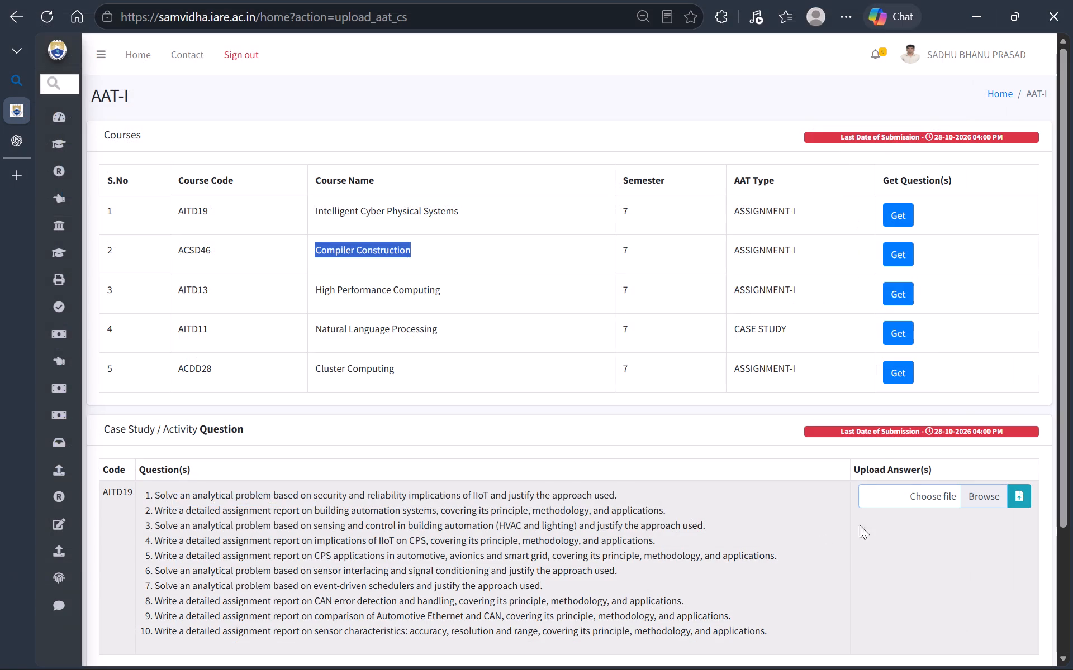
pyautogui.click(1018, 496)
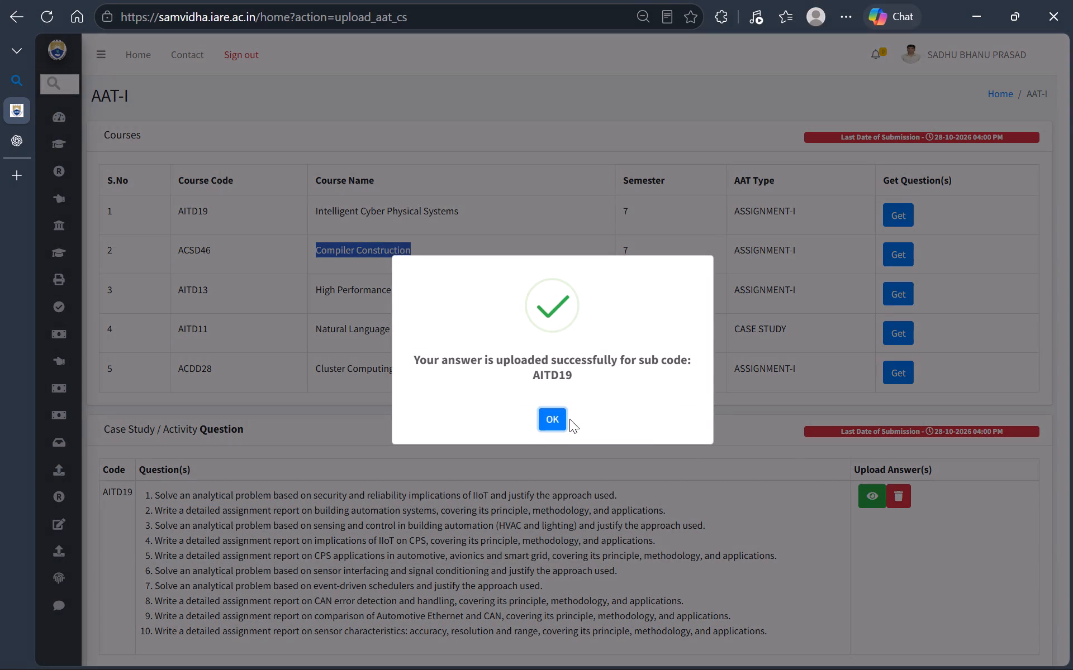
pyautogui.click(552, 415)
# Reload the Intelligent Cyber Physical Systems questions to check the answer upload entry.
pyautogui.click(906, 215)
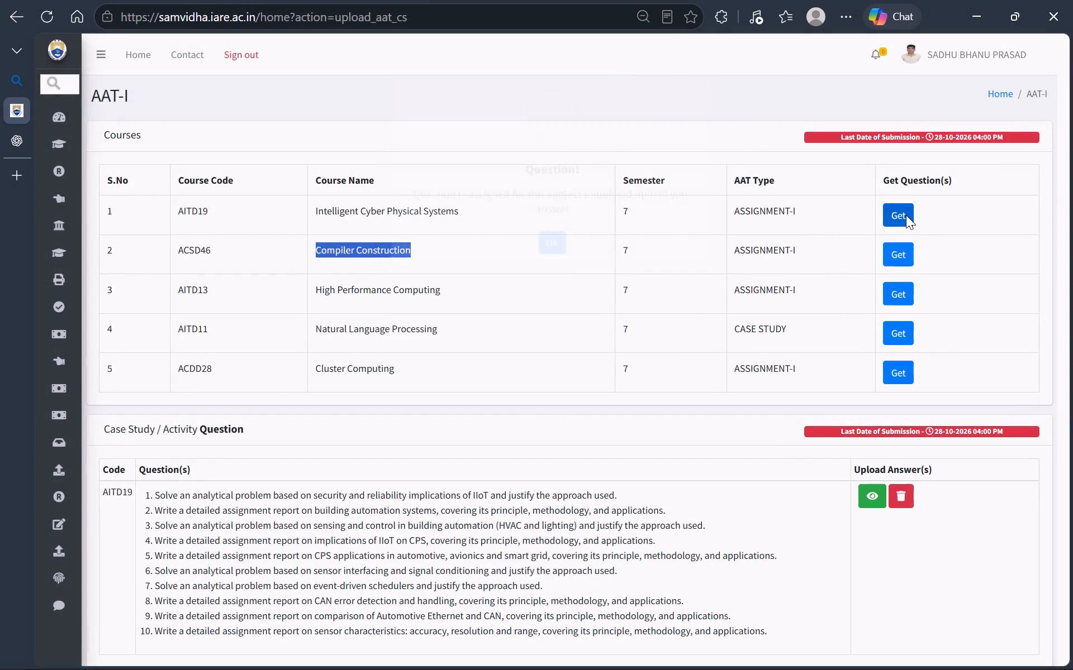
pyautogui.click(556, 430)
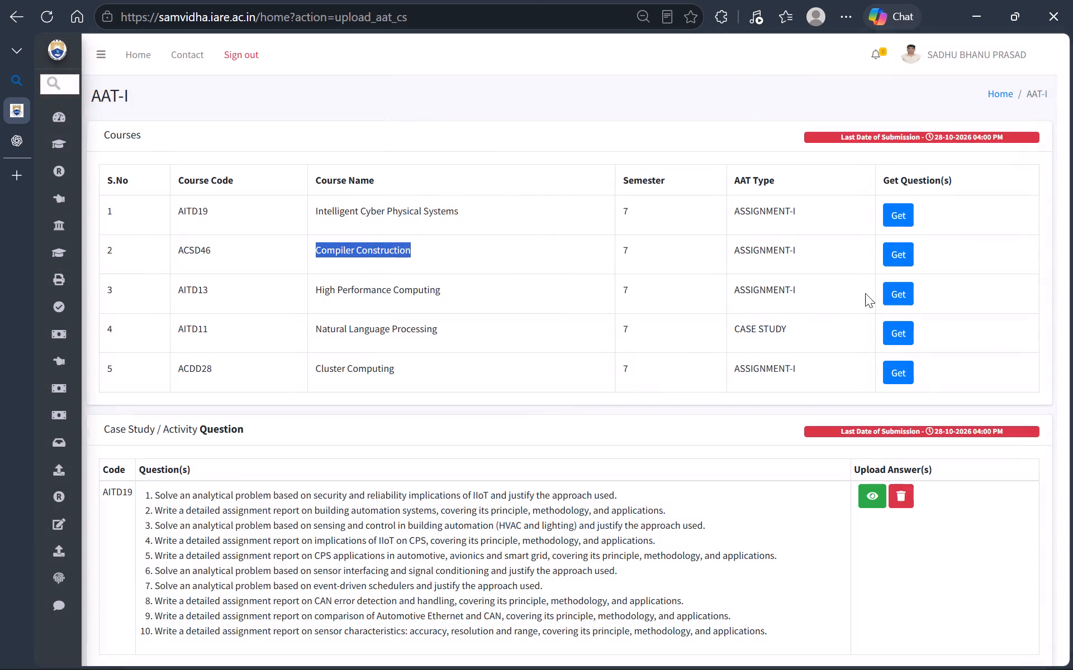
# Get the Compiler Construction questions and upload the Compiler Construction PDF from the AAT-7-2 folder as the answer for ACSD46.
pyautogui.click(896, 257)
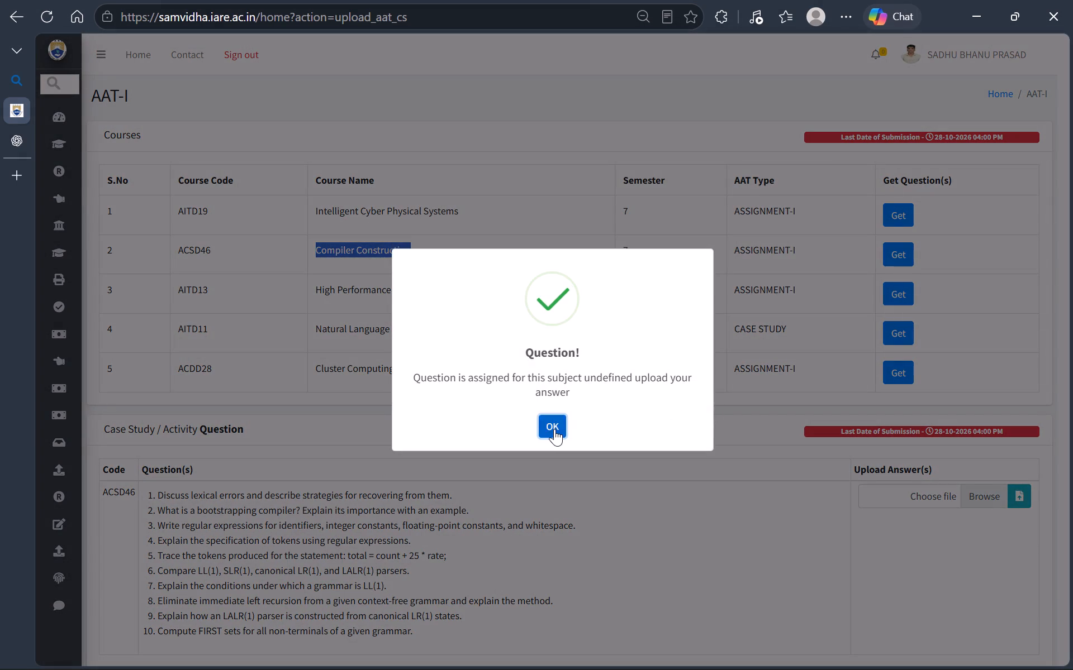
pyautogui.click(554, 429)
pyautogui.click(937, 504)
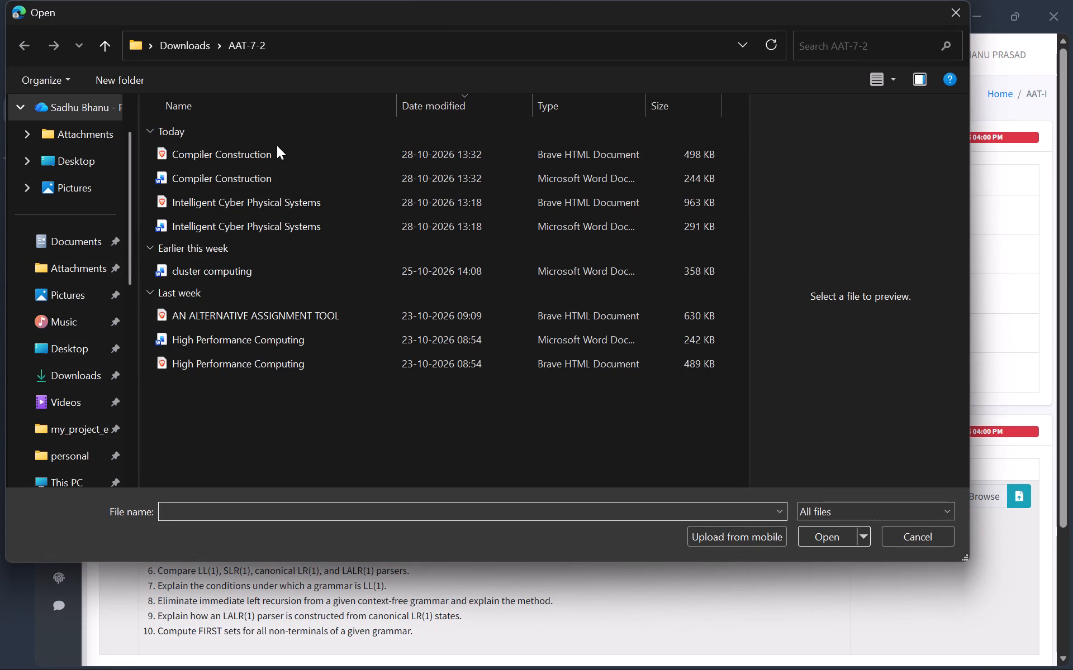
pyautogui.click(276, 146)
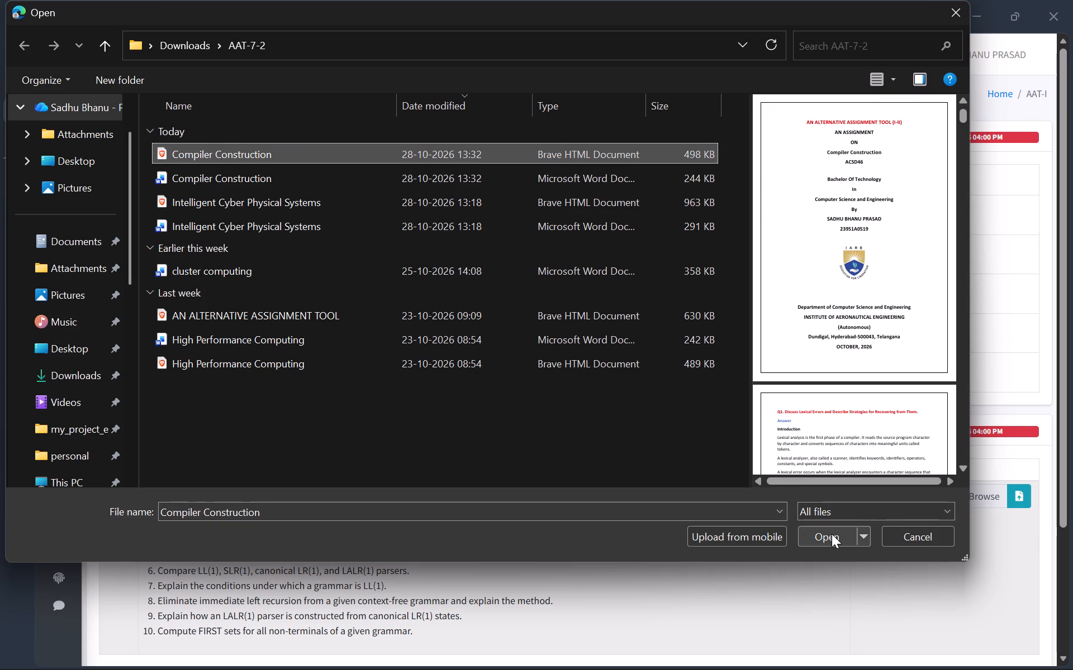
pyautogui.click(832, 534)
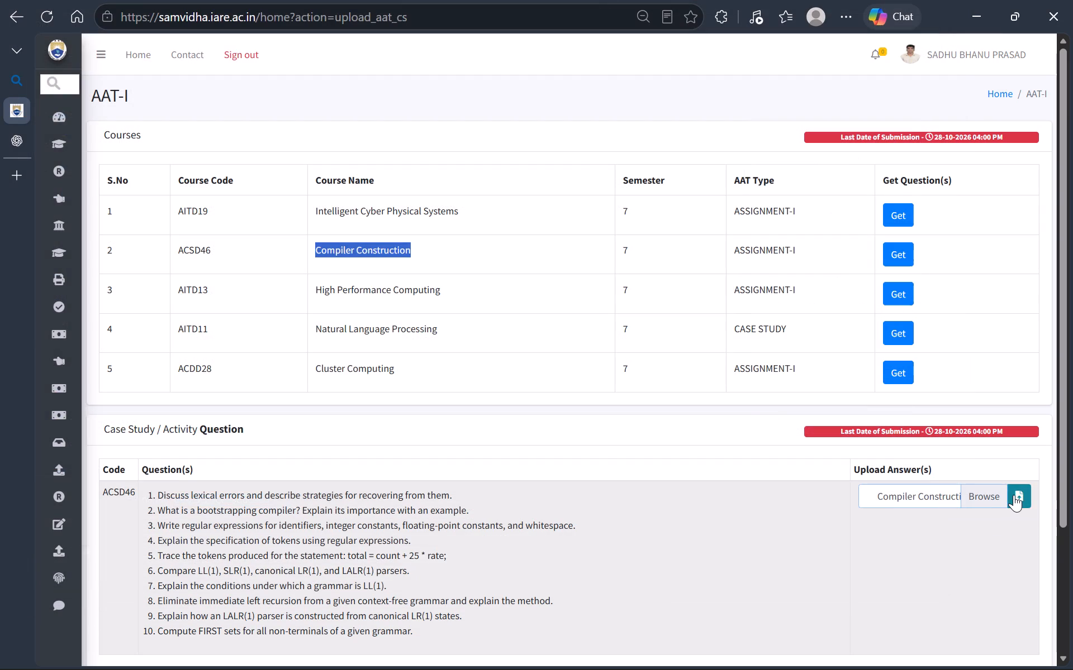
pyautogui.click(1014, 495)
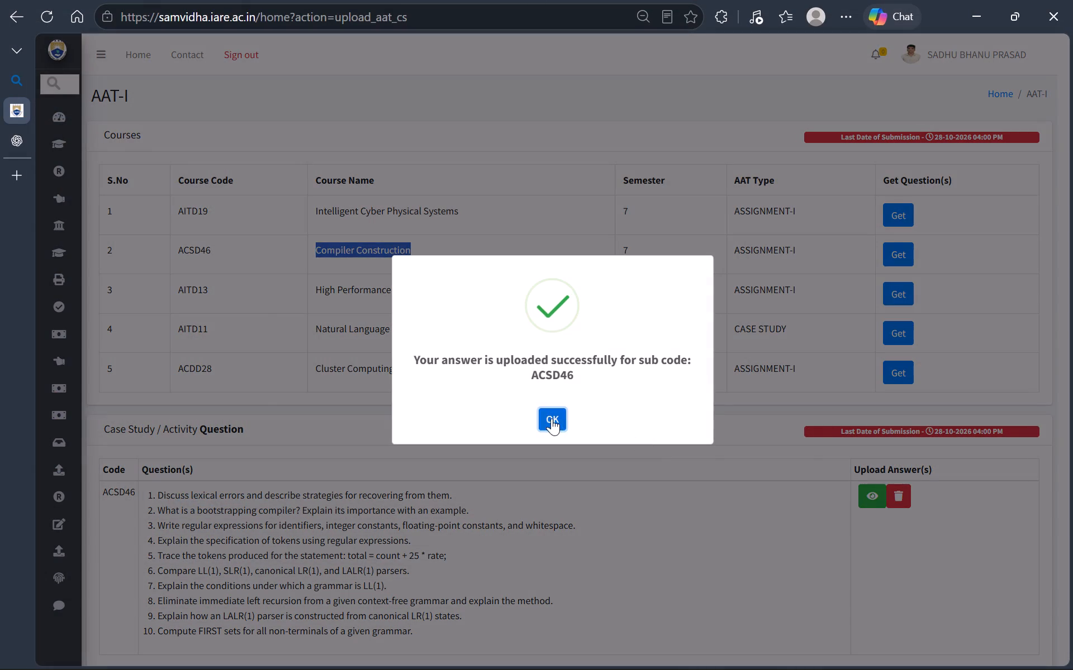
pyautogui.click(551, 418)
# Get the case study question for Natural Language Processing, course code AITD11.
pyautogui.click(899, 335)
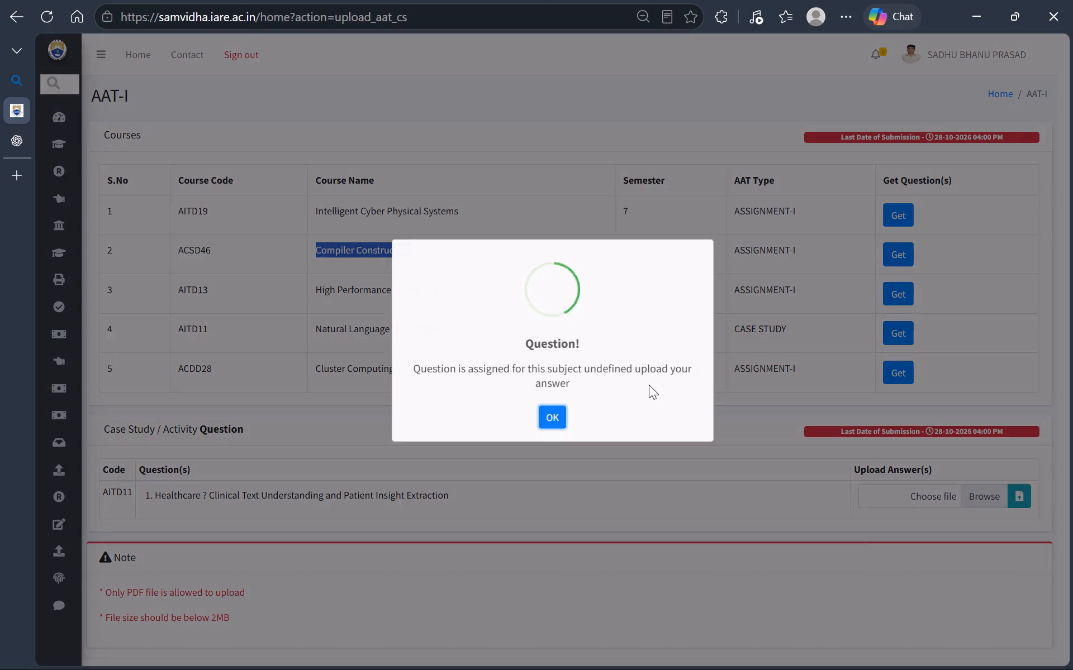
pyautogui.click(552, 433)
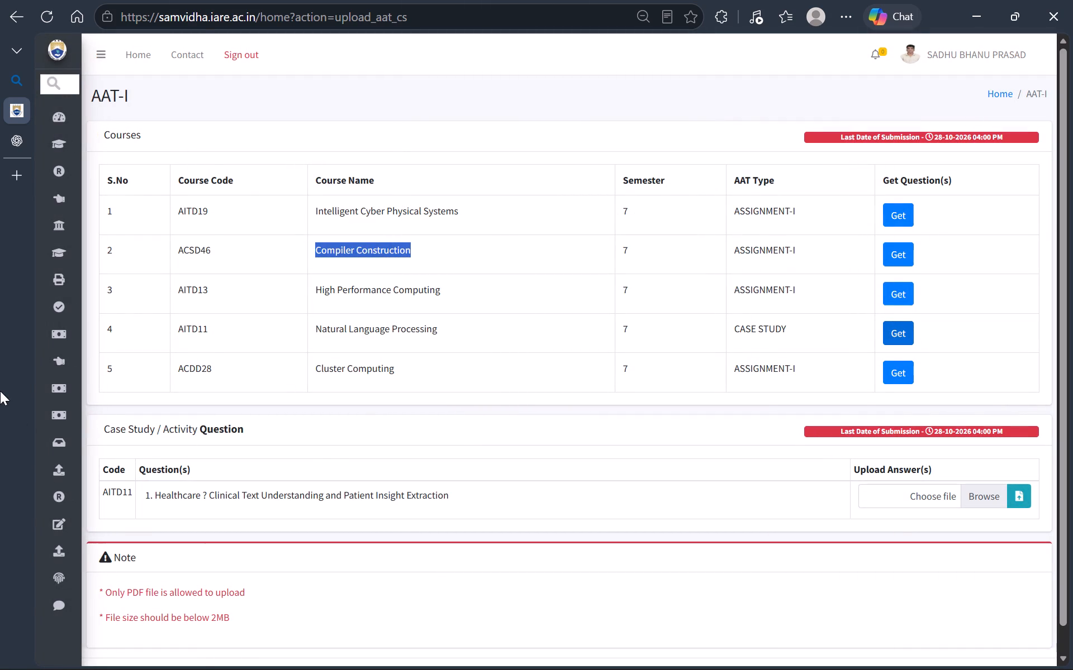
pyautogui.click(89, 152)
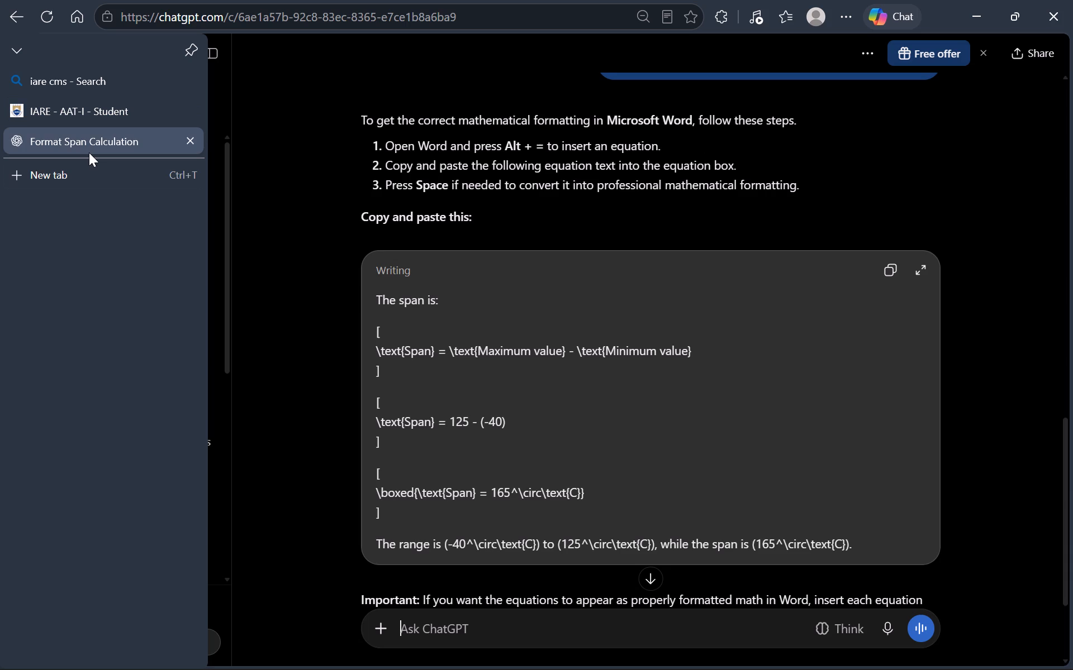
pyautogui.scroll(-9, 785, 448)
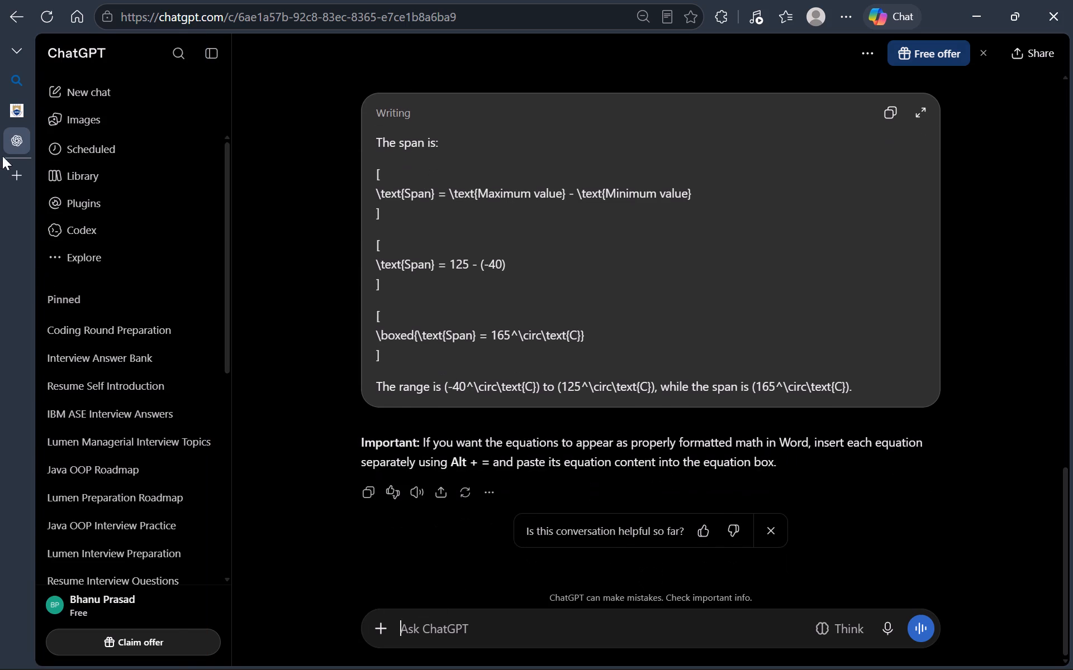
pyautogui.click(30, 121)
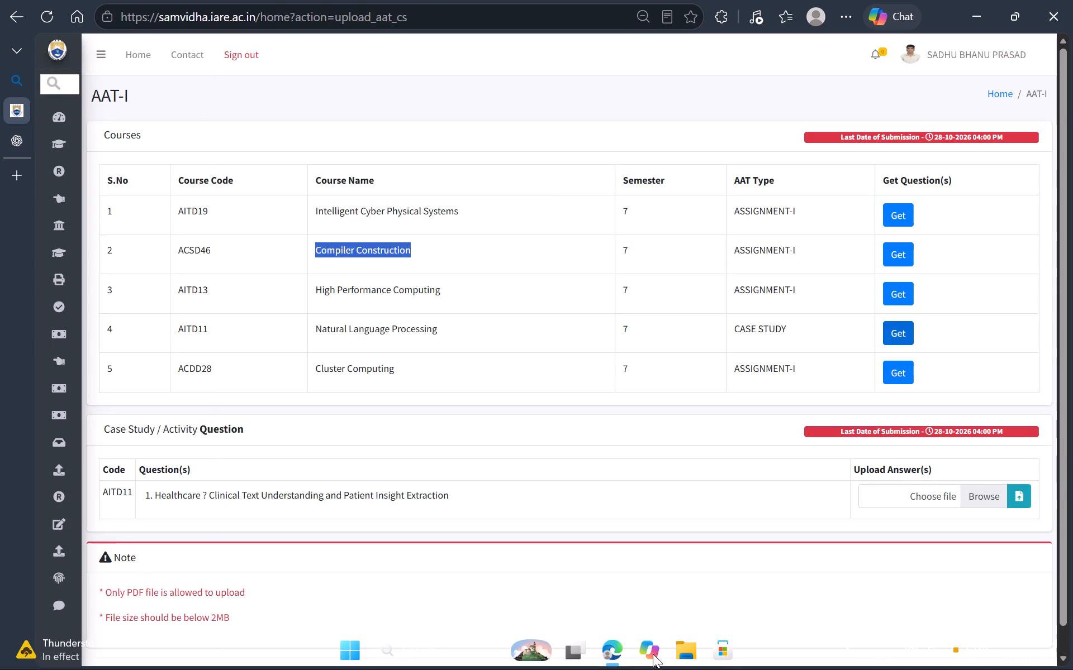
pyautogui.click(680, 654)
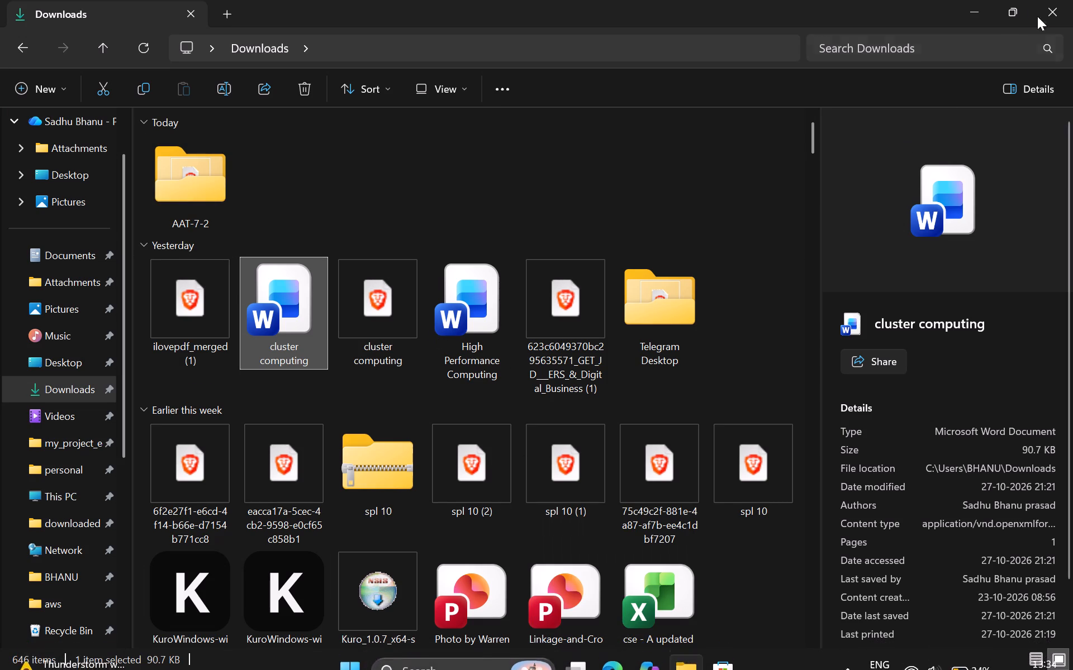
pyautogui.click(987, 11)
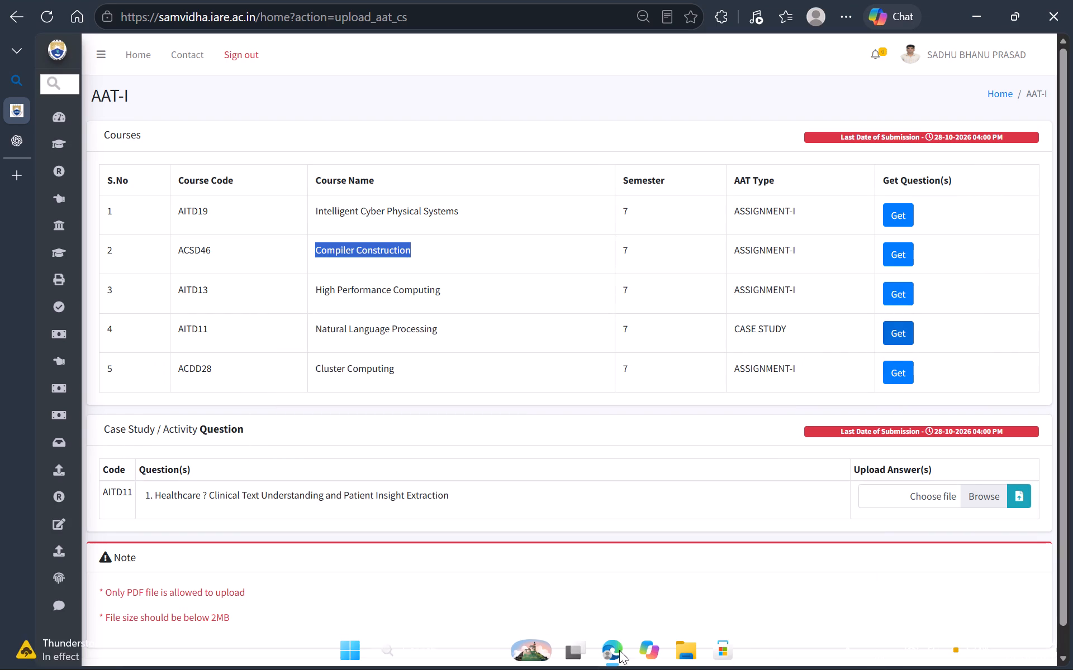
# Launch Word, open the recent Compiler Construction document from the AAT-7-2 folder, and minimise it to return to the Edge assignment portal.
pyautogui.click(352, 652)
pyautogui.scroll(-1, 490, 515)
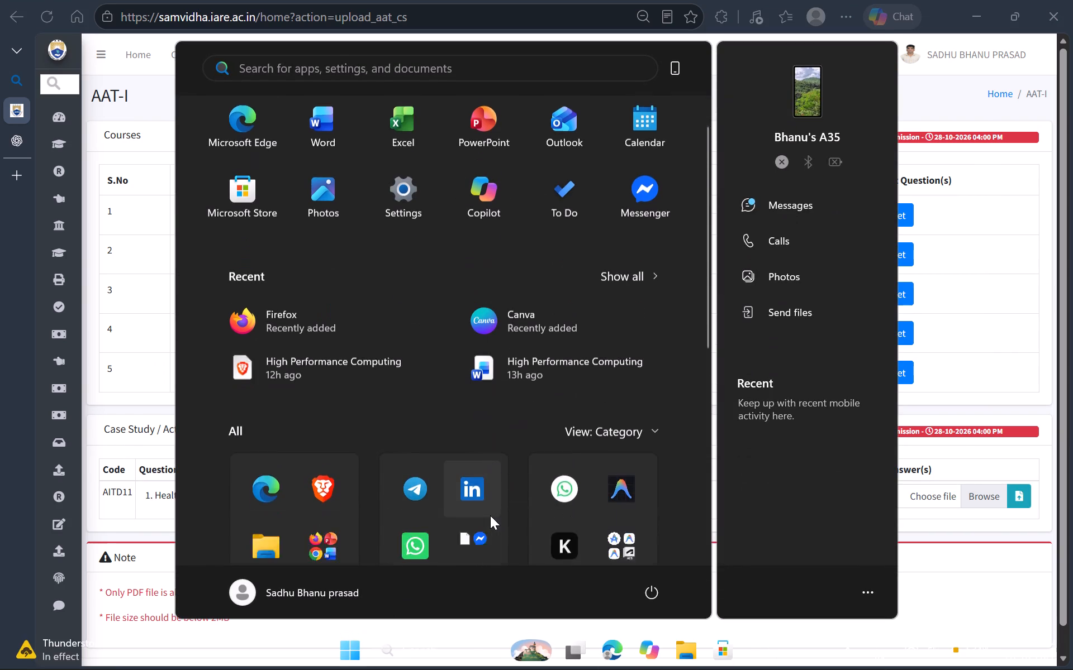
pyautogui.scroll(2, 495, 340)
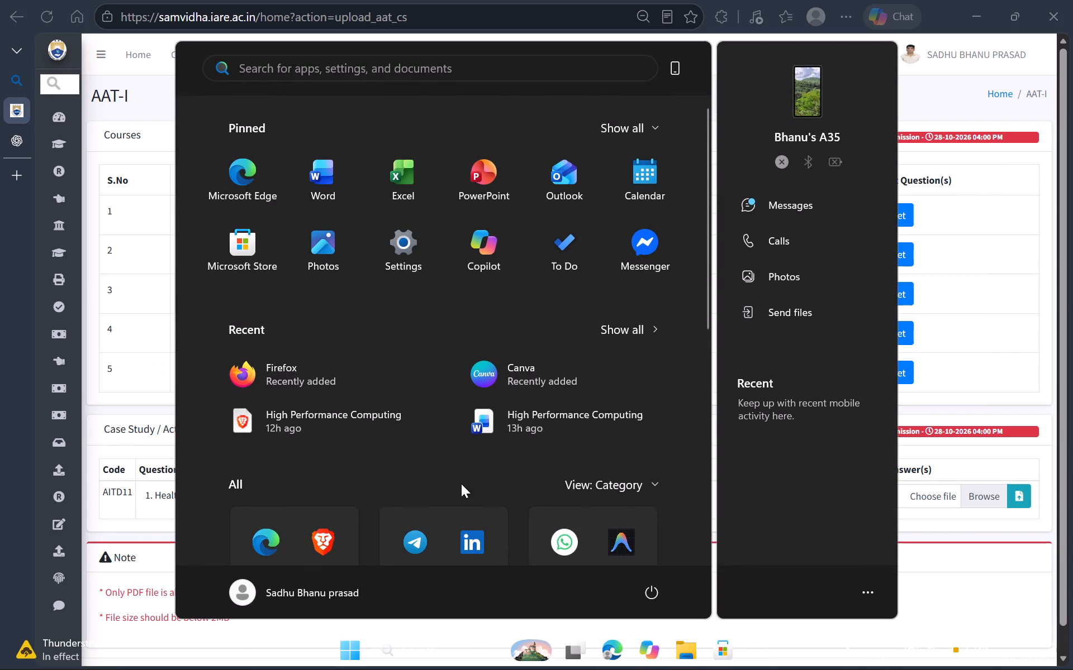
pyautogui.press('w')
pyautogui.click(416, 212)
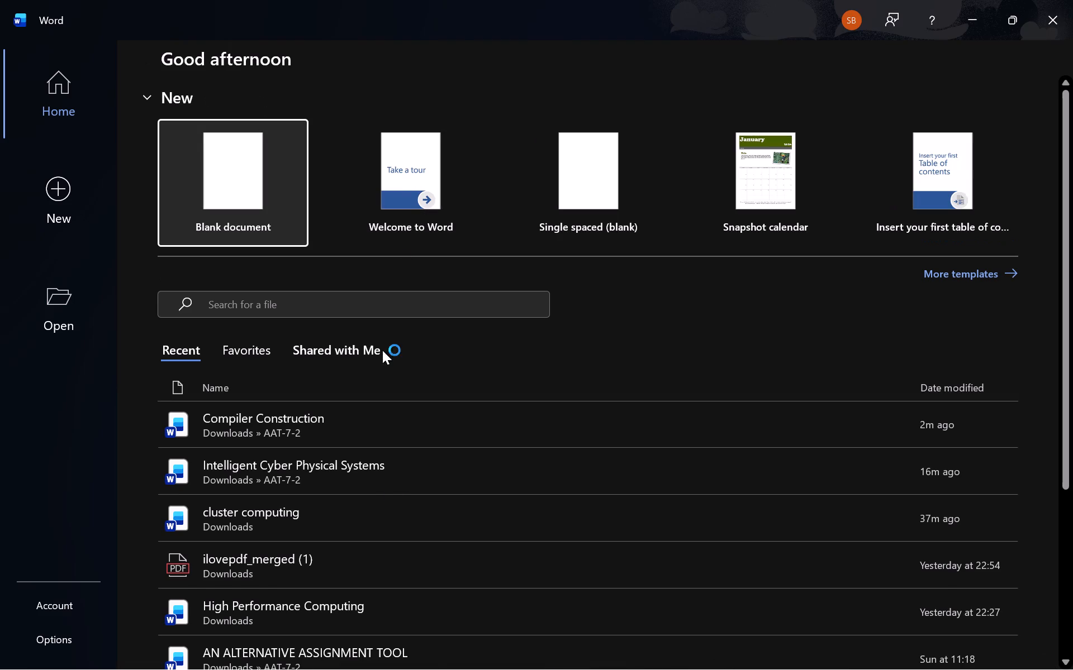
pyautogui.scroll(-2, 388, 486)
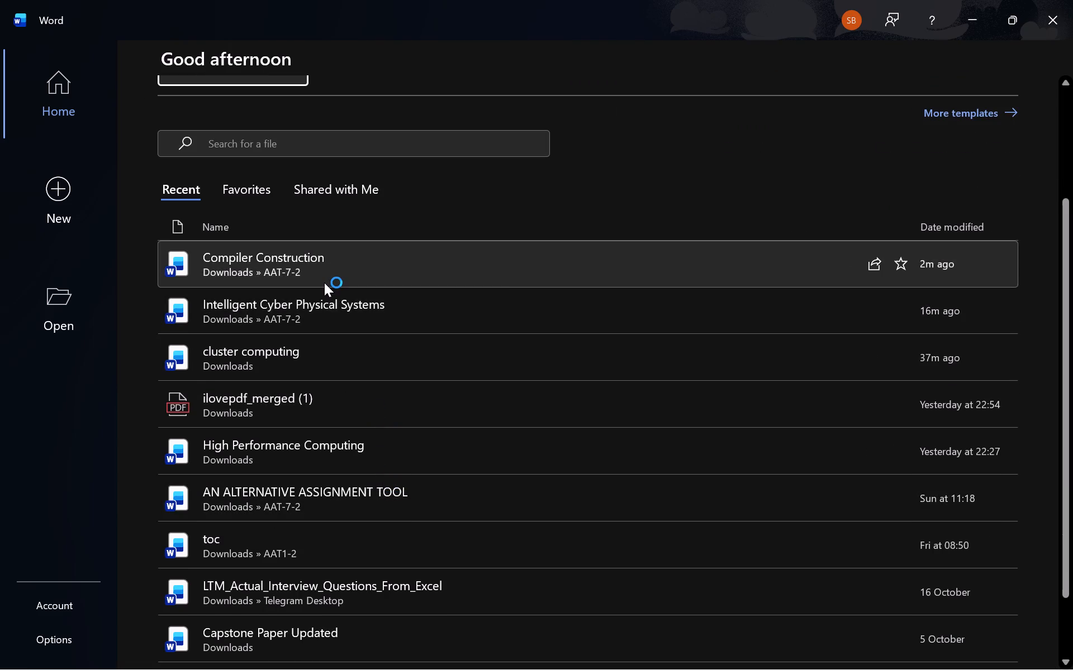
pyautogui.click(324, 283)
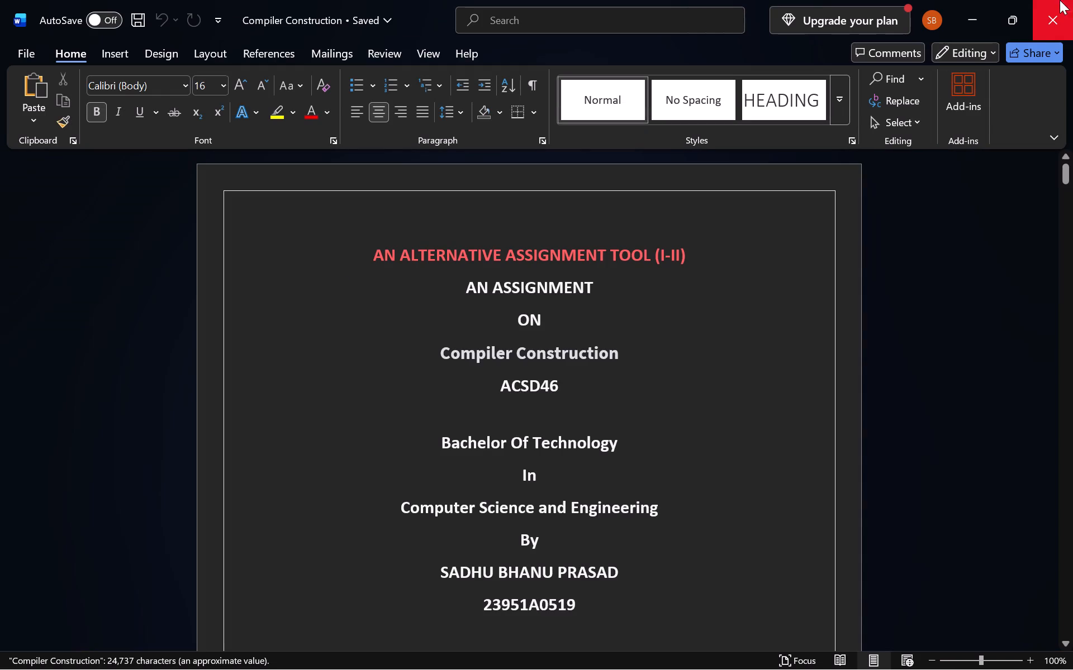
pyautogui.click(976, 0)
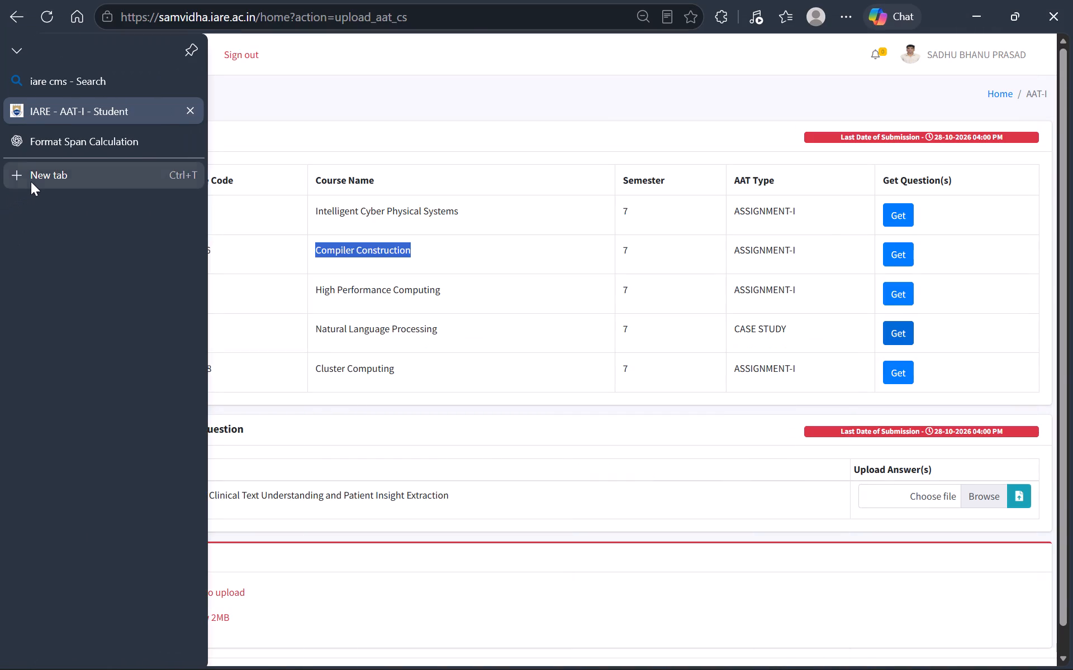
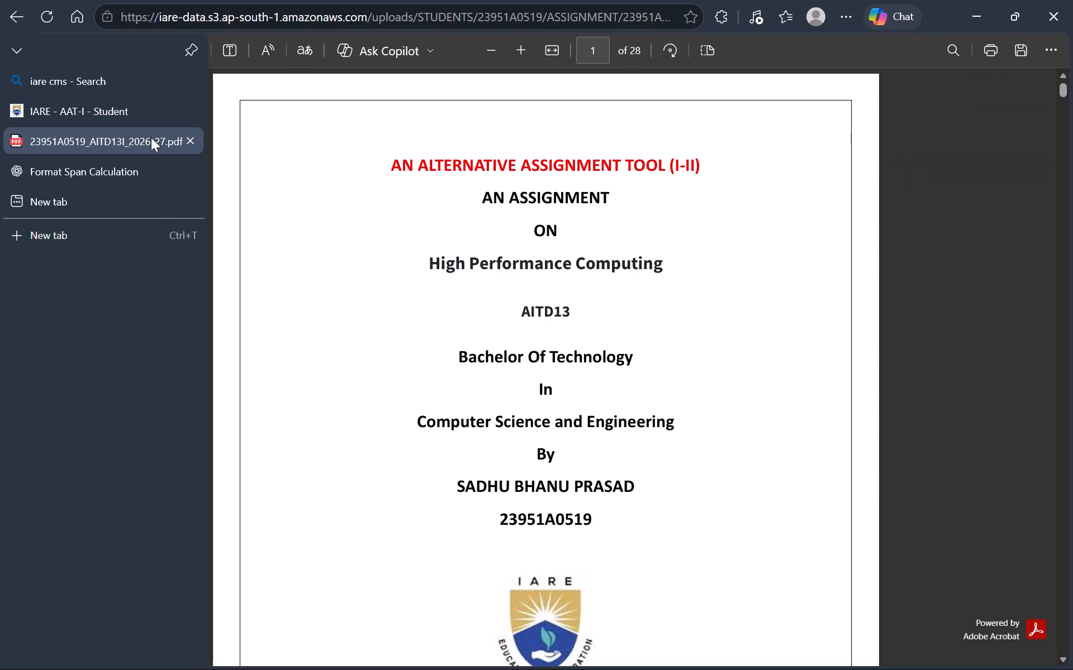
# Get the High Performance Computing questions for AITD13, check the submitted answer PDF against them, and close that PDF.
pyautogui.click(163, 107)
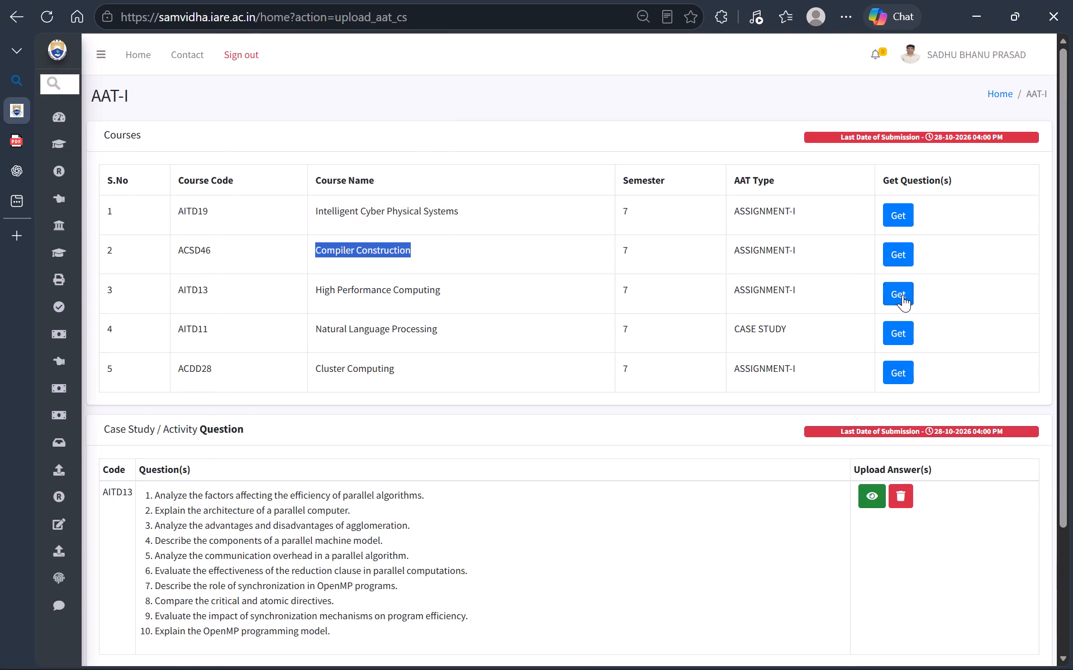
pyautogui.click(903, 295)
pyautogui.click(563, 429)
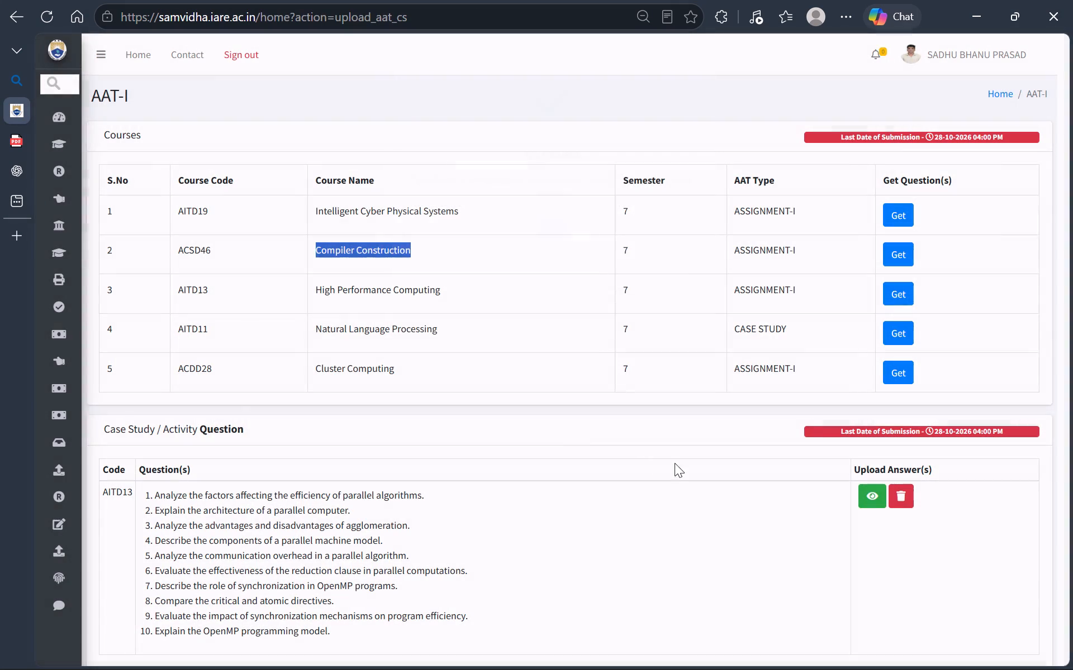
pyautogui.click(15, 142)
pyautogui.scroll(-3, 469, 403)
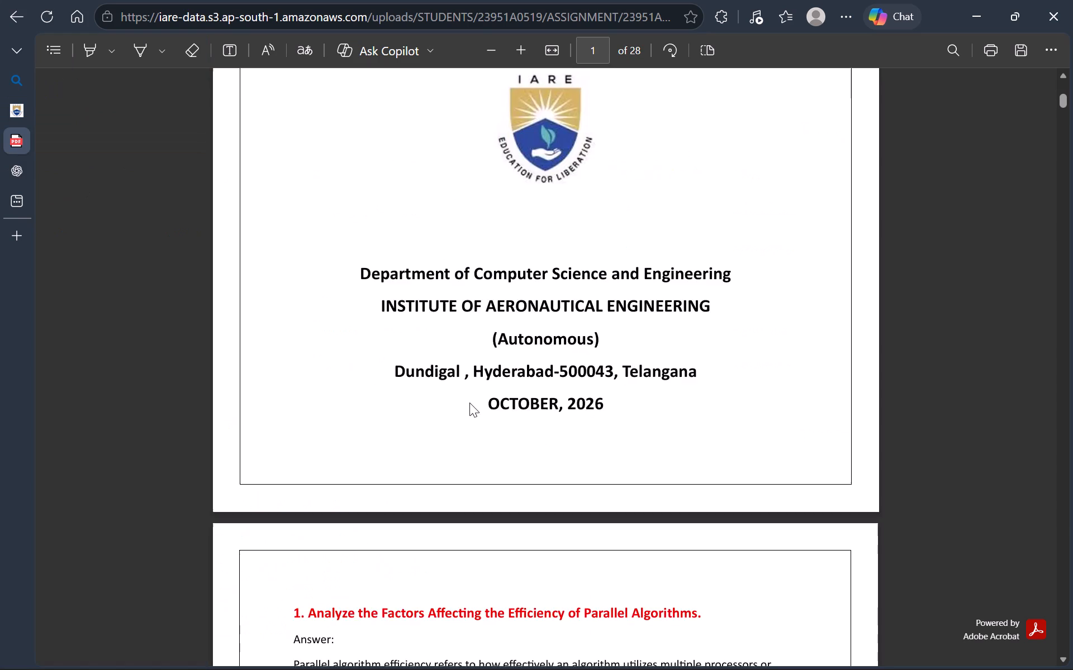
pyautogui.scroll(-3, 469, 403)
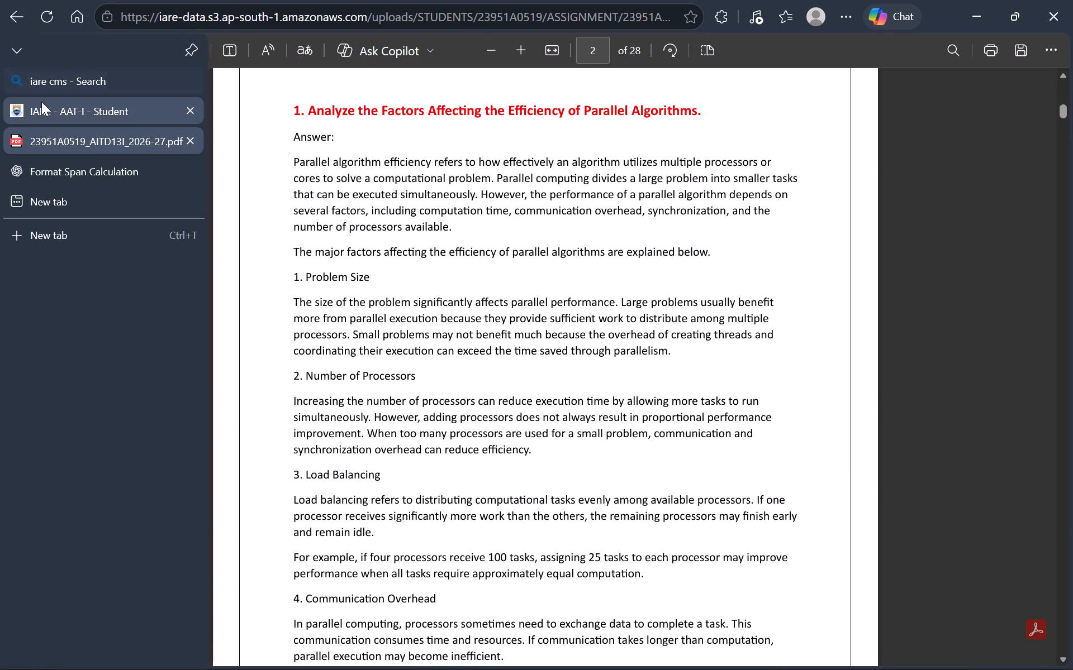
pyautogui.click(41, 102)
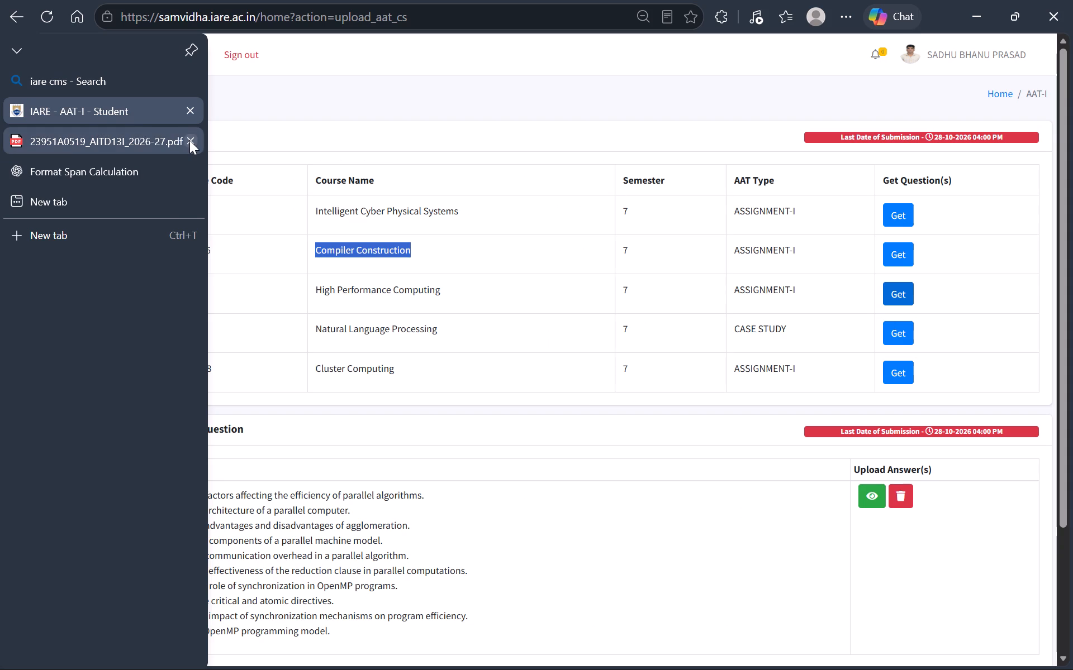
pyautogui.click(189, 140)
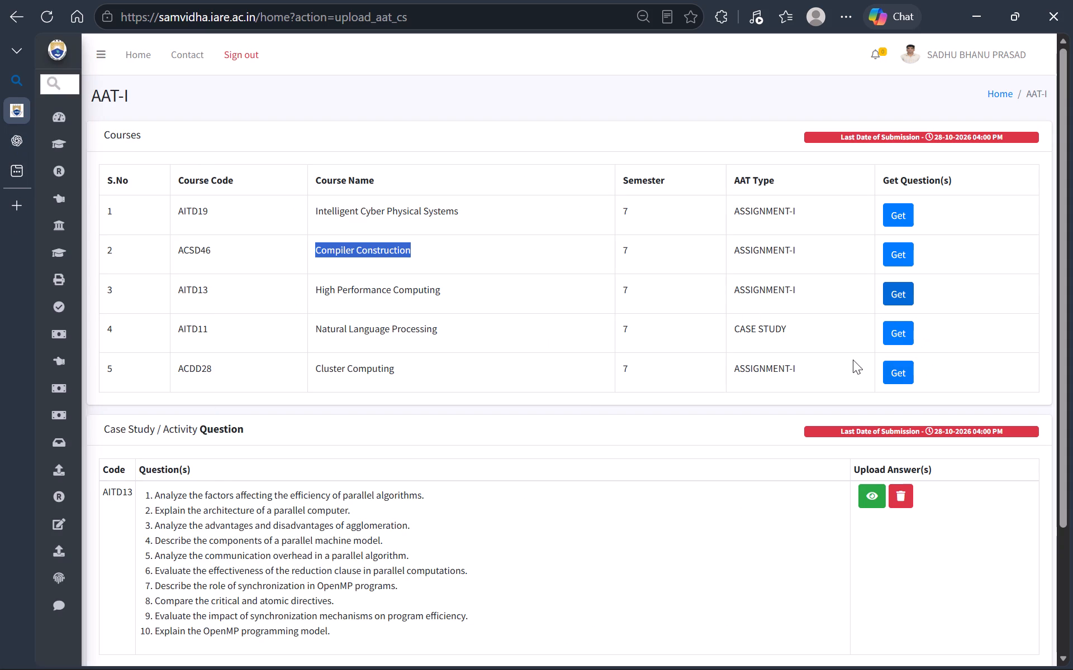
# Get the case study question for Natural Language Processing, course code AITD11.
pyautogui.click(880, 327)
pyautogui.click(884, 327)
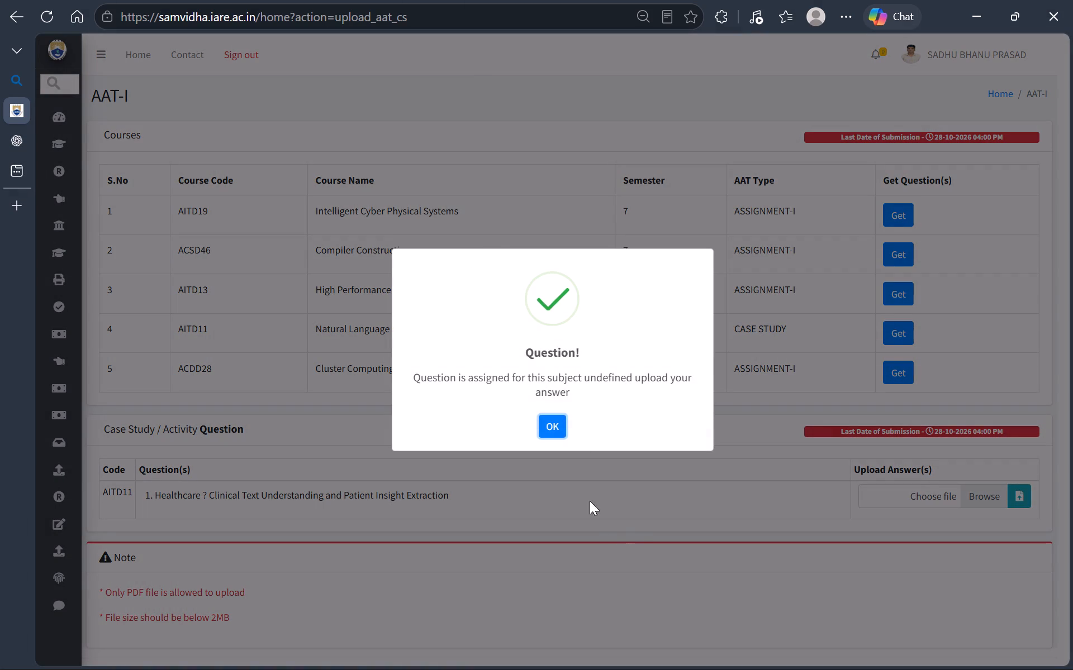
pyautogui.click(560, 429)
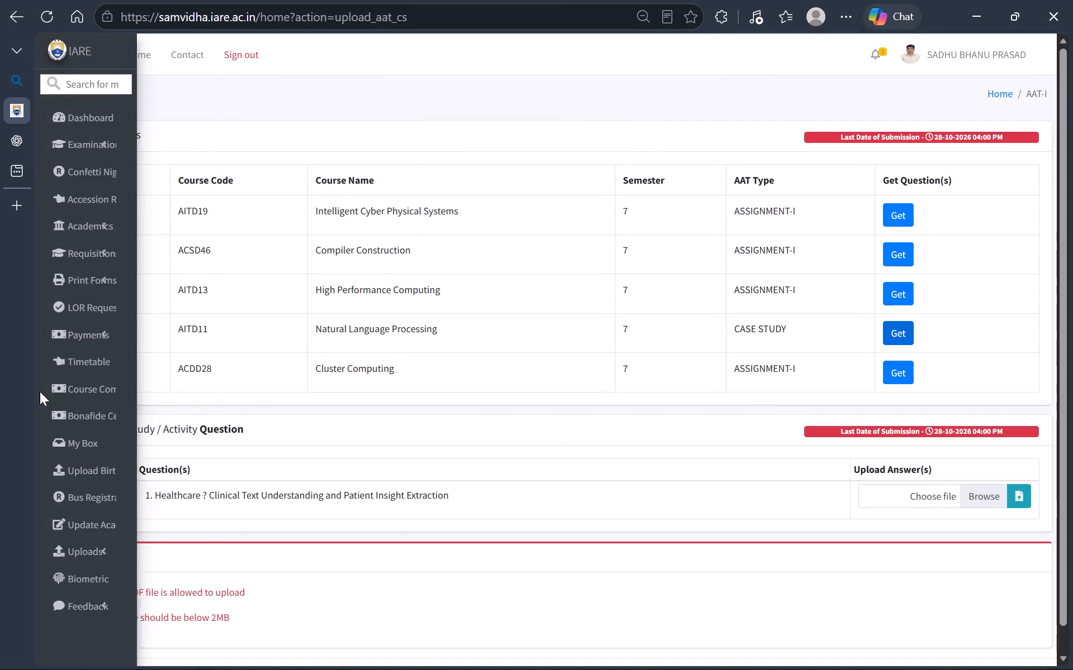
# Expand the portal's Uploads section and look through its available upload pages.
pyautogui.click(106, 555)
pyautogui.scroll(-1, 108, 553)
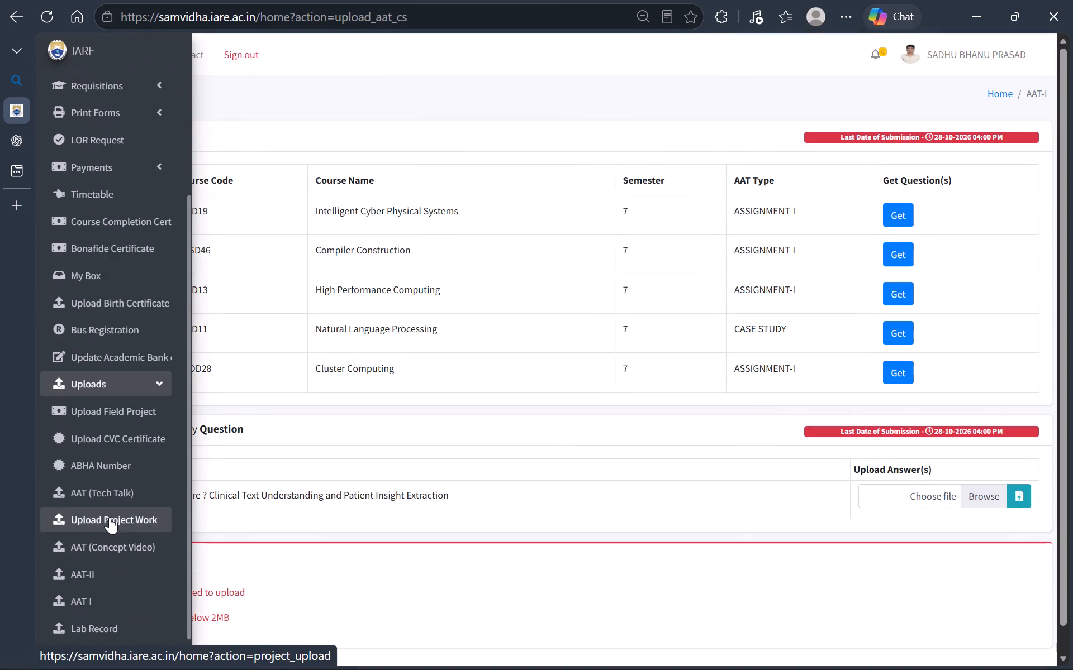
# View the AAT (Tech Talk) upload page and return to the AAT-I upload page.
pyautogui.click(114, 496)
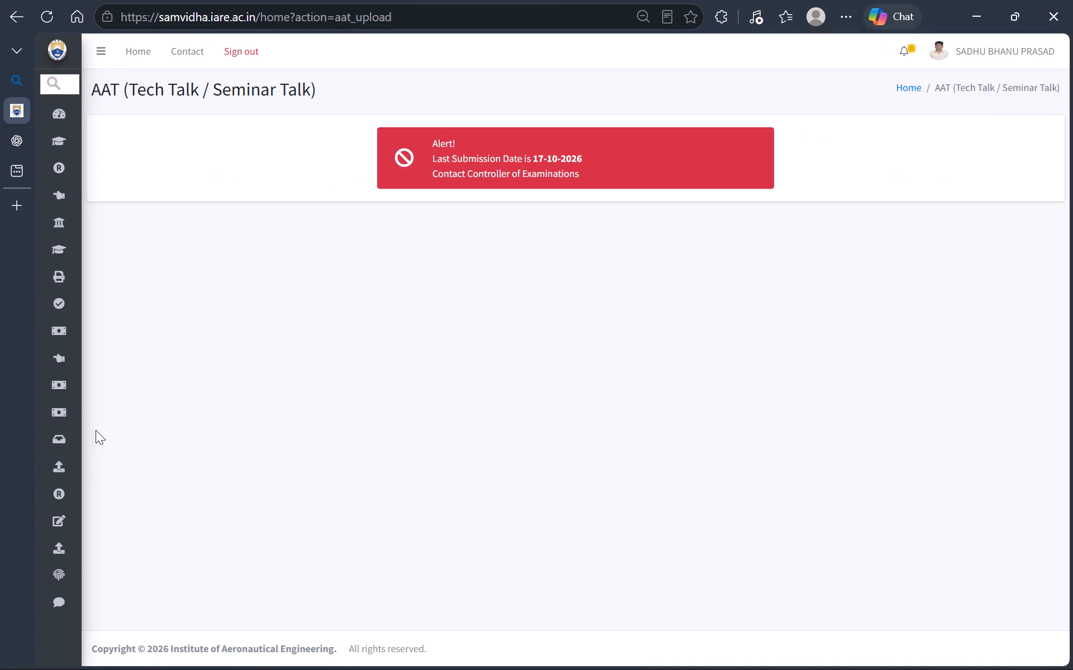
pyautogui.click(140, 538)
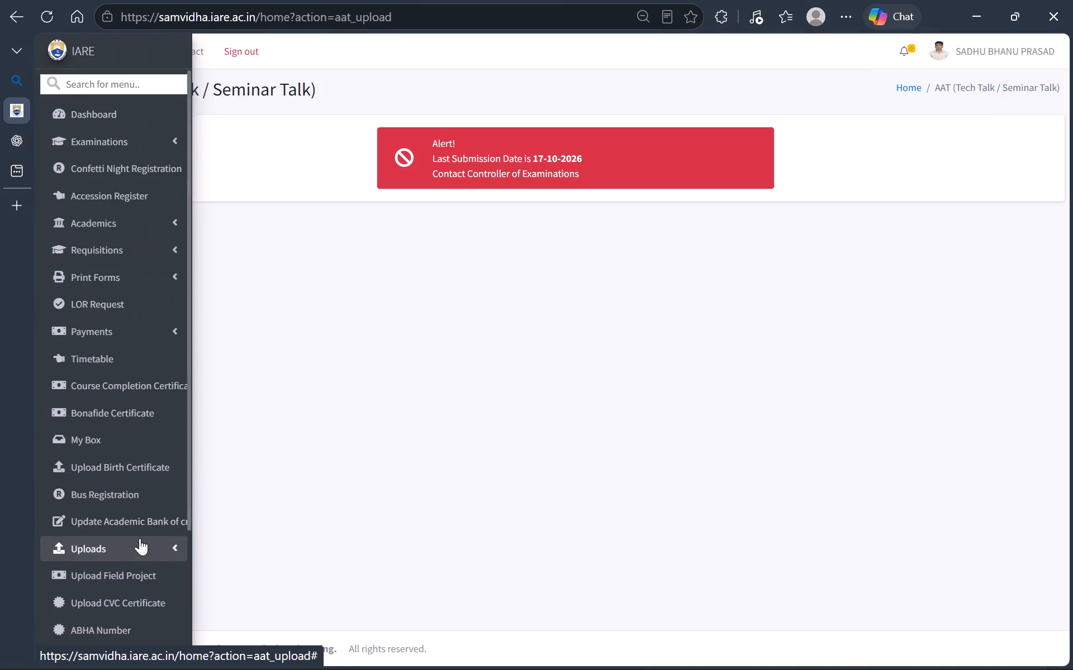
pyautogui.scroll(-2, 140, 538)
pyautogui.click(111, 569)
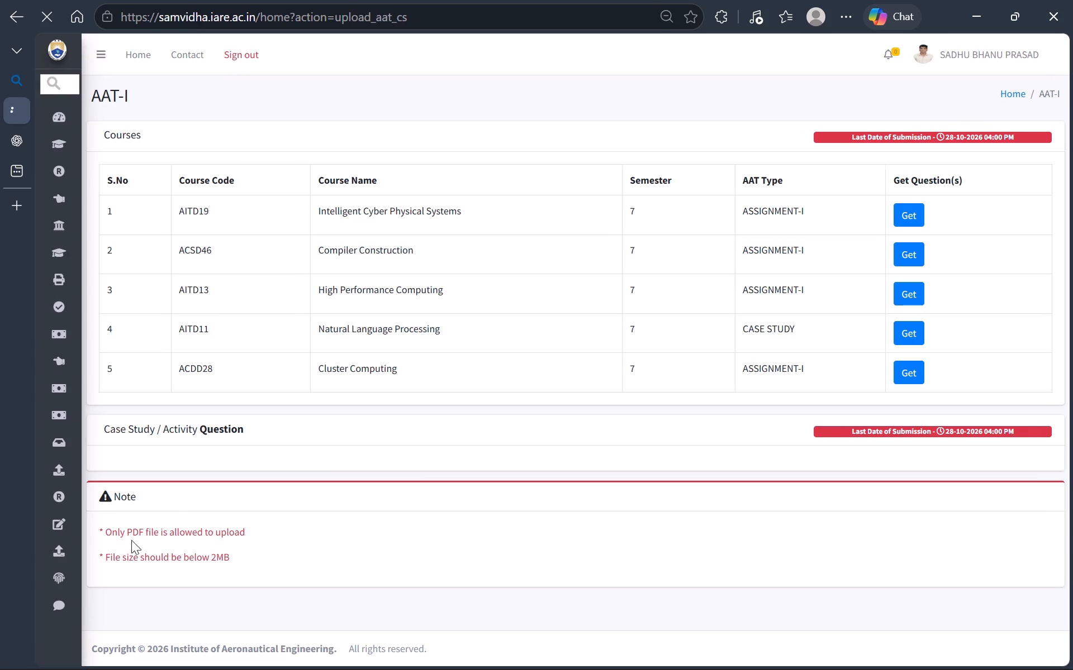
# On the AAT-II upload page, get the CEP question for Intelligent Cyber Physical Systems, course code AITD19.
pyautogui.click(67, 558)
pyautogui.scroll(-3, 80, 567)
pyautogui.click(92, 543)
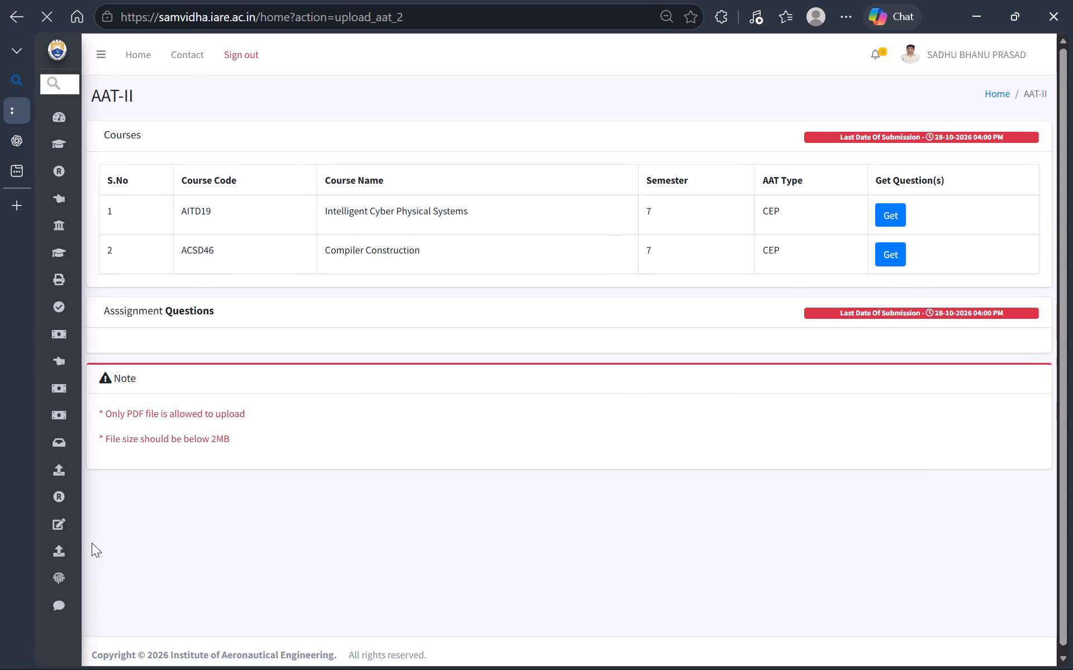
pyautogui.click(889, 210)
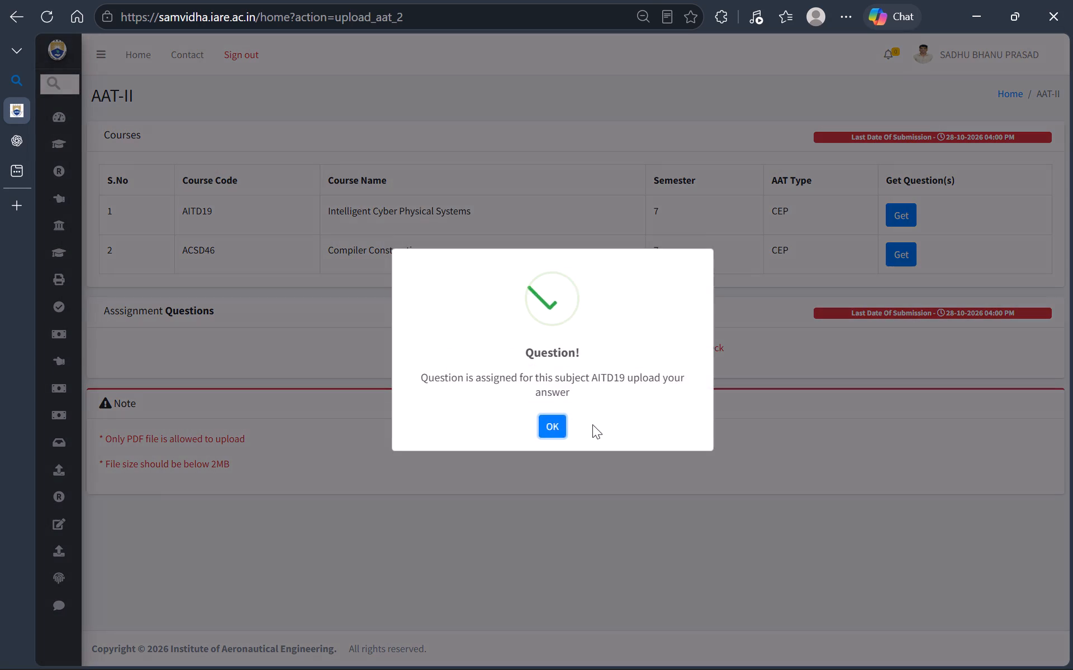
pyautogui.click(546, 421)
# Get the AAT-II CEP question for Compiler Construction, course code ACSD46, and check its video link and report upload fields.
pyautogui.click(909, 255)
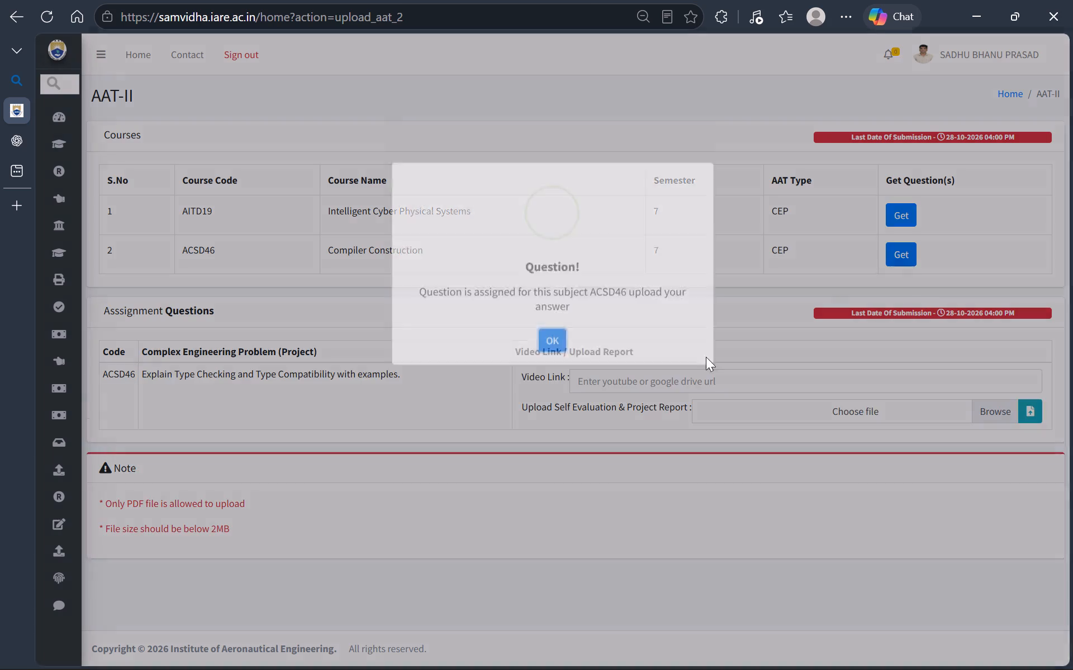
pyautogui.click(556, 419)
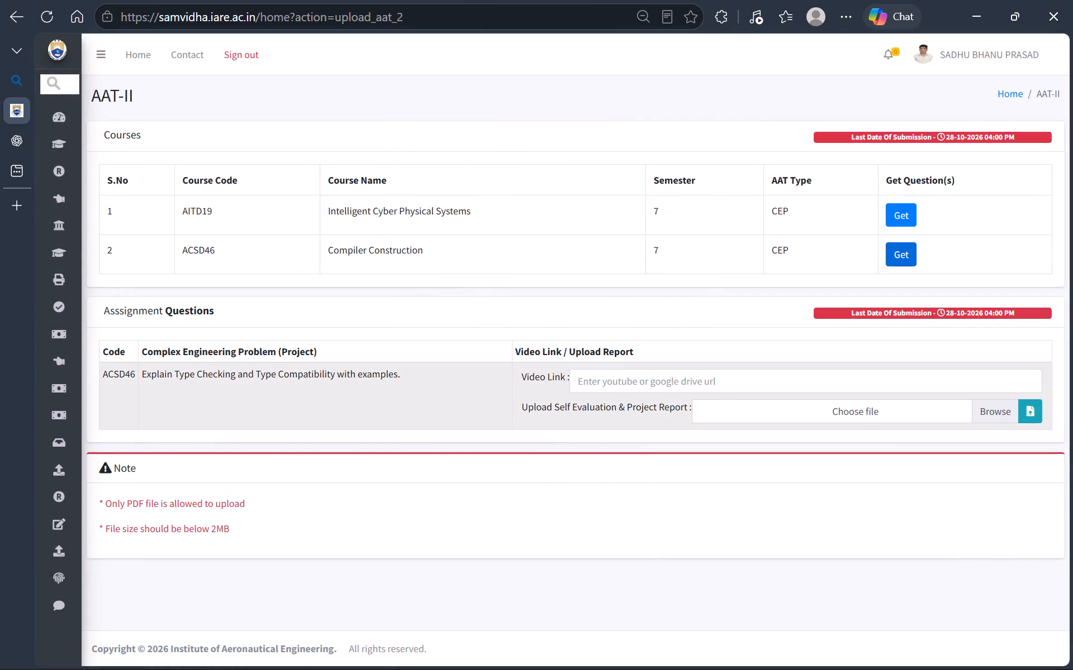
pyautogui.click(716, 384)
pyautogui.click(546, 473)
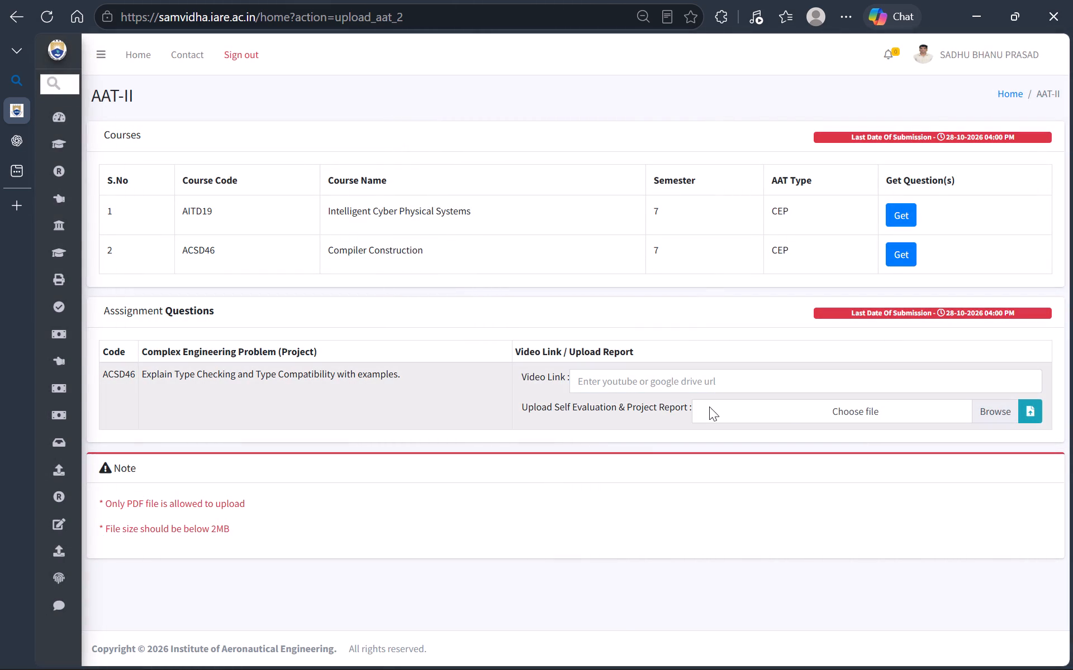
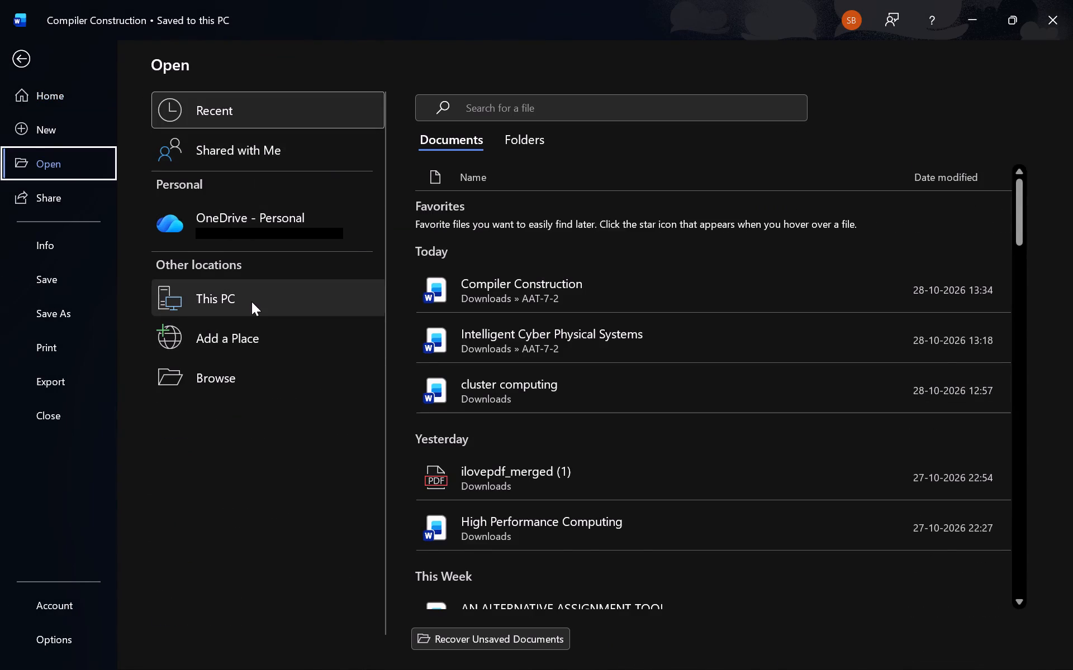
# Browse this PC for a file to open, bringing up the file selection dialog at the AAT-7-2 folder in Downloads.
pyautogui.click(251, 301)
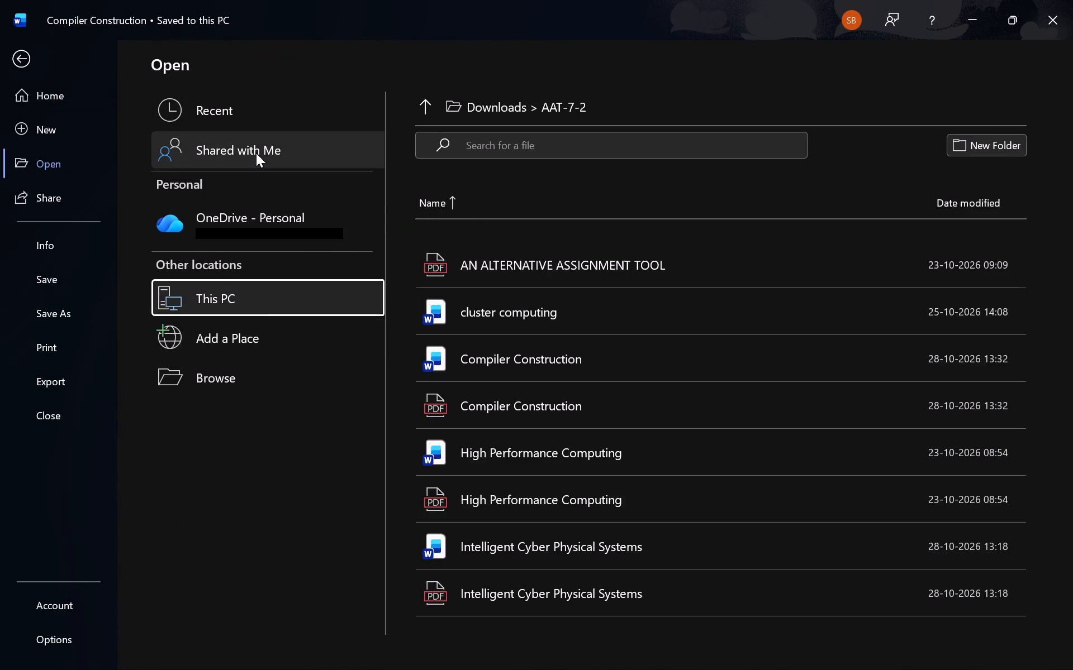
pyautogui.click(243, 380)
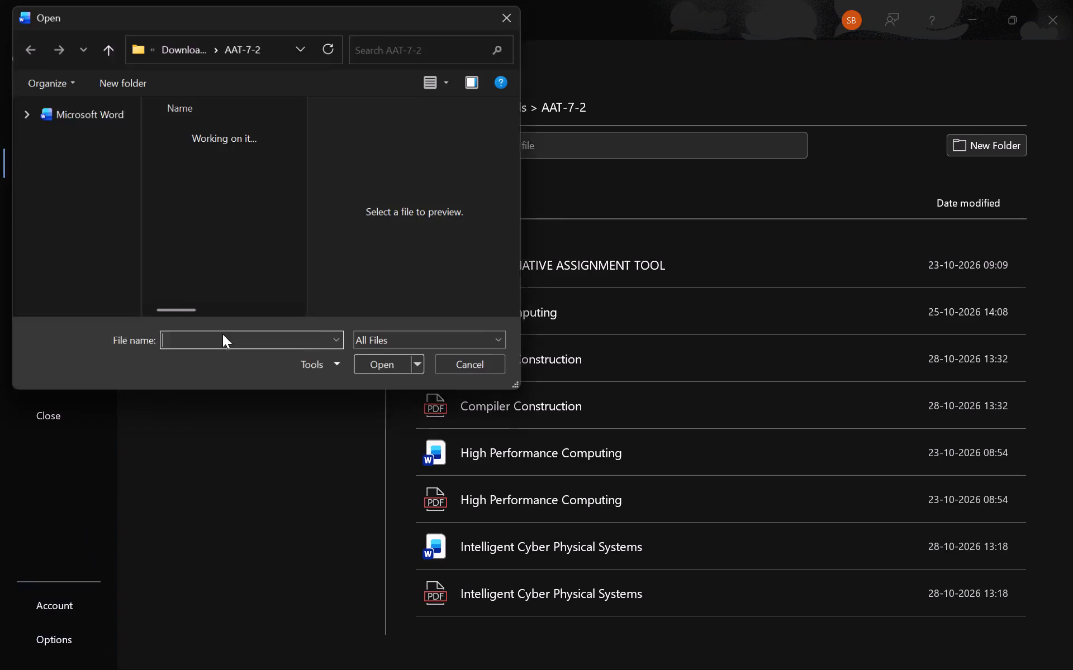
# Open the ncdl_cep PDF from Downloads in Word as a converted, editable document with editing enabled.
pyautogui.scroll(1, 81, 216)
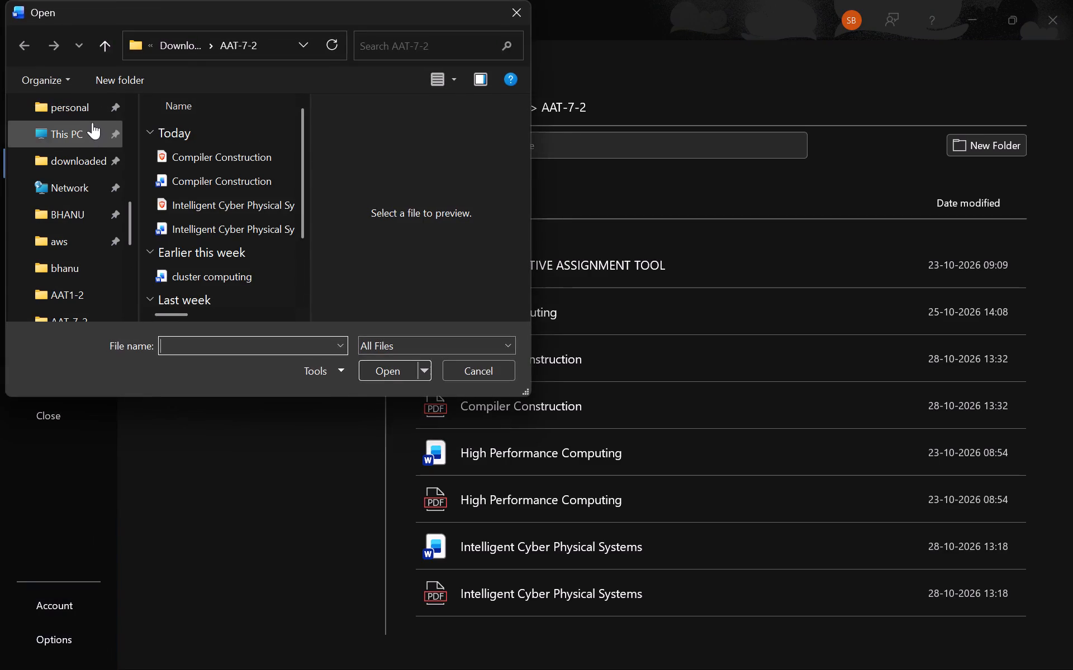
pyautogui.scroll(1, 74, 189)
pyautogui.click(74, 189)
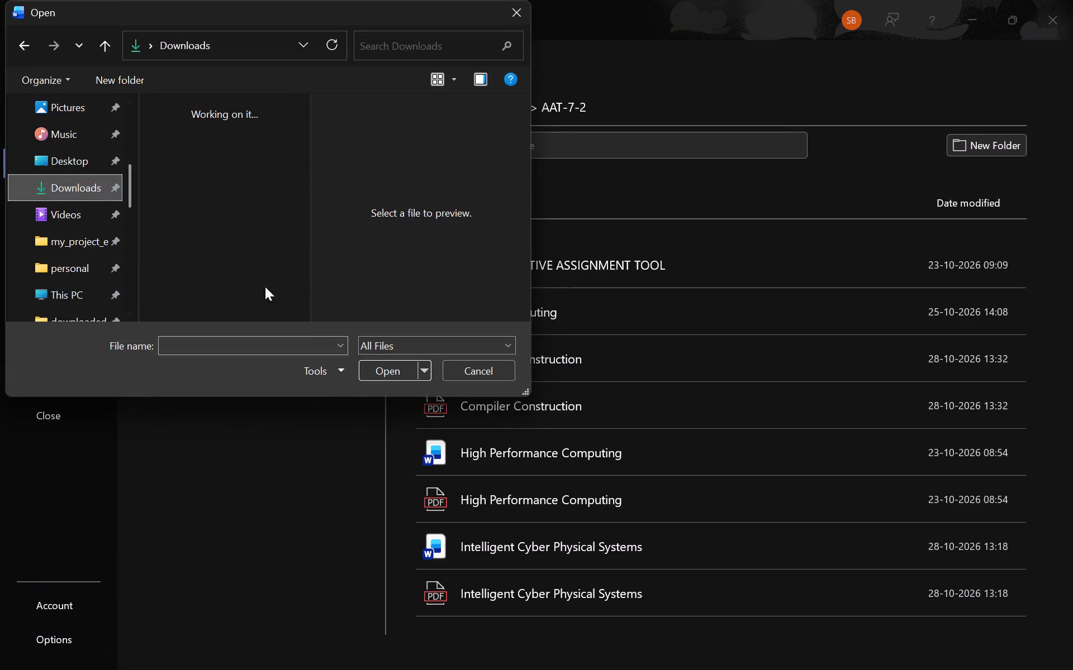
pyautogui.click(230, 140)
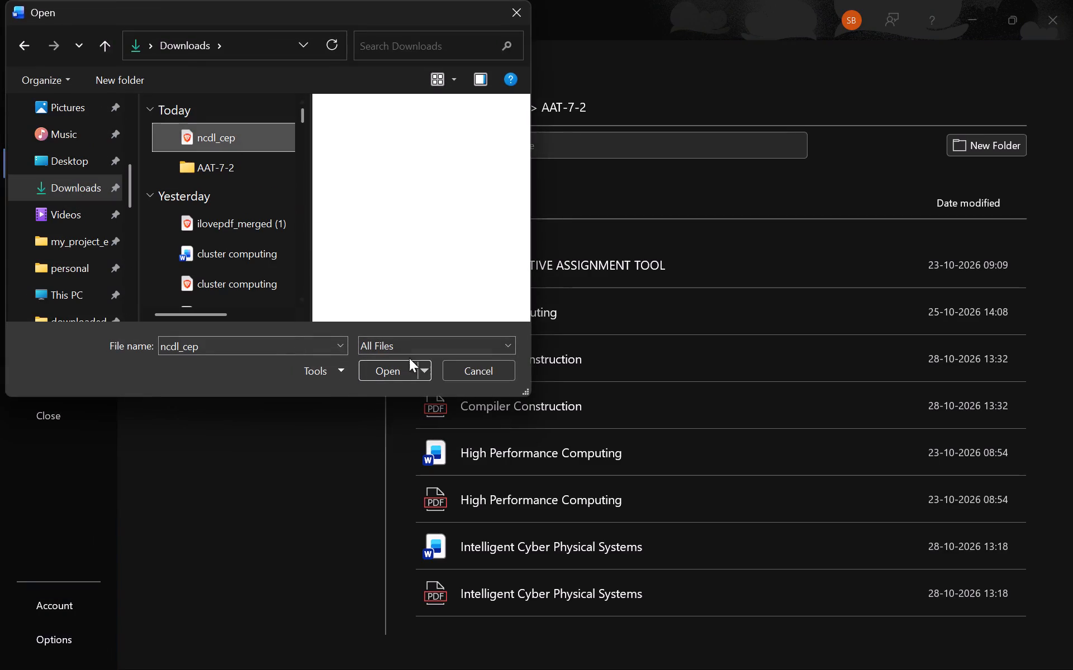
pyautogui.click(393, 372)
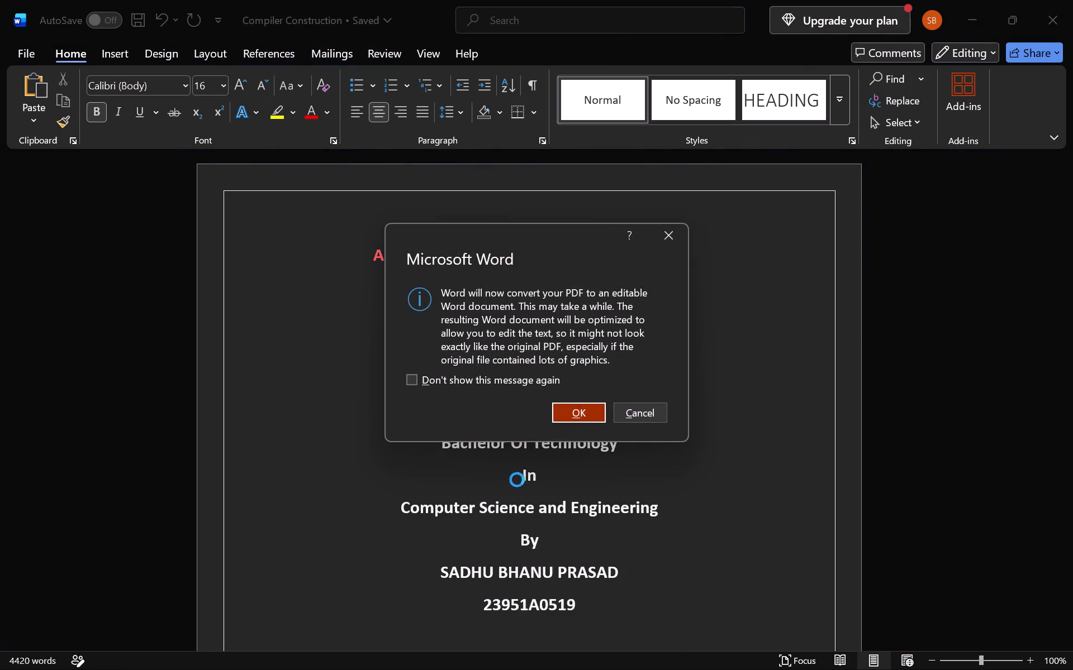
pyautogui.click(569, 418)
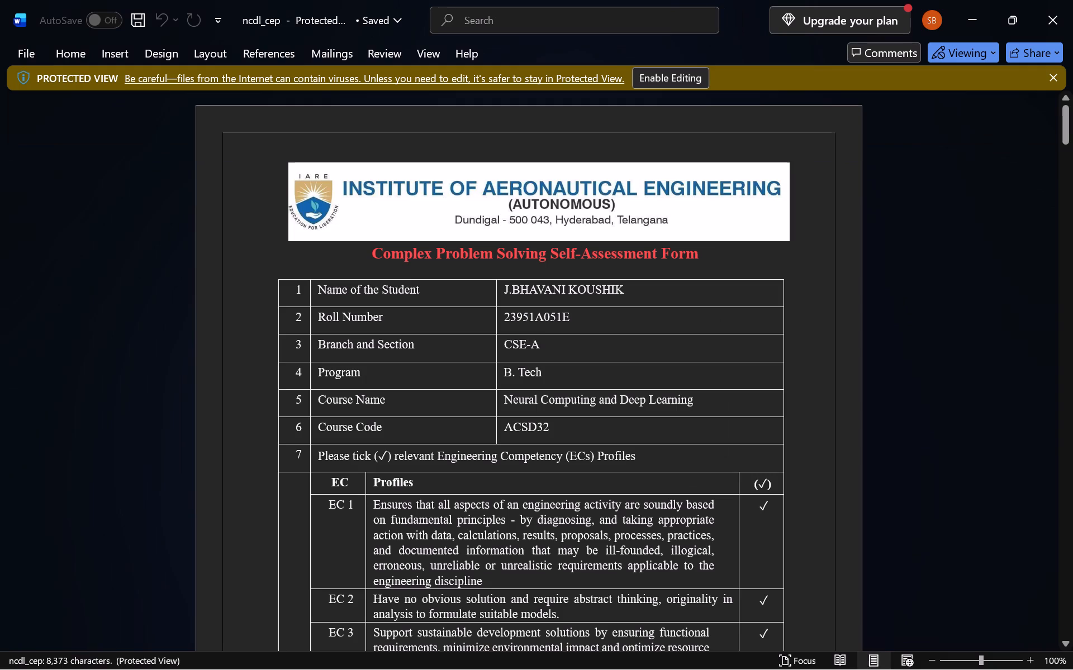
pyautogui.click(668, 76)
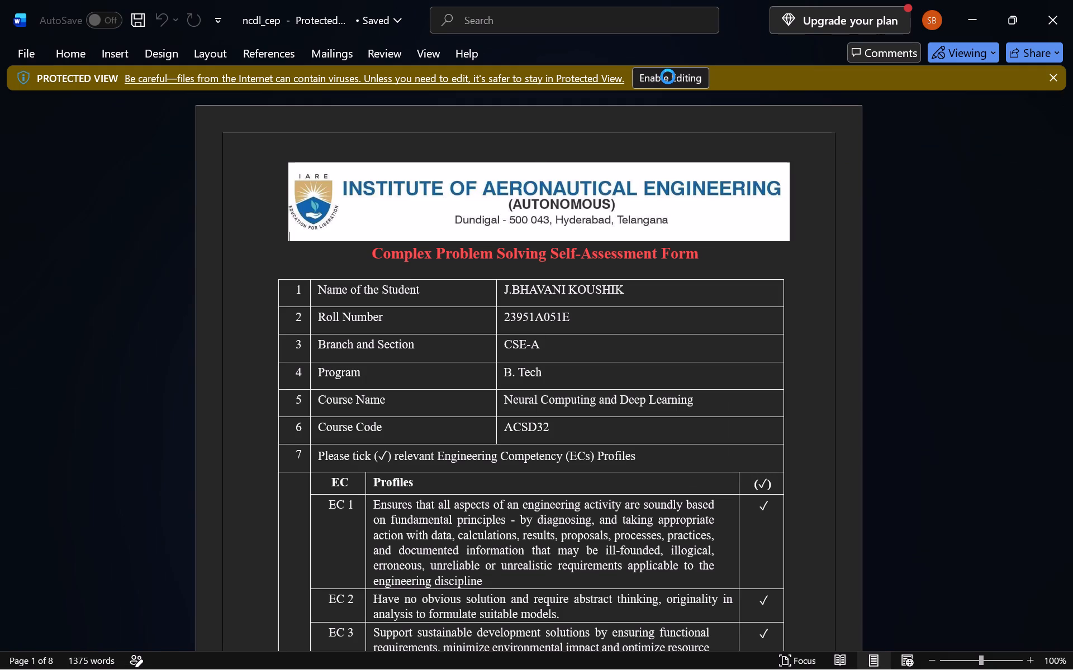
pyautogui.click(590, 422)
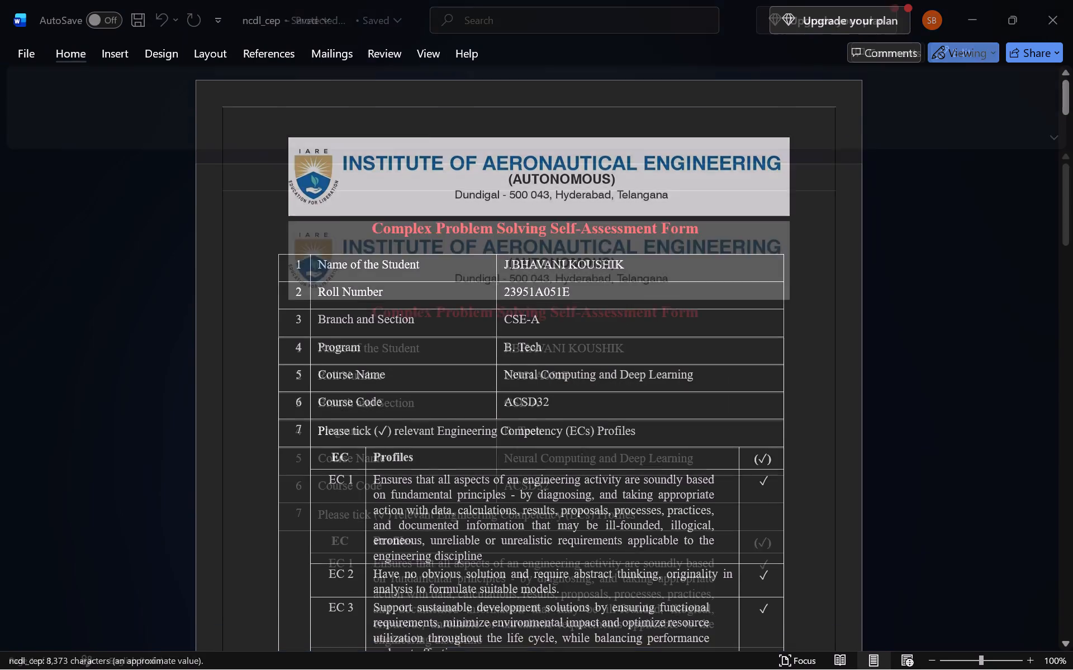
# Replace the student name and roll number in the self-assessment form with the account holder's own details.
pyautogui.click(624, 345)
pyautogui.moveTo(624, 345); pyautogui.dragTo(555, 348)
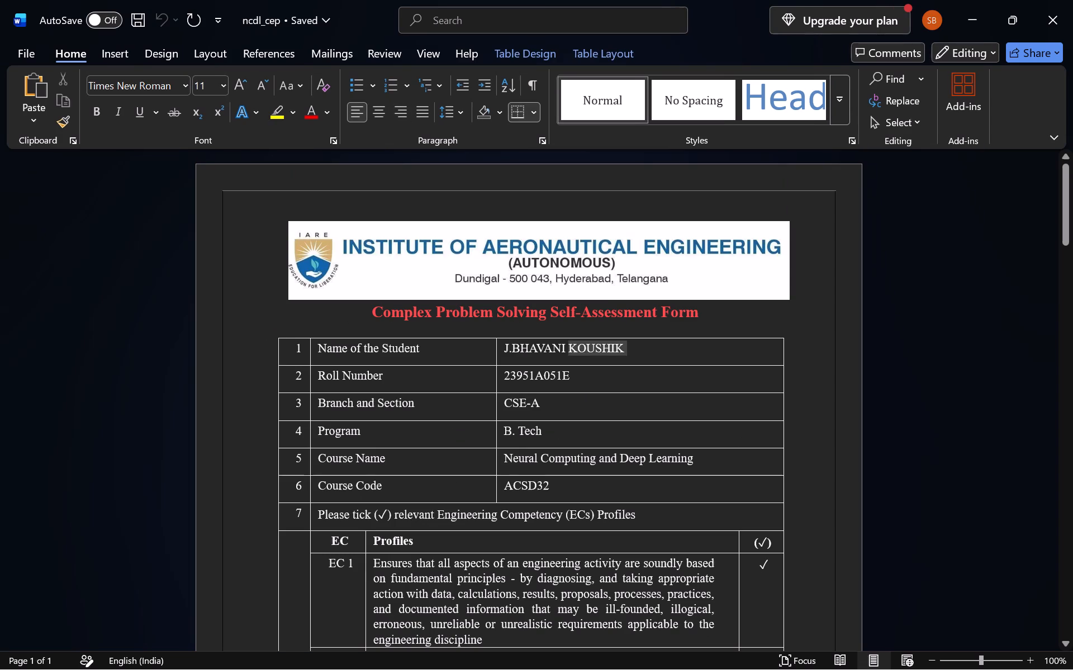
pyautogui.moveTo(555, 348); pyautogui.dragTo(500, 345)
pyautogui.press('BackSpace')
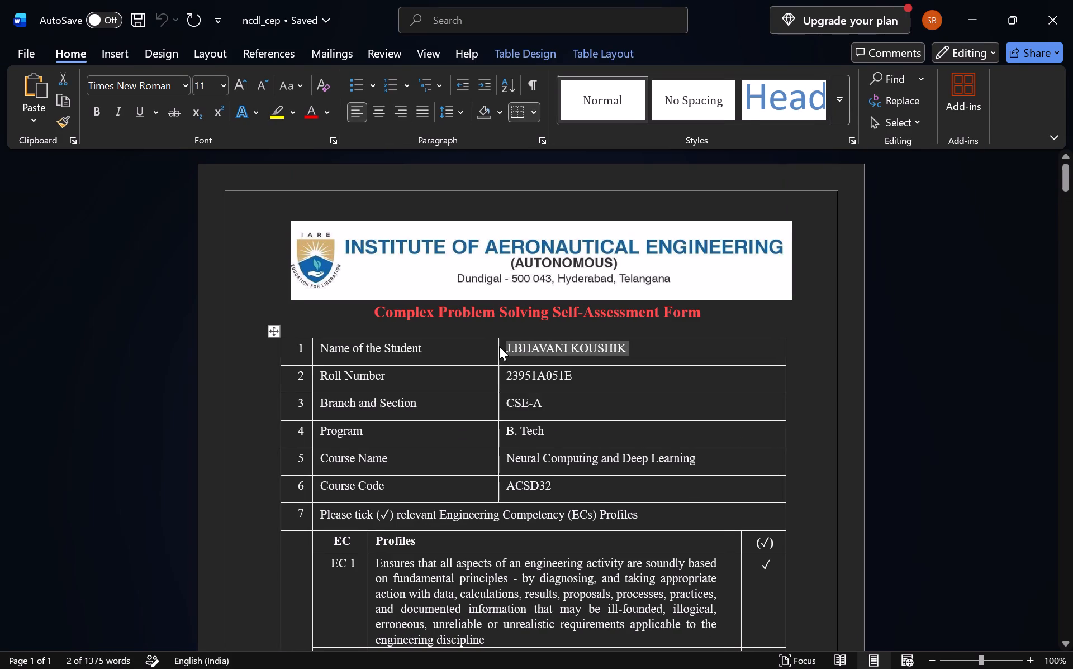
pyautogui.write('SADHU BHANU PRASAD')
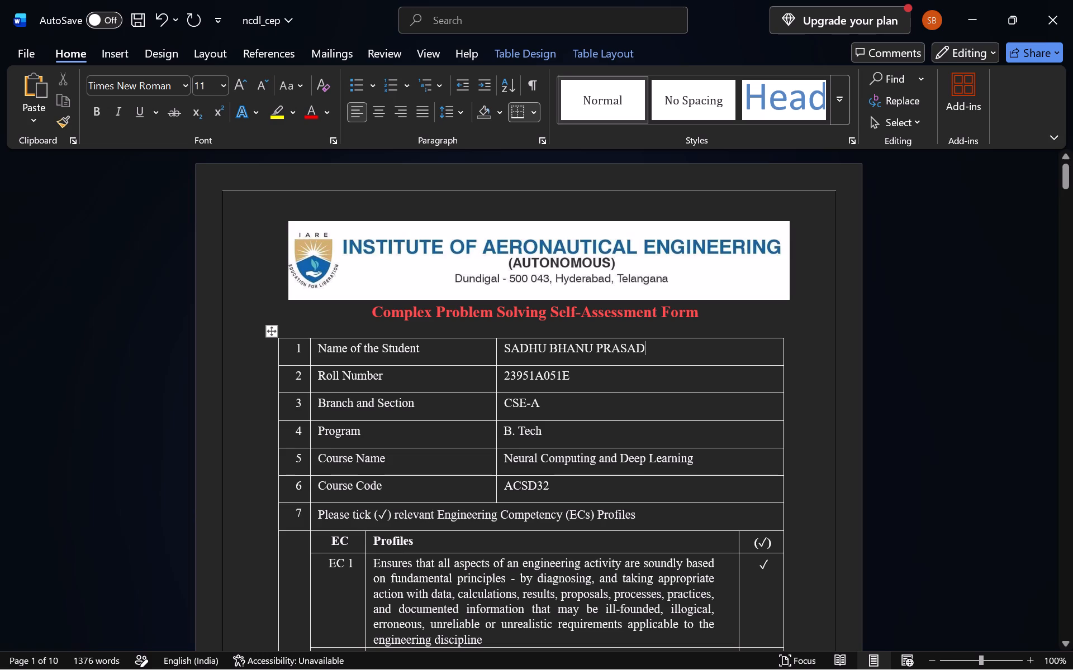
pyautogui.click(569, 375)
pyautogui.press('BackSpace')
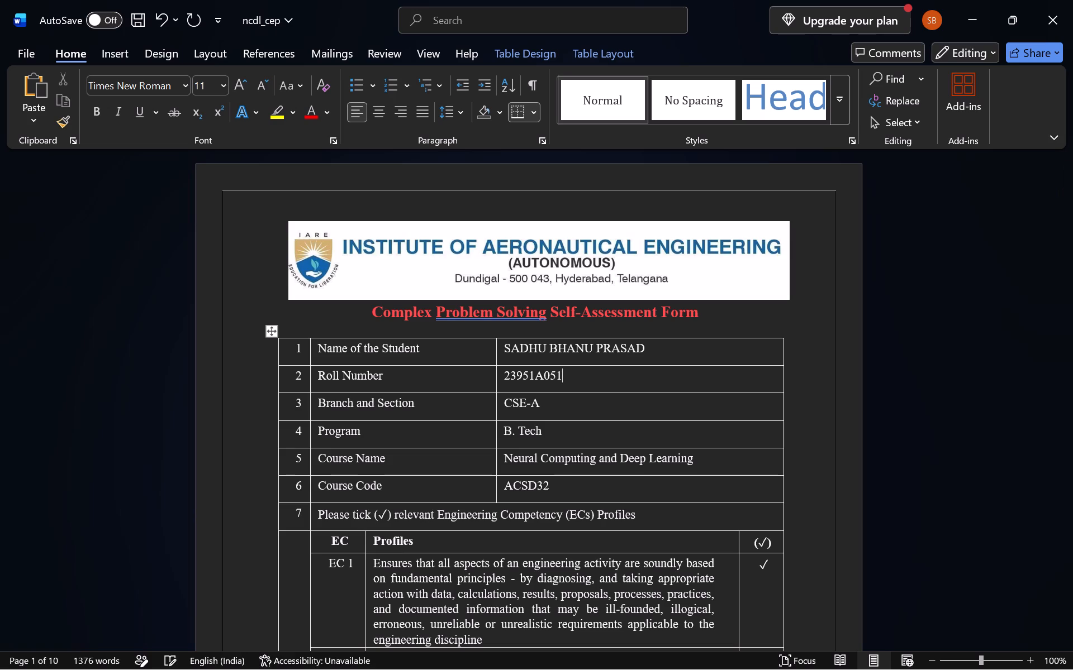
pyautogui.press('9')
# Replace the form's course name with Compiler Construction, copied from the portal's AAT-II course list after getting its ACSD46 question.
pyautogui.moveTo(704, 462); pyautogui.dragTo(509, 462)
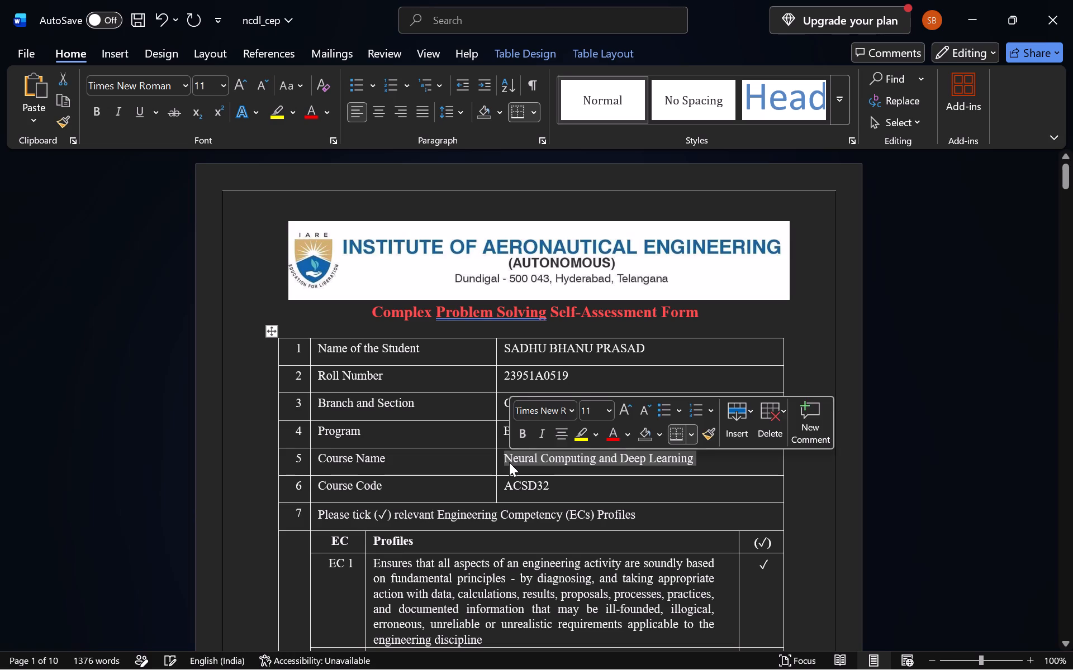
pyautogui.press('BackSpace')
pyautogui.hotkey('alt', 'Tab')
pyautogui.hotkey('alt', 'Tab')
pyautogui.hotkey('alt', 'Tab')
pyautogui.hotkey('alt', 'Tab')
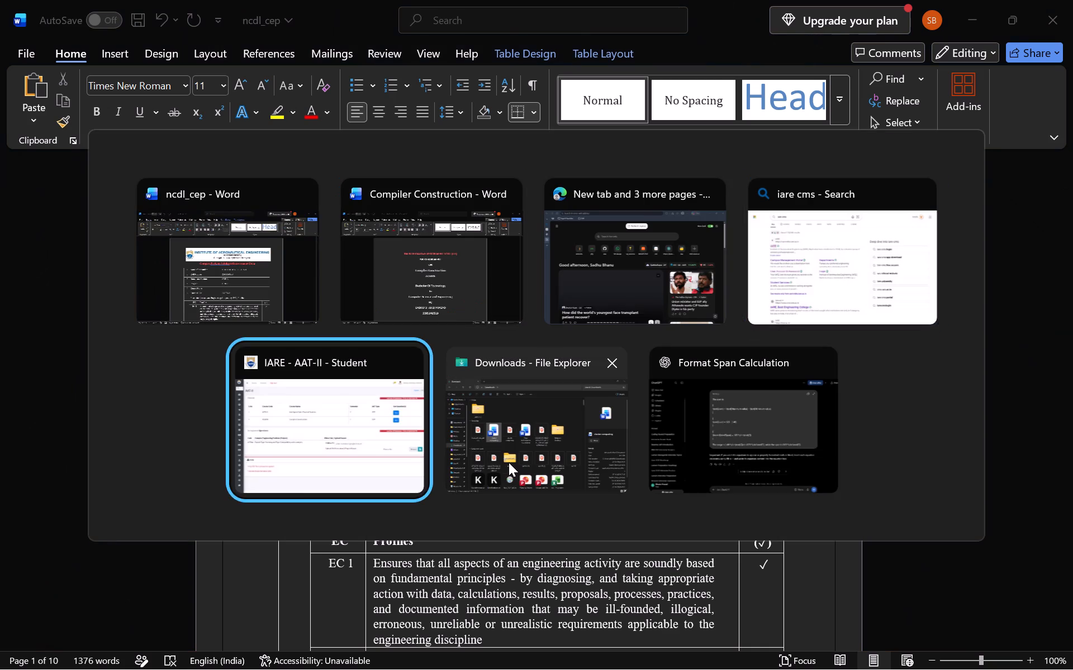
pyautogui.click(890, 253)
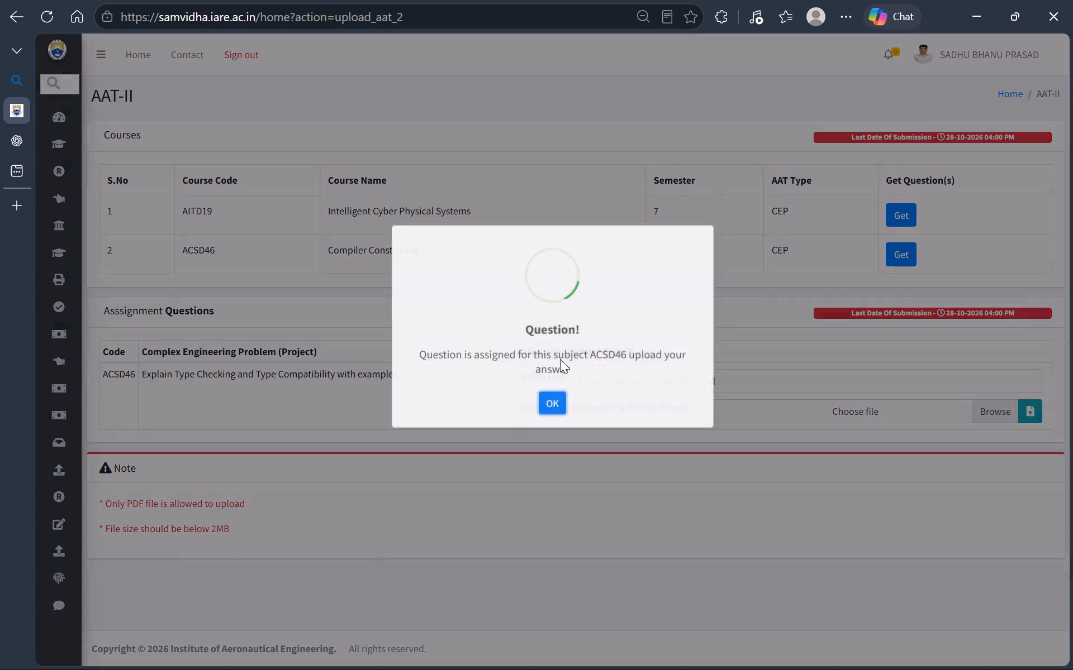
pyautogui.click(544, 423)
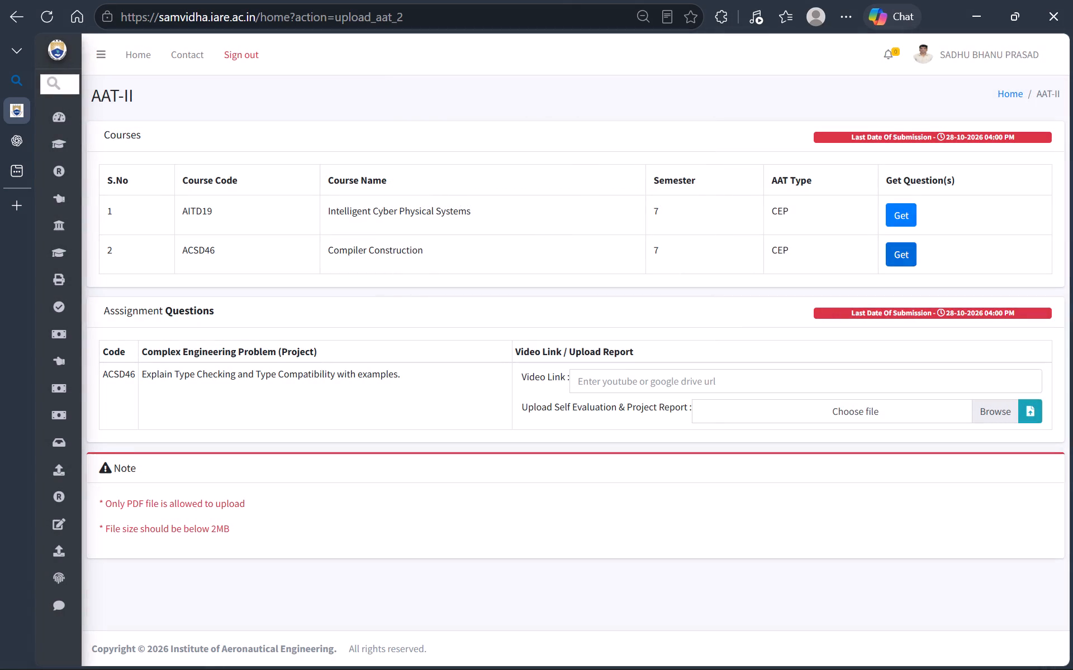
pyautogui.moveTo(421, 253); pyautogui.dragTo(322, 247)
pyautogui.hotkey('ctrl', 'c')
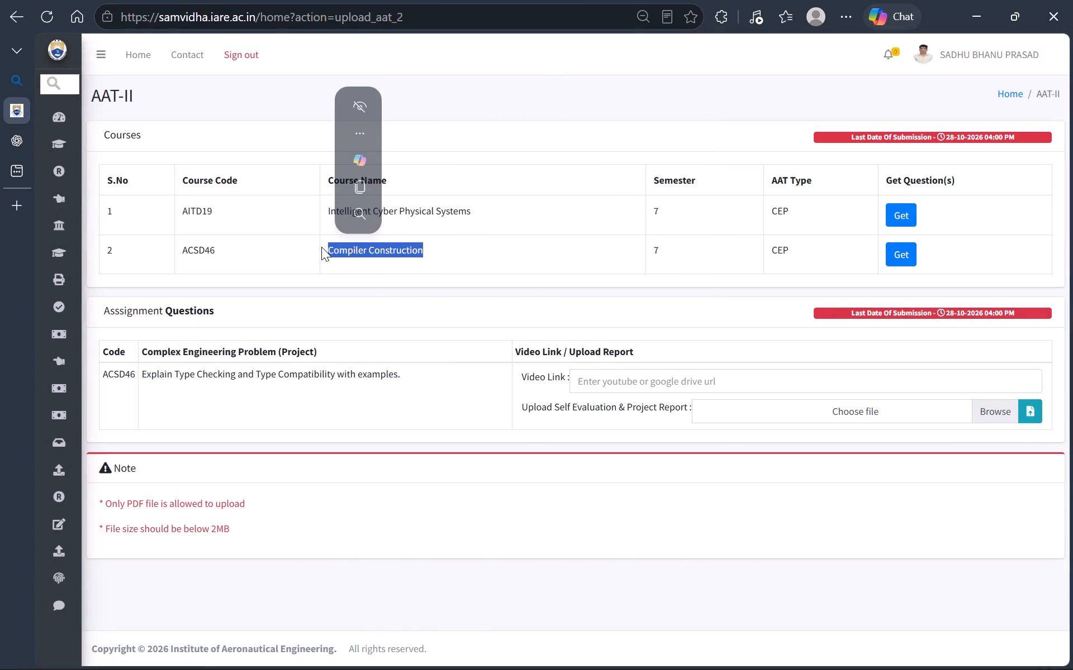
pyautogui.hotkey('alt', 'Tab')
pyautogui.hotkey('ctrl', 'v')
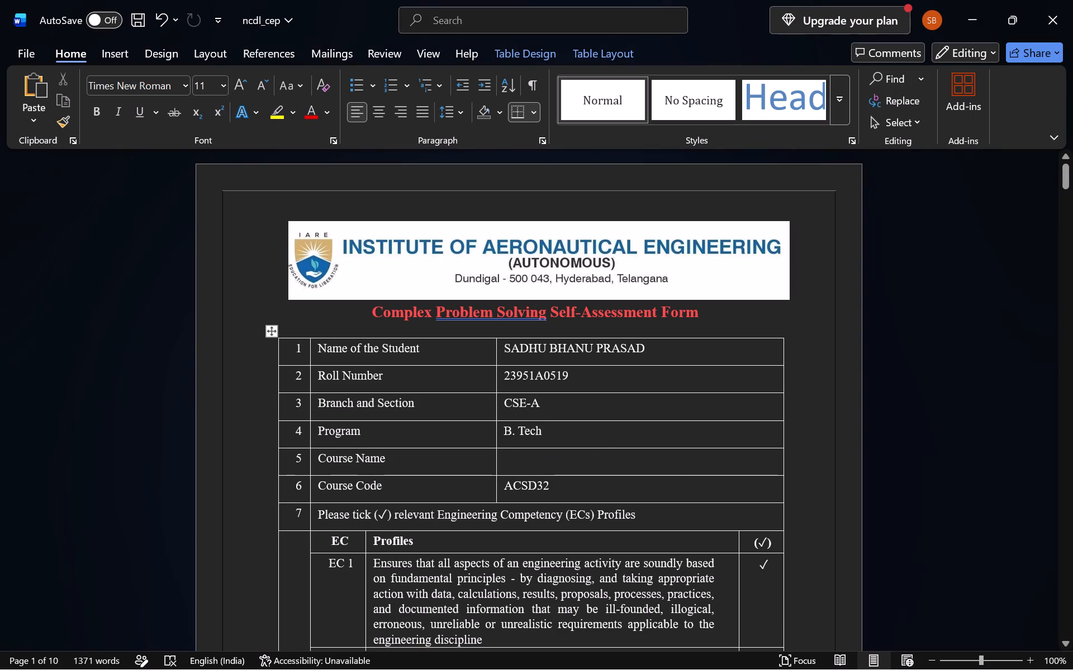
# Replace the form's course code with ACSD46, copied from the portal's AAT-II course list.
pyautogui.hotkey('alt', 'Tab')
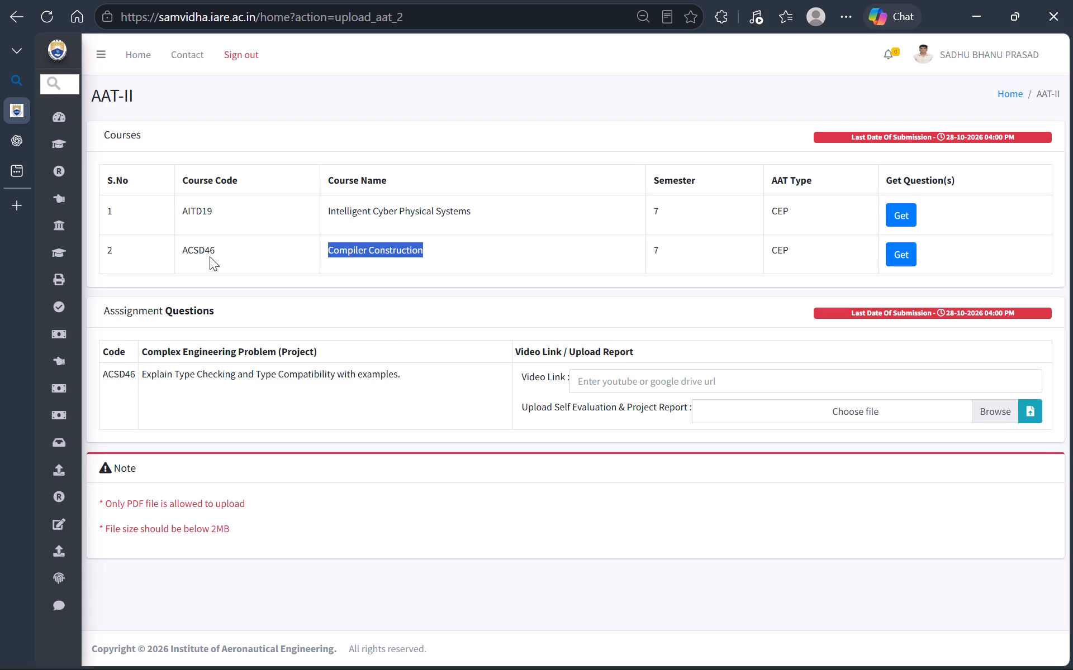
pyautogui.doubleClick(208, 254)
pyautogui.hotkey('ctrl', 'c')
pyautogui.hotkey('alt', 'Tab')
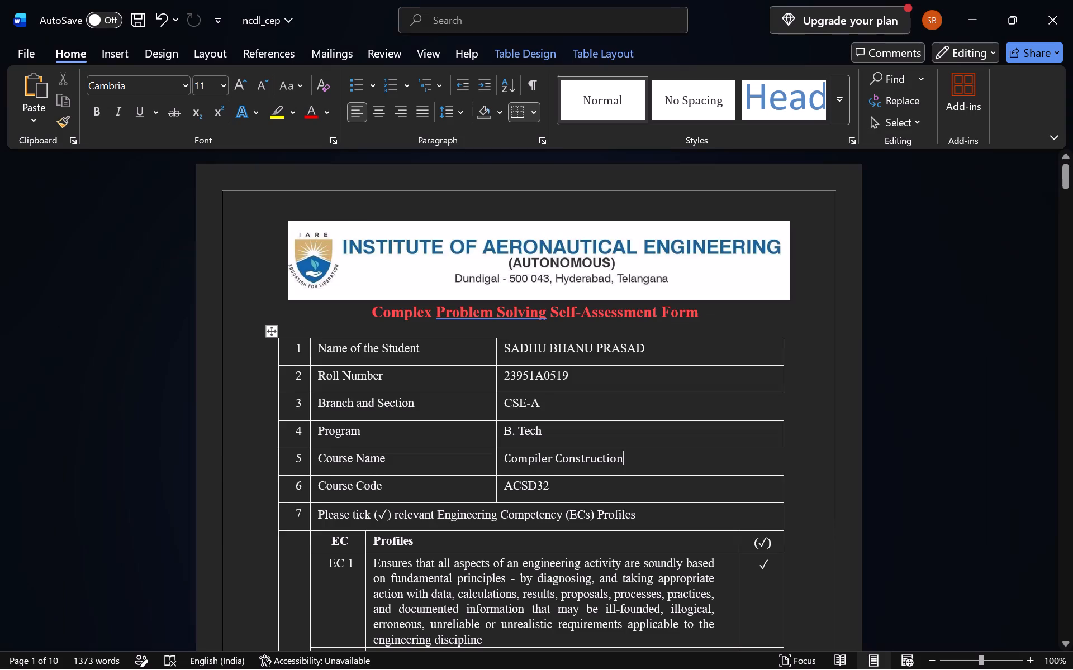
pyautogui.doubleClick(520, 486)
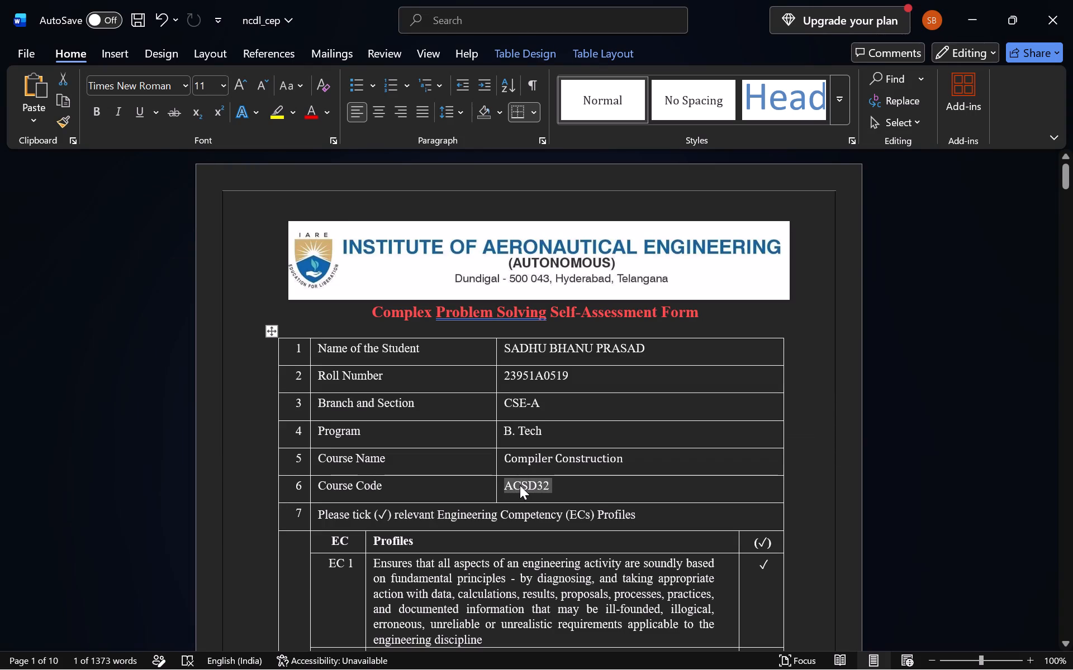
pyautogui.hotkey('ctrl', 'v')
# Review the form's ticked engineering competencies, course outcomes, video lecture entries and WK justification answers.
pyautogui.scroll(-2, 597, 481)
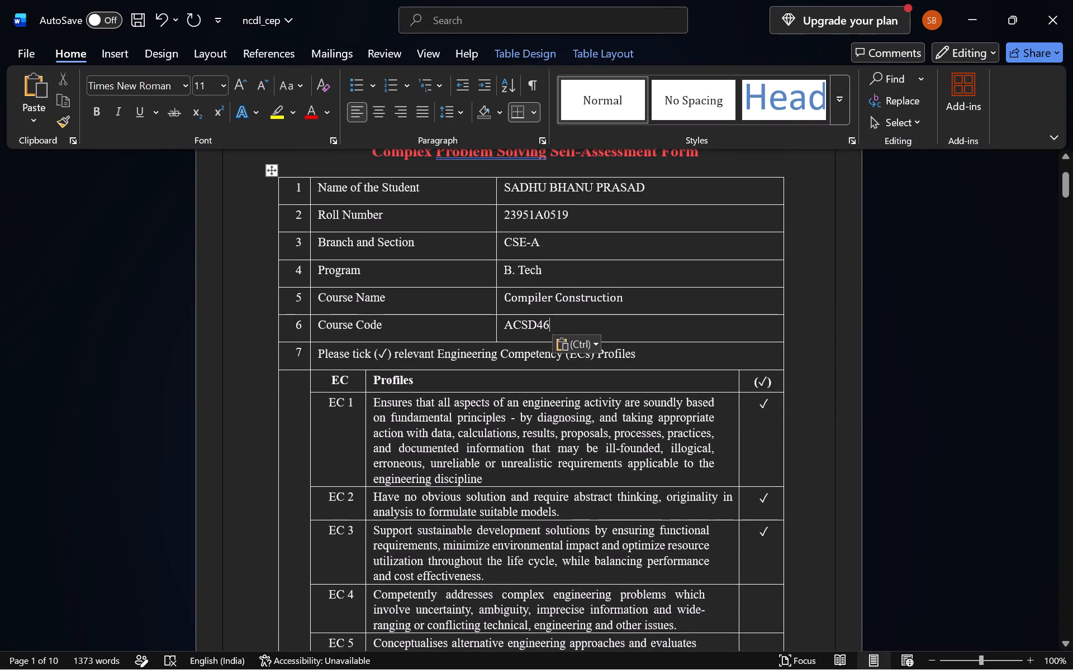
pyautogui.click(579, 446)
pyautogui.scroll(-3, 579, 446)
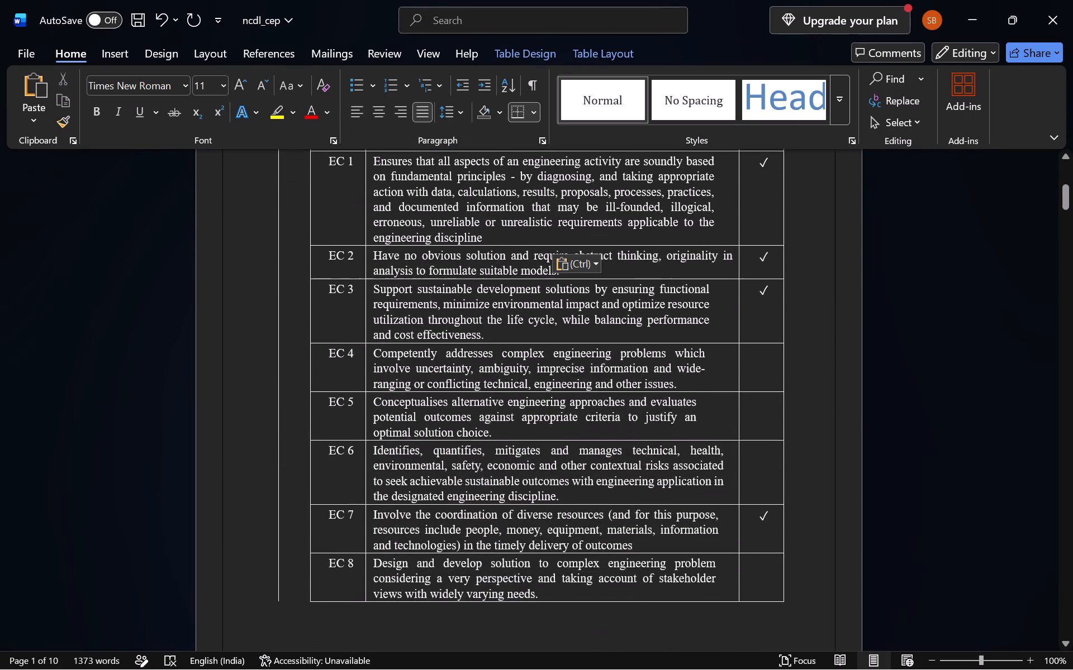
pyautogui.scroll(1, 579, 446)
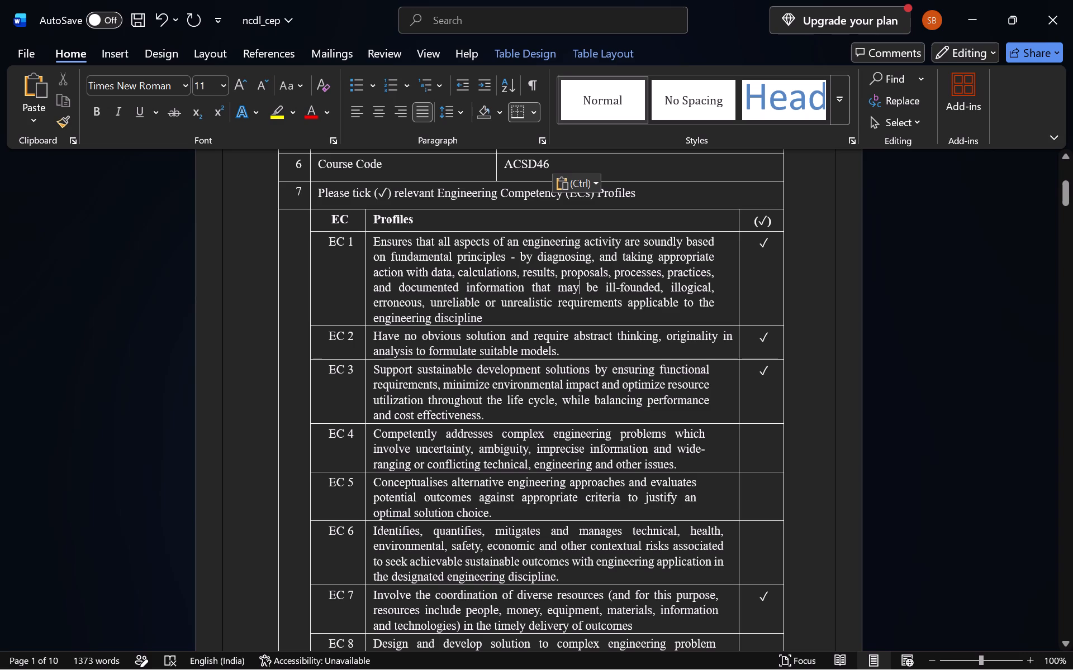
pyautogui.click(774, 371)
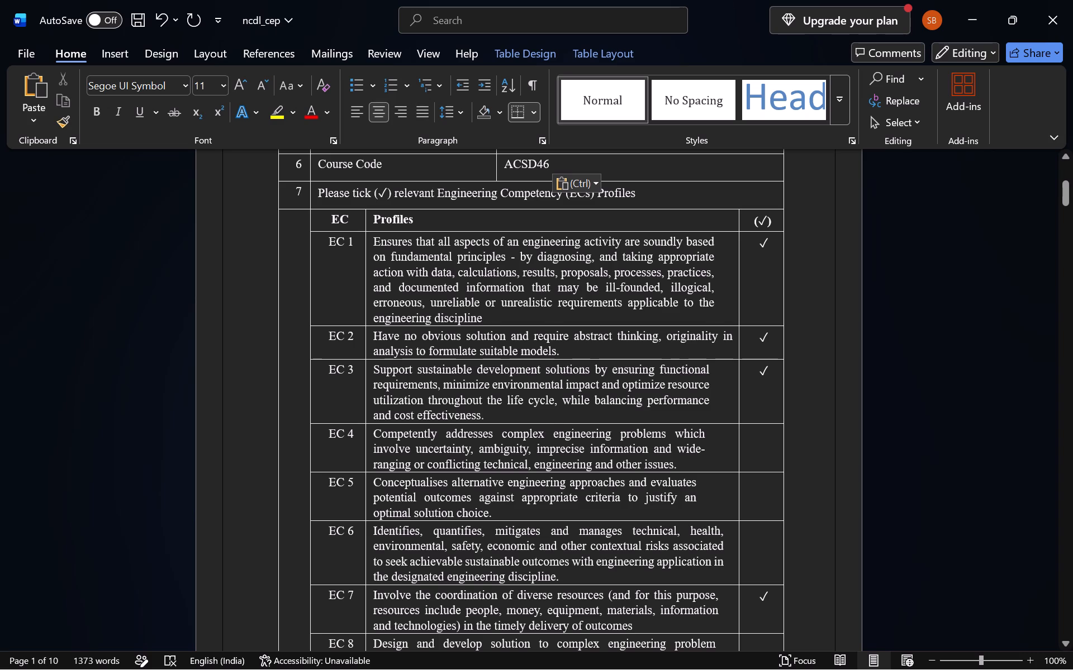
pyautogui.scroll(-8, 619, 462)
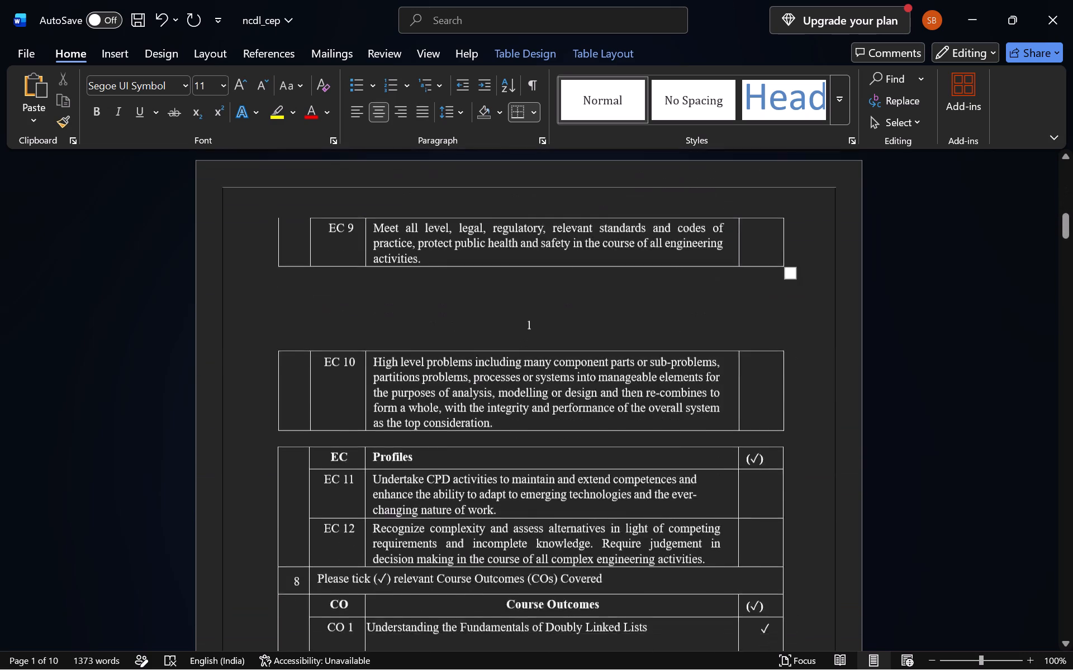
pyautogui.scroll(-6, 619, 462)
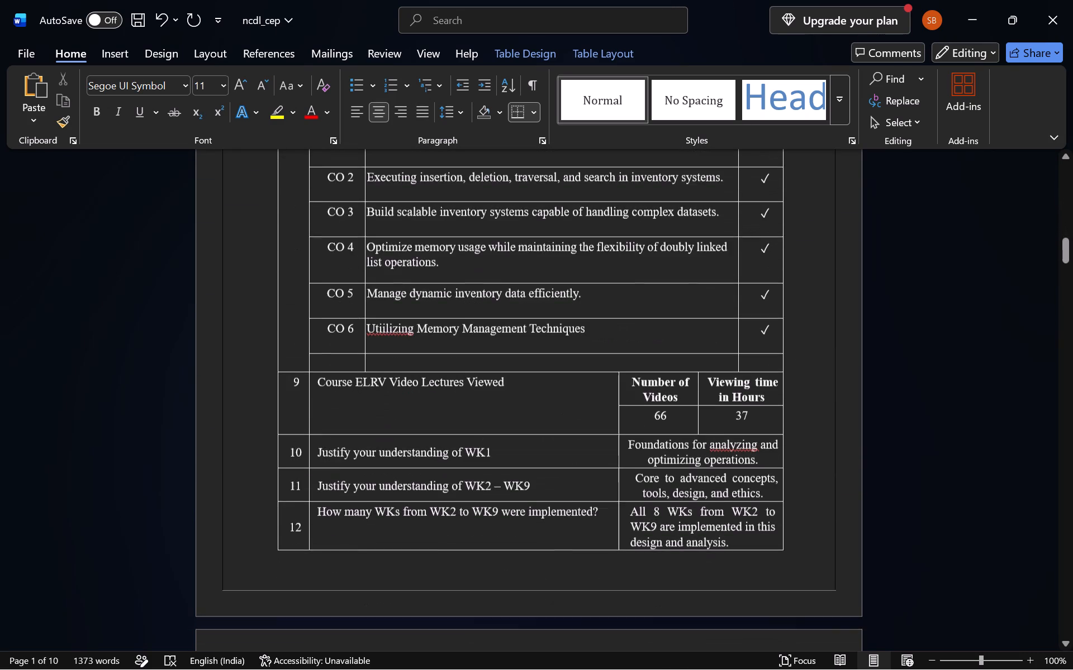
# Delete the existing signature image above Signature of the Student at the end of the form.
pyautogui.scroll(-4, 619, 461)
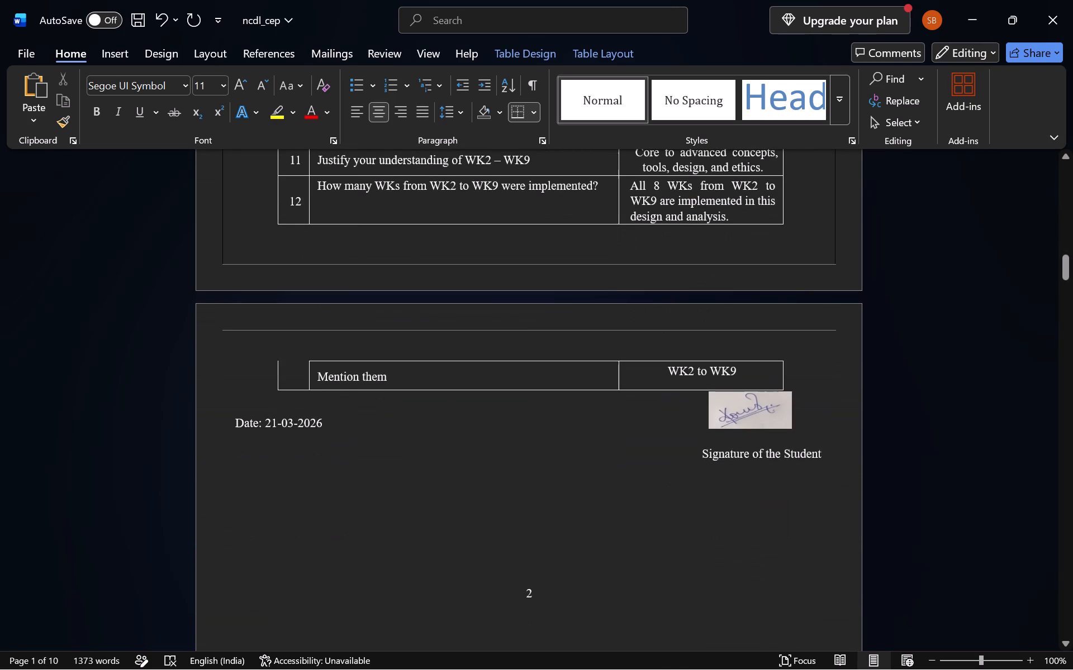
pyautogui.click(733, 405)
pyautogui.press('BackSpace')
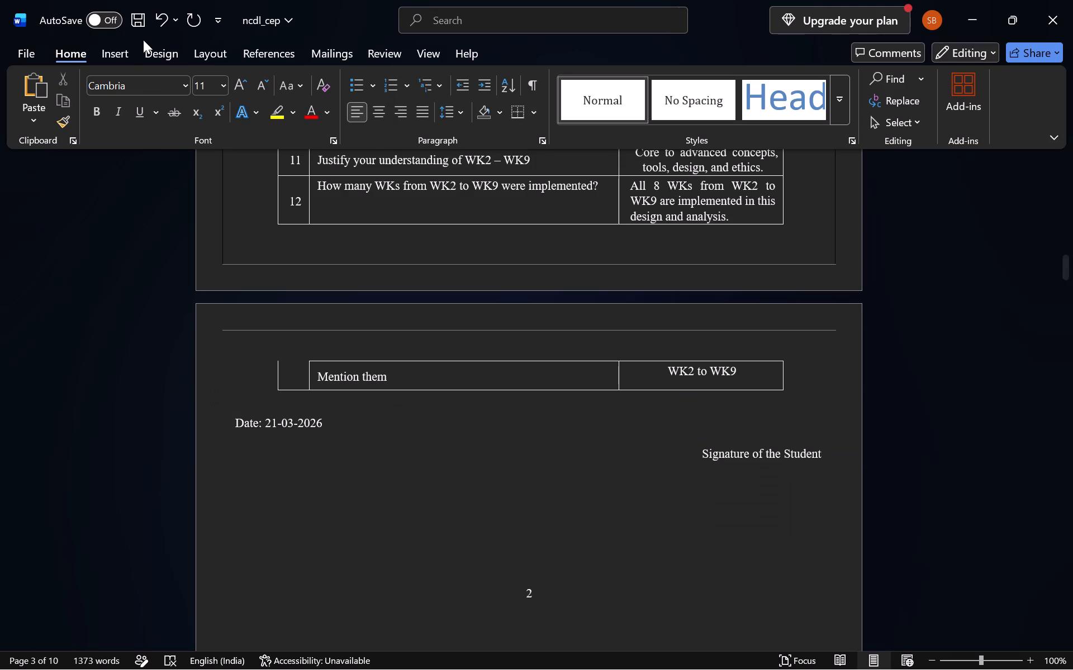
# Insert the student's signature picture IMAGE from the personal - Copy folder on drive D: above the Date line.
pyautogui.click(125, 47)
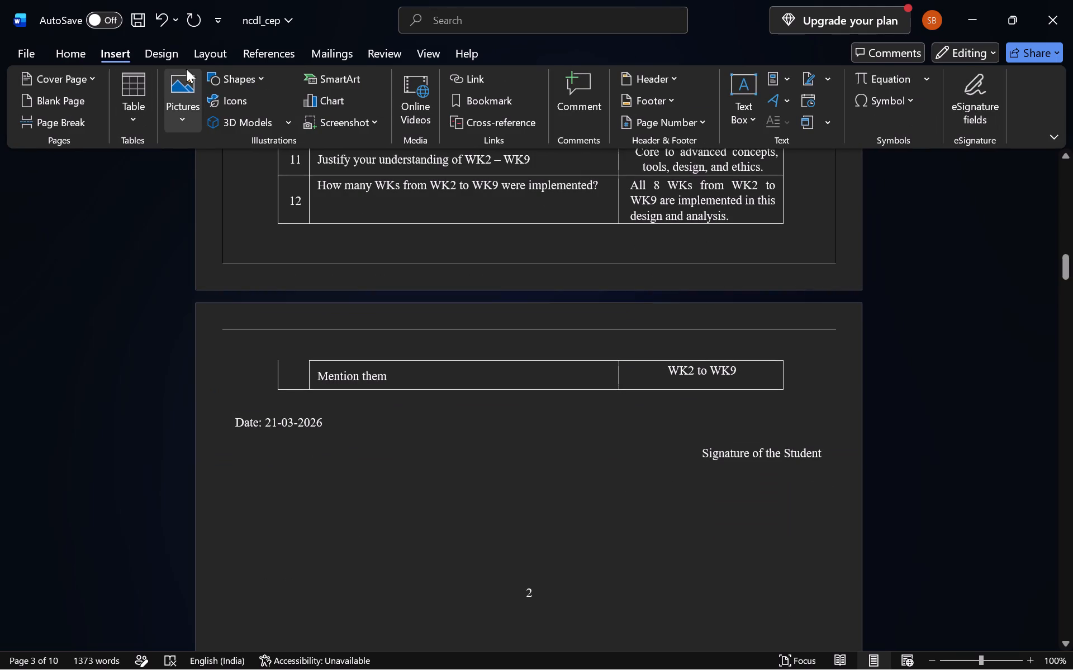
pyautogui.click(198, 99)
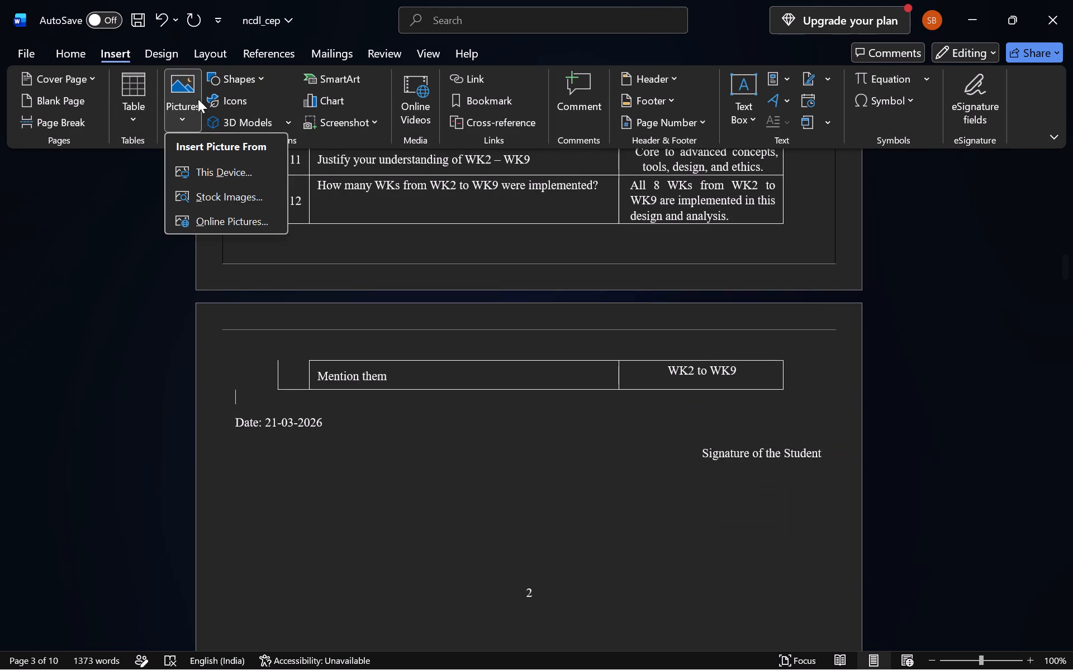
pyautogui.click(213, 171)
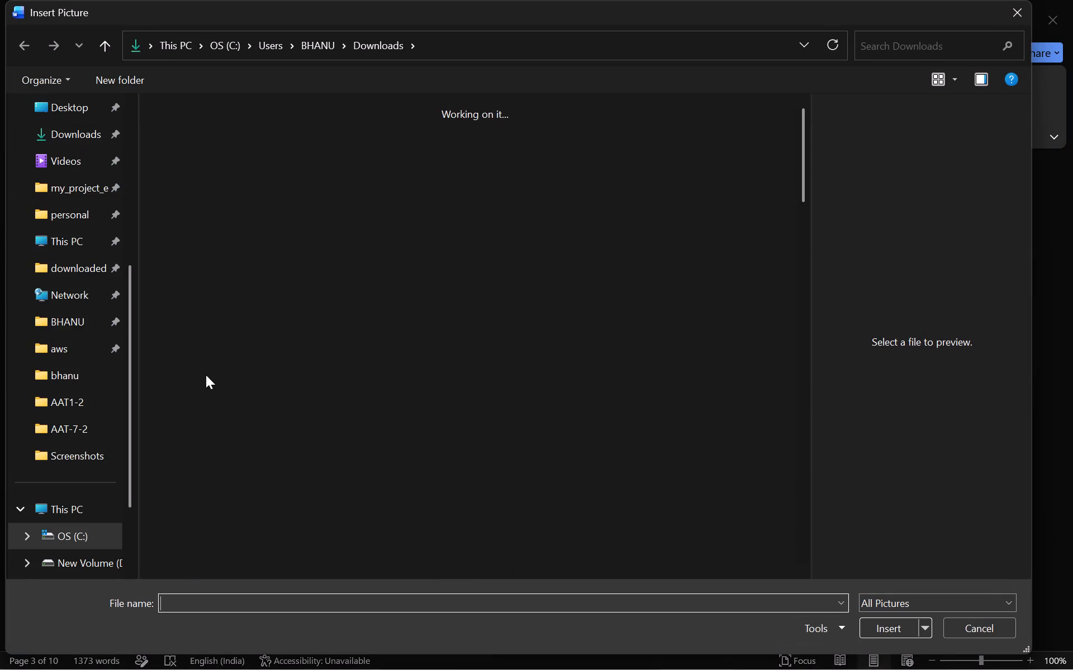
pyautogui.scroll(-4, 97, 452)
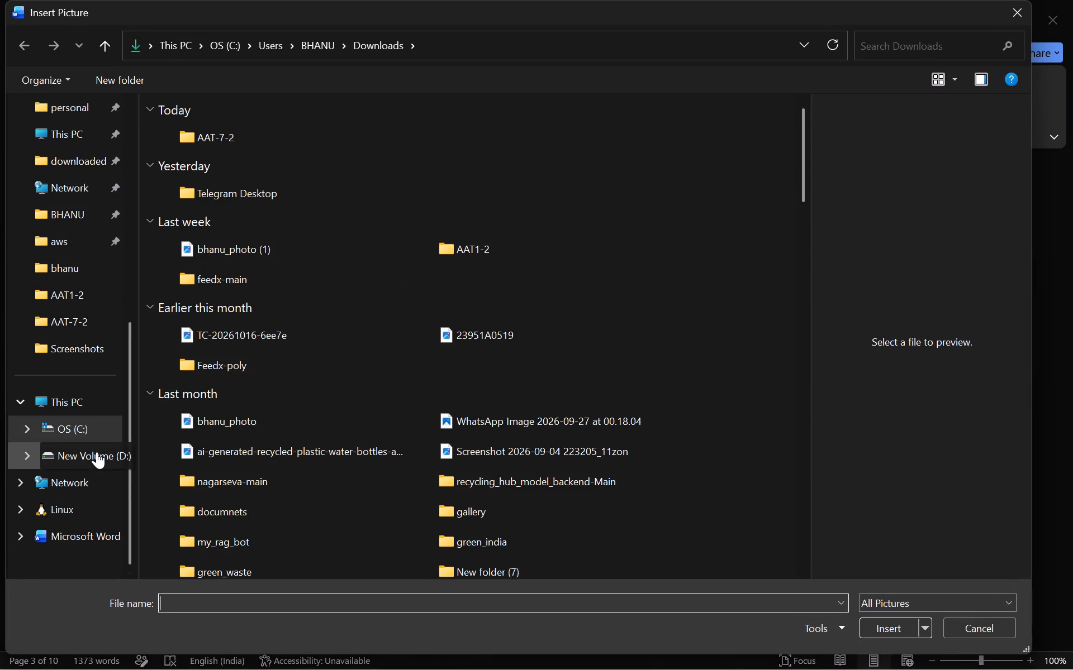
pyautogui.scroll(-1, 97, 452)
pyautogui.click(89, 432)
pyautogui.click(84, 461)
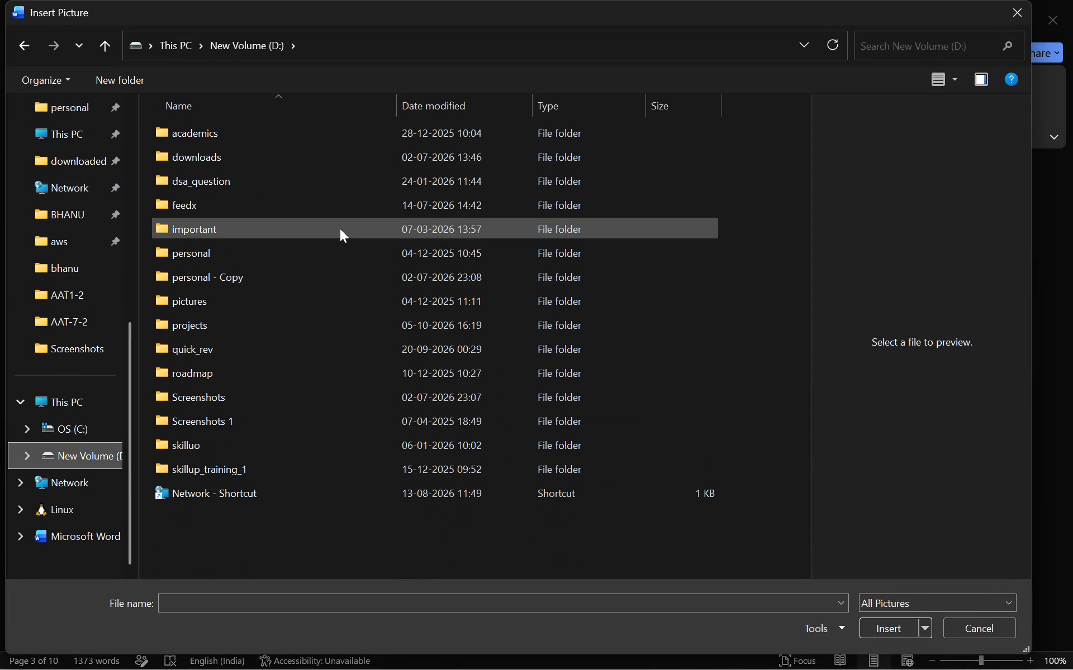
pyautogui.doubleClick(320, 251)
pyautogui.click(346, 151)
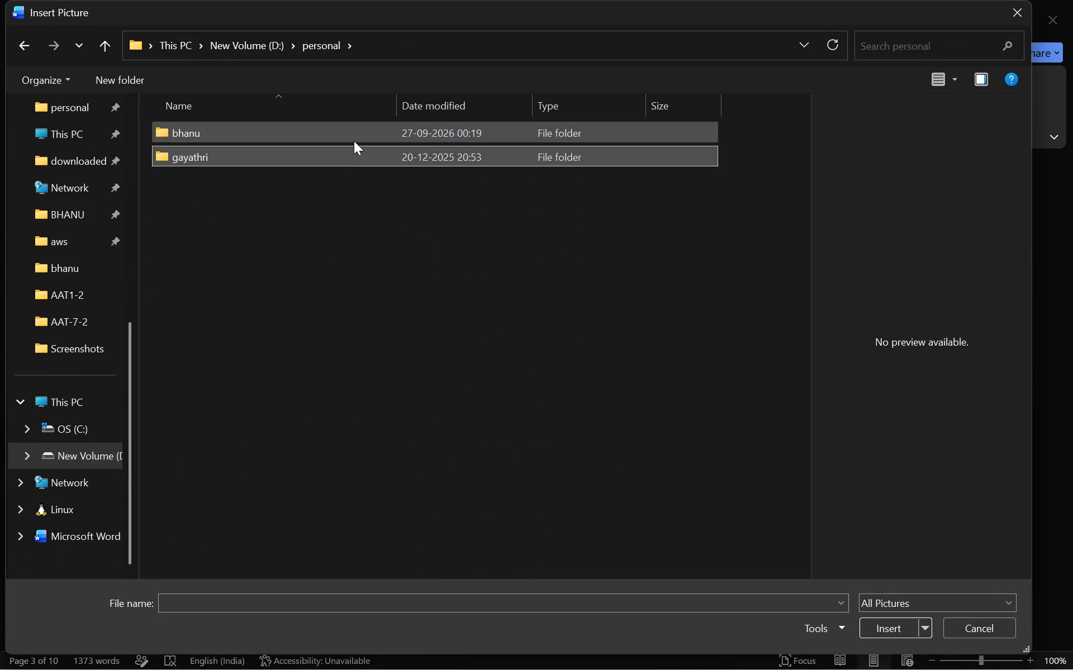
pyautogui.doubleClick(354, 141)
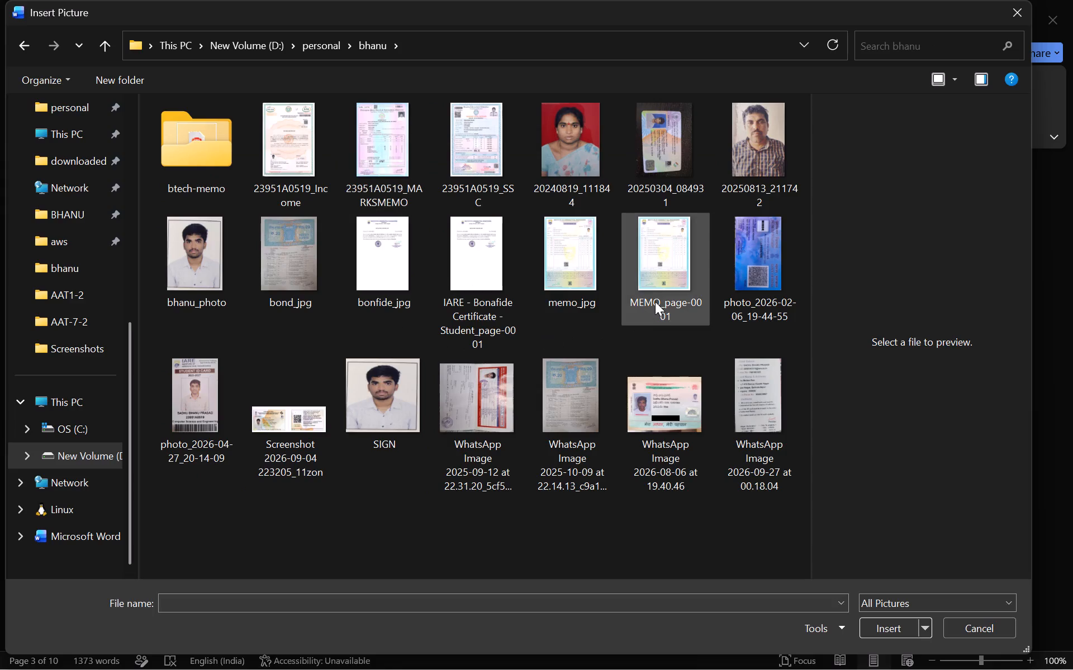
pyautogui.click(655, 300)
pyautogui.click(225, 171)
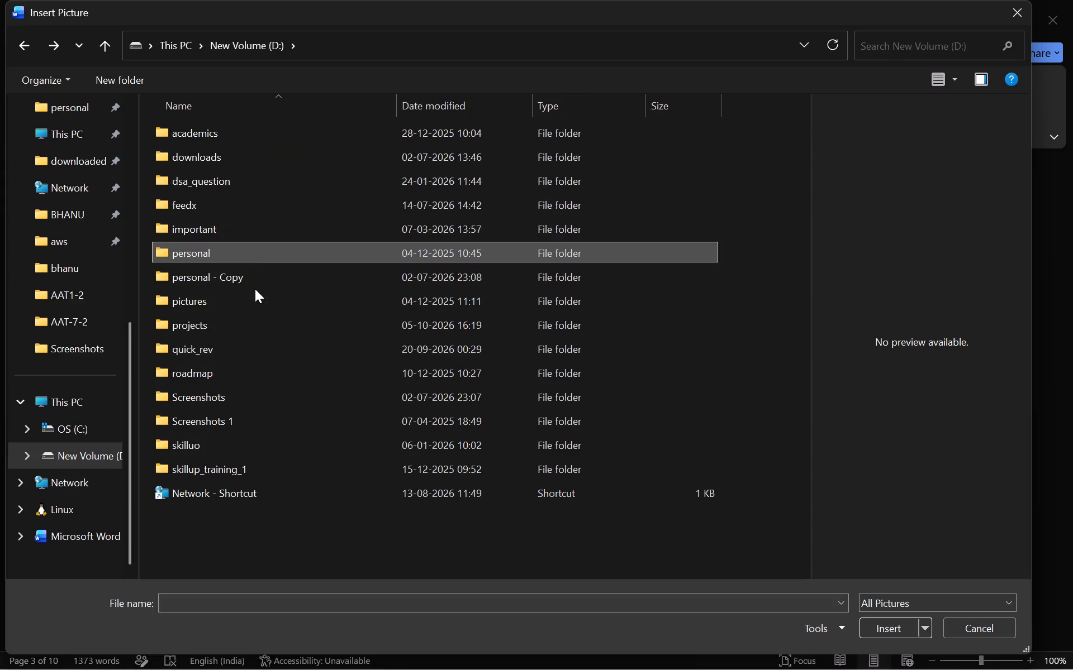
pyautogui.doubleClick(254, 284)
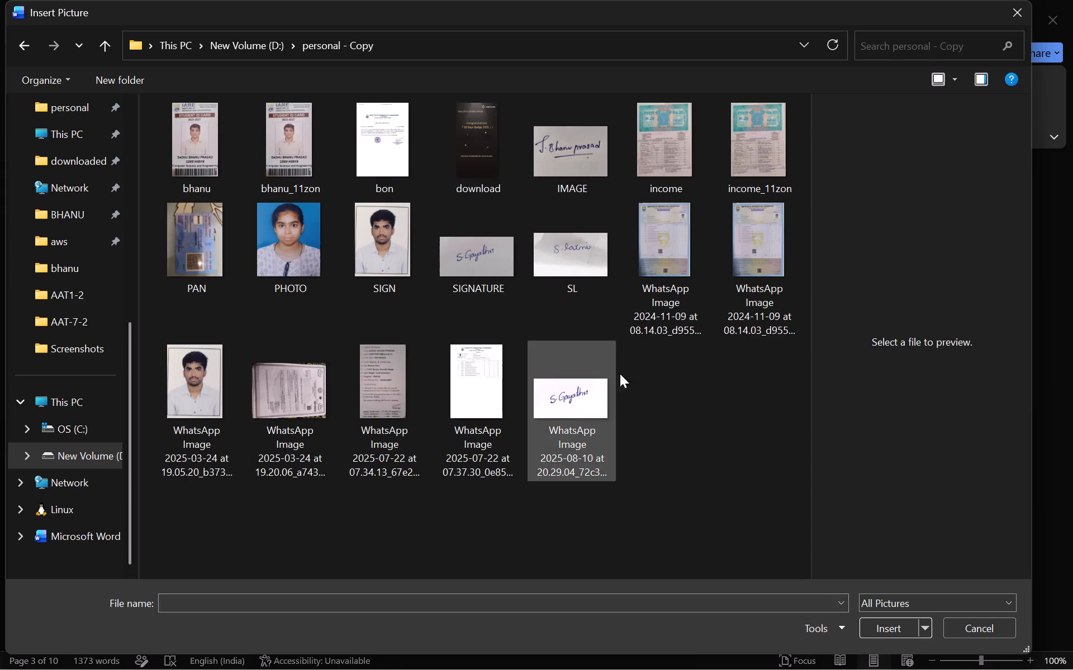
pyautogui.click(580, 152)
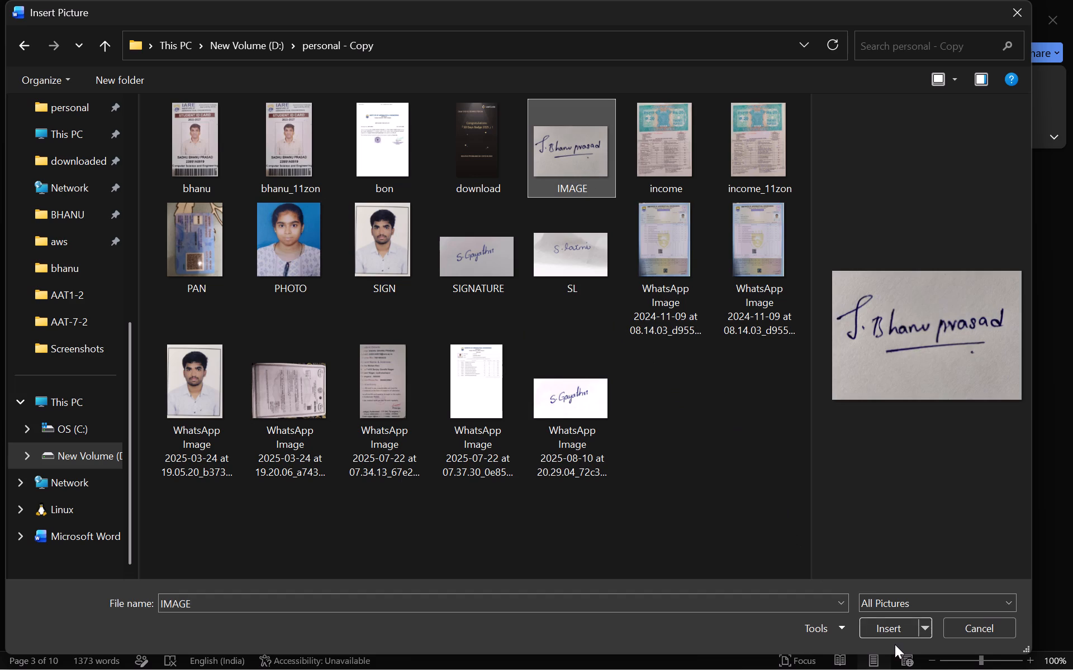
pyautogui.click(894, 635)
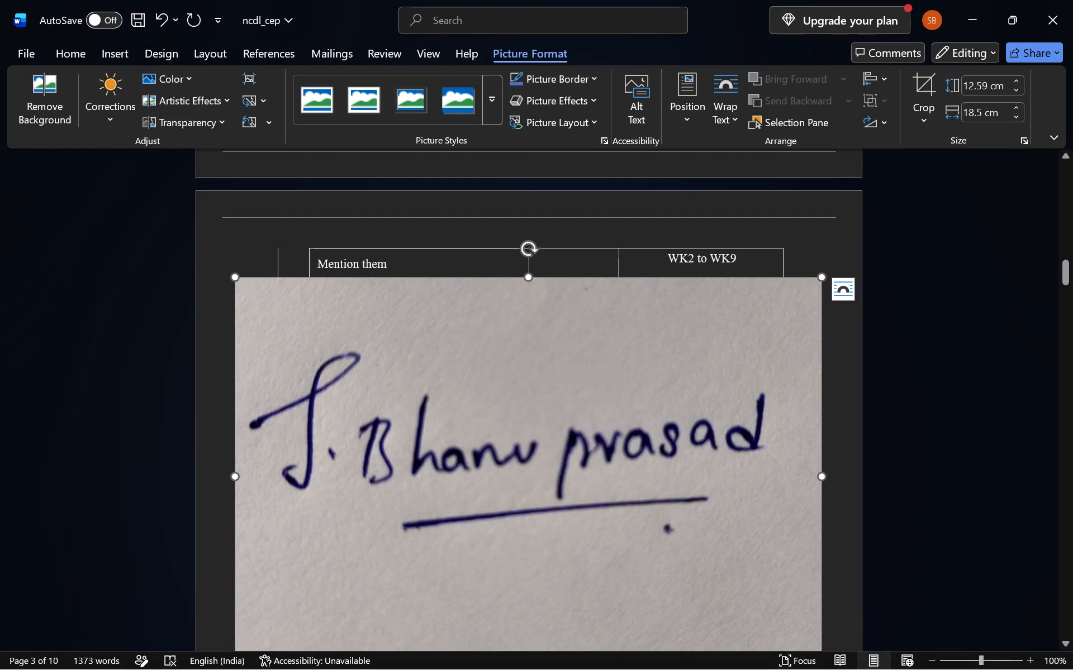
# Shrink the inserted signature image to about 1.08 cm high and 1.58 cm wide.
pyautogui.moveTo(822, 274); pyautogui.dragTo(467, 425)
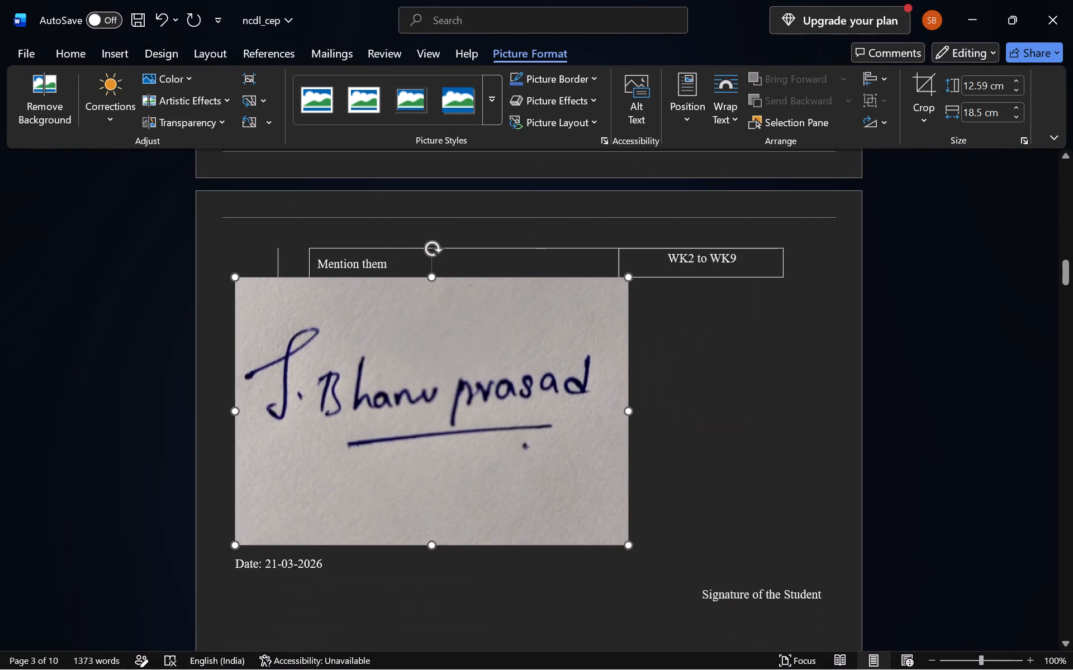
pyautogui.moveTo(467, 425); pyautogui.dragTo(595, 363)
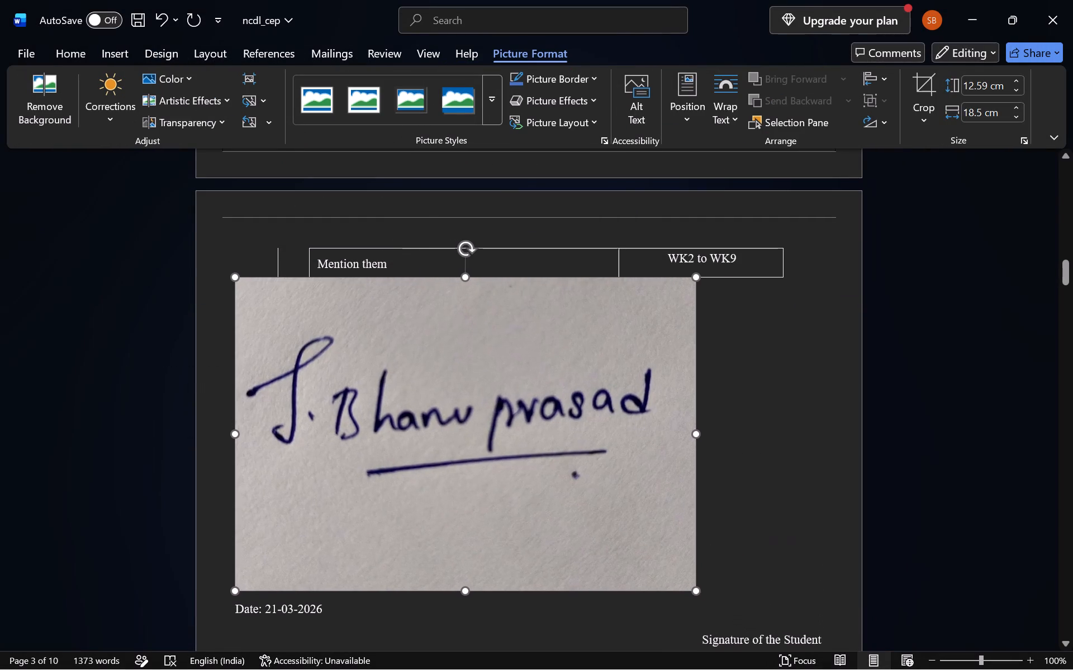
pyautogui.moveTo(595, 363); pyautogui.dragTo(362, 364)
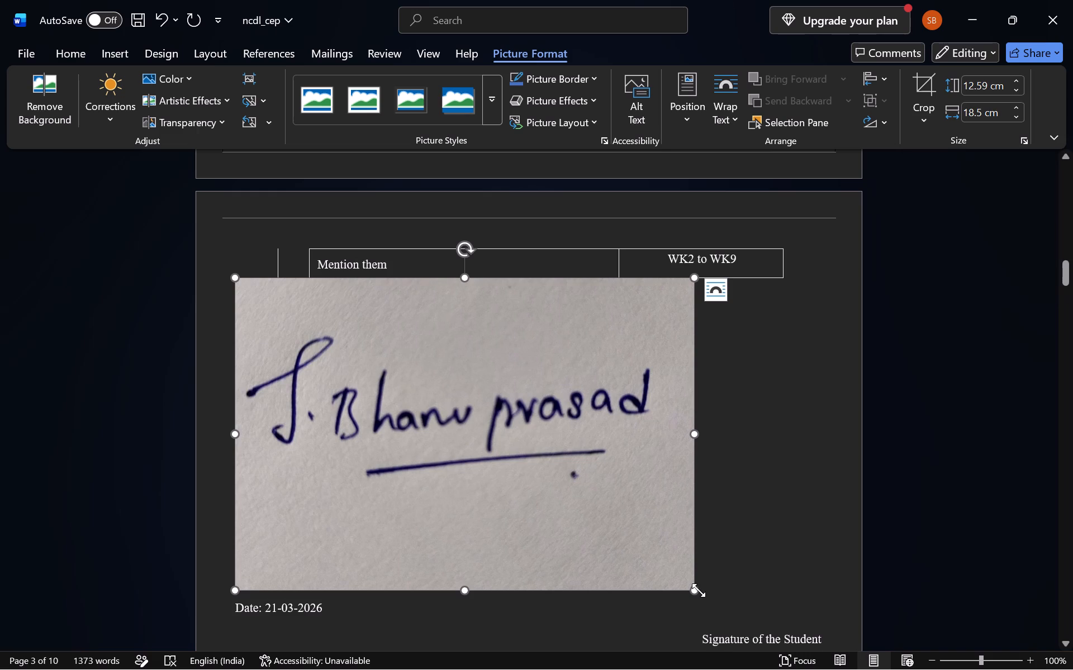
pyautogui.moveTo(698, 590); pyautogui.dragTo(278, 323)
pyautogui.moveTo(303, 324); pyautogui.dragTo(298, 320)
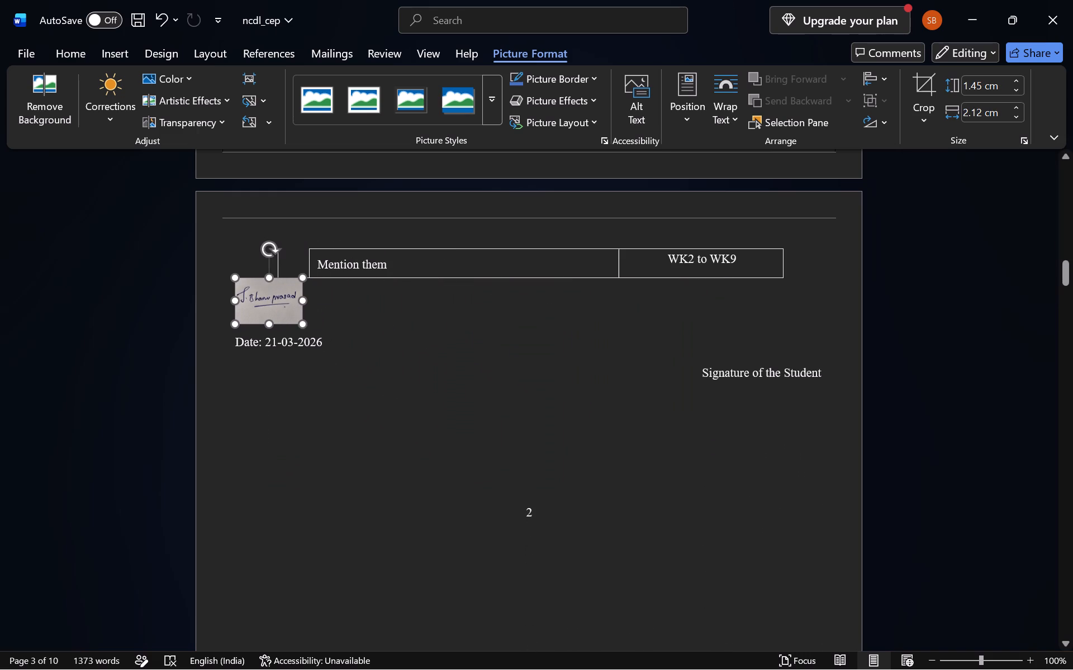
pyautogui.moveTo(298, 320); pyautogui.dragTo(279, 311)
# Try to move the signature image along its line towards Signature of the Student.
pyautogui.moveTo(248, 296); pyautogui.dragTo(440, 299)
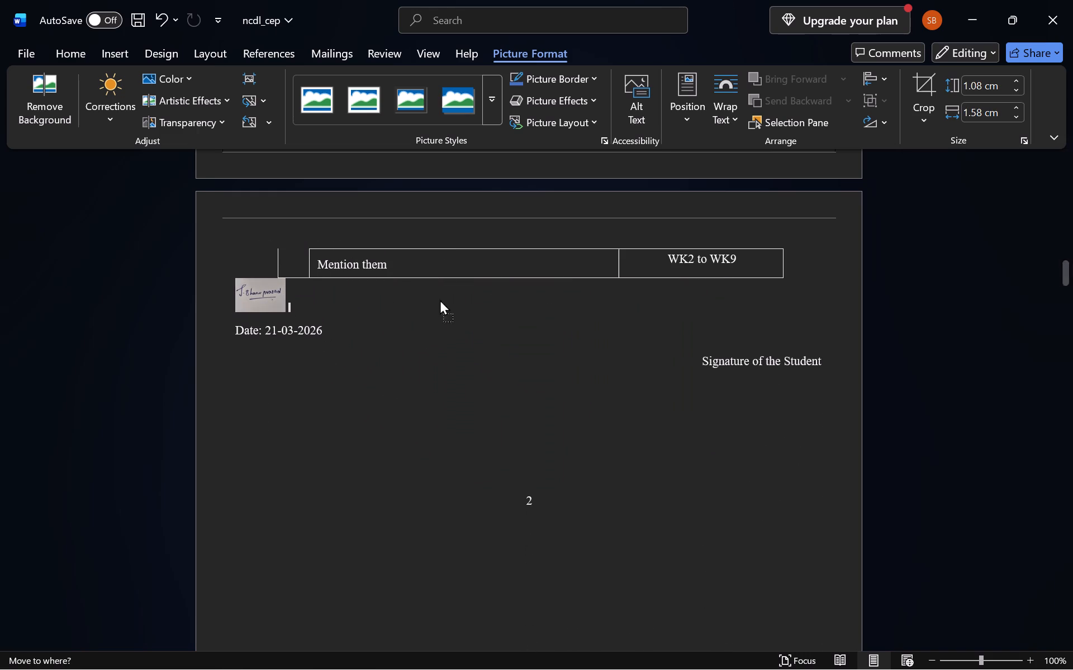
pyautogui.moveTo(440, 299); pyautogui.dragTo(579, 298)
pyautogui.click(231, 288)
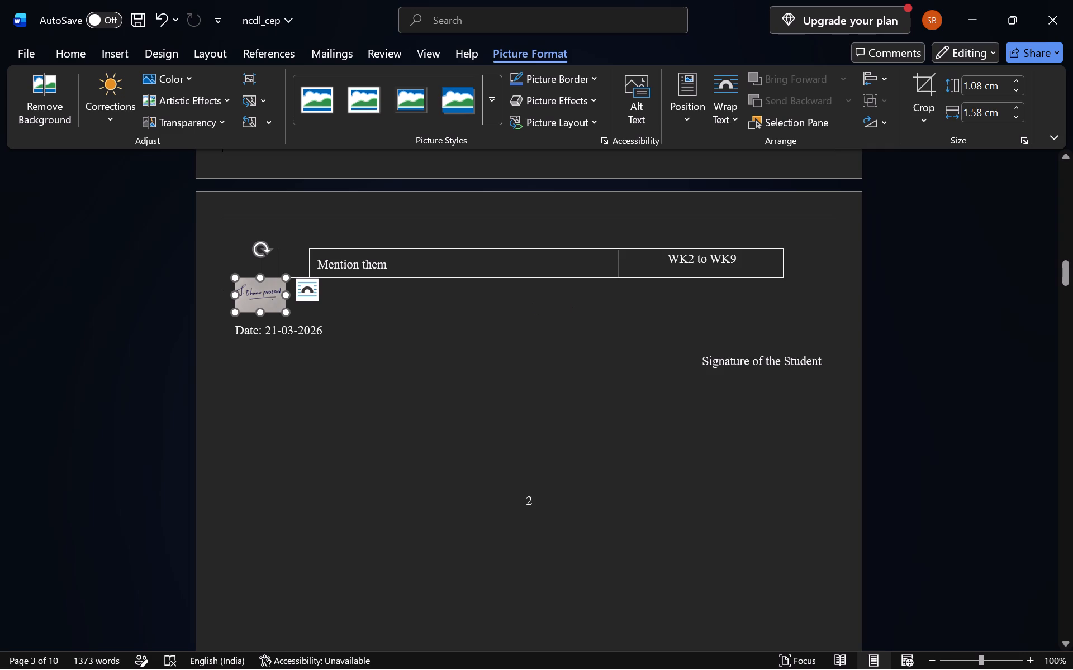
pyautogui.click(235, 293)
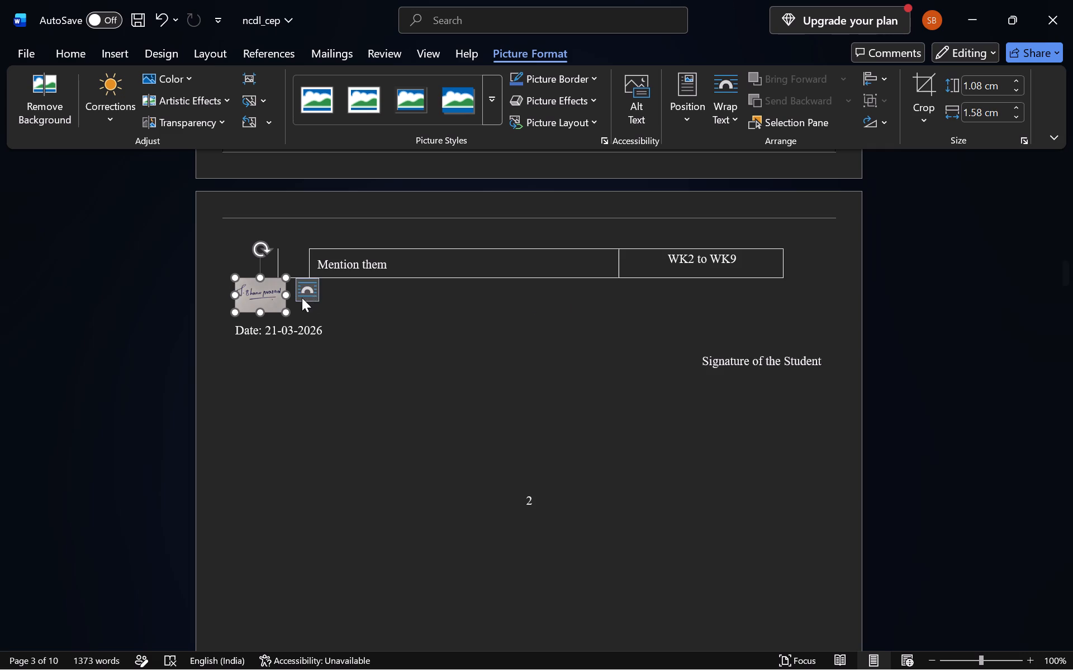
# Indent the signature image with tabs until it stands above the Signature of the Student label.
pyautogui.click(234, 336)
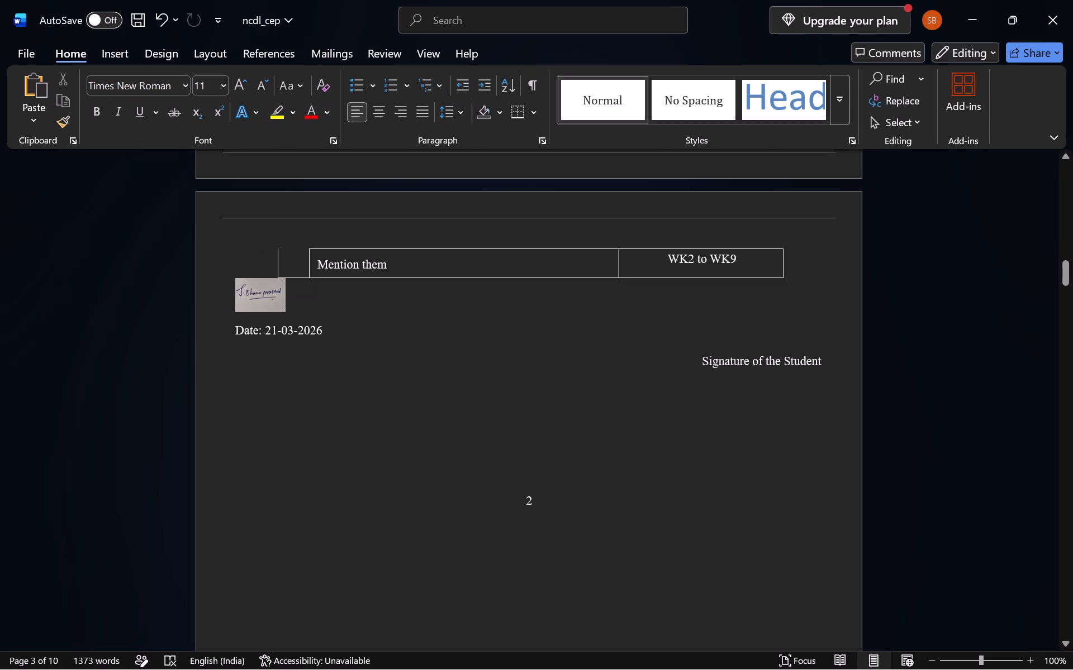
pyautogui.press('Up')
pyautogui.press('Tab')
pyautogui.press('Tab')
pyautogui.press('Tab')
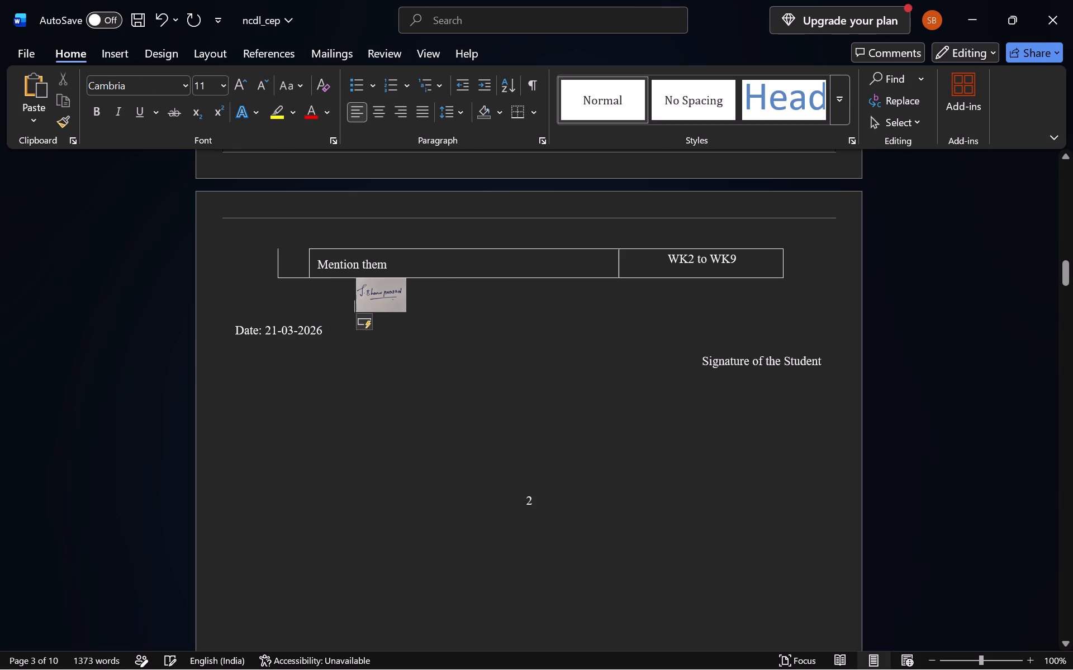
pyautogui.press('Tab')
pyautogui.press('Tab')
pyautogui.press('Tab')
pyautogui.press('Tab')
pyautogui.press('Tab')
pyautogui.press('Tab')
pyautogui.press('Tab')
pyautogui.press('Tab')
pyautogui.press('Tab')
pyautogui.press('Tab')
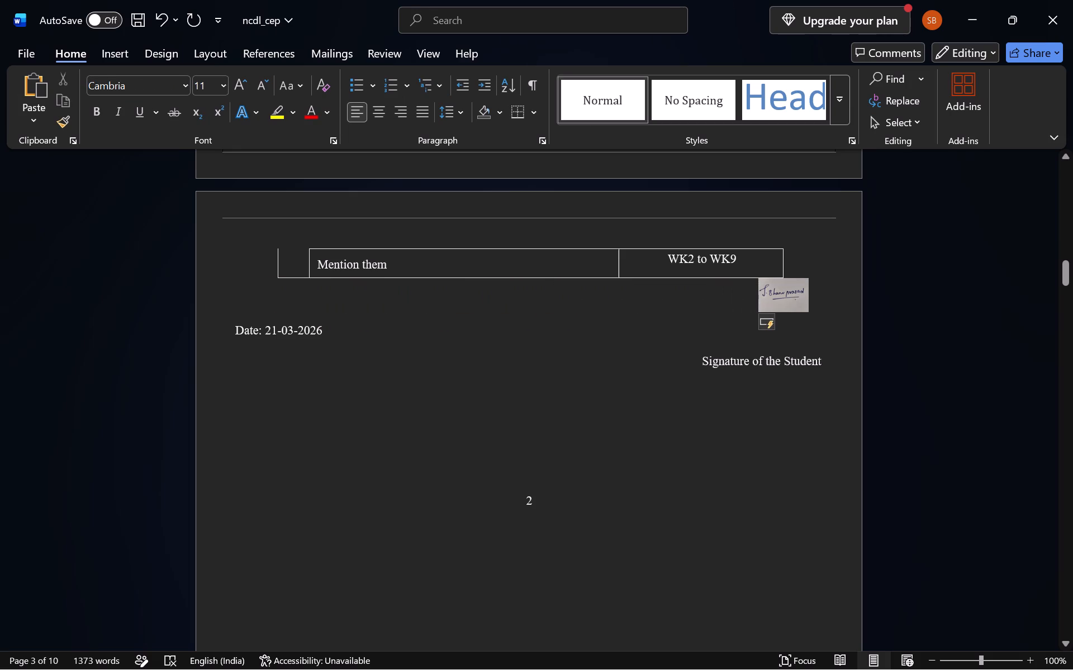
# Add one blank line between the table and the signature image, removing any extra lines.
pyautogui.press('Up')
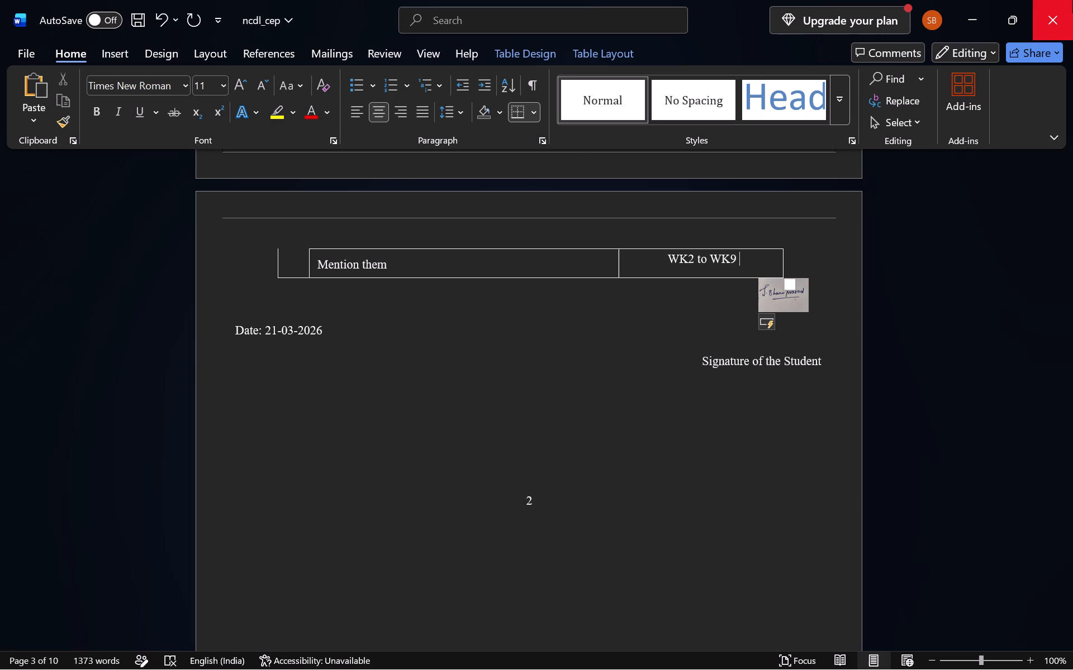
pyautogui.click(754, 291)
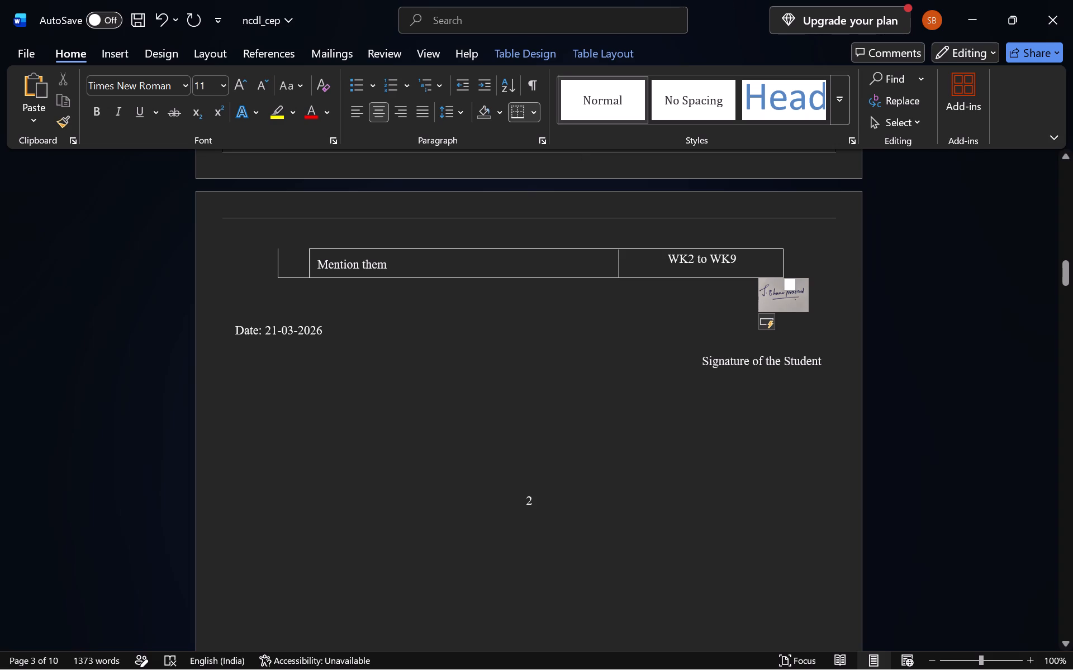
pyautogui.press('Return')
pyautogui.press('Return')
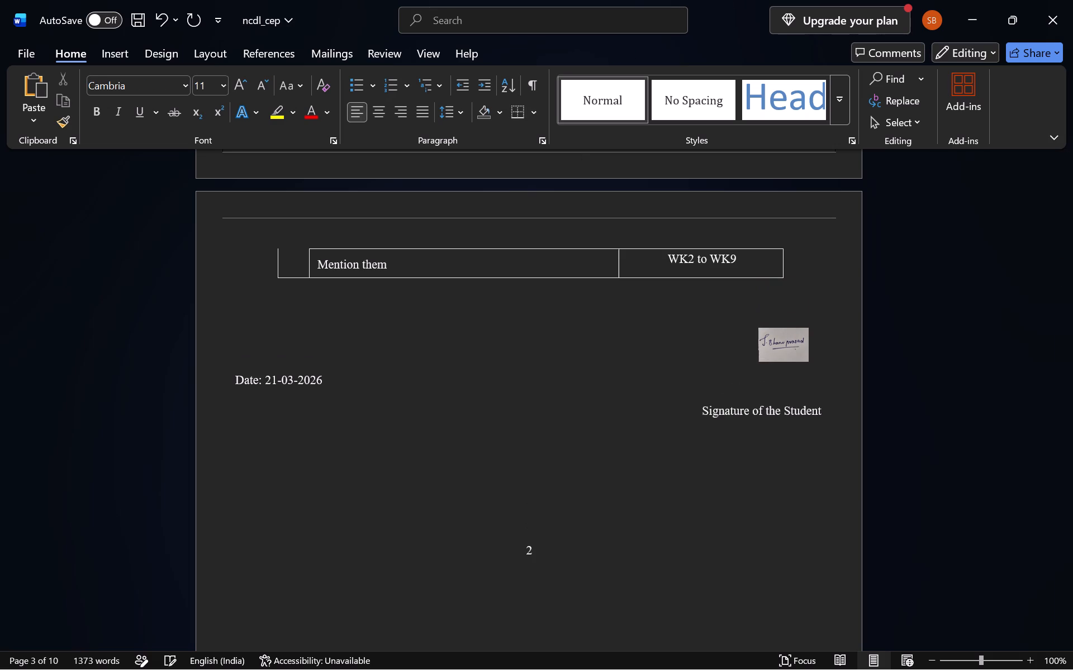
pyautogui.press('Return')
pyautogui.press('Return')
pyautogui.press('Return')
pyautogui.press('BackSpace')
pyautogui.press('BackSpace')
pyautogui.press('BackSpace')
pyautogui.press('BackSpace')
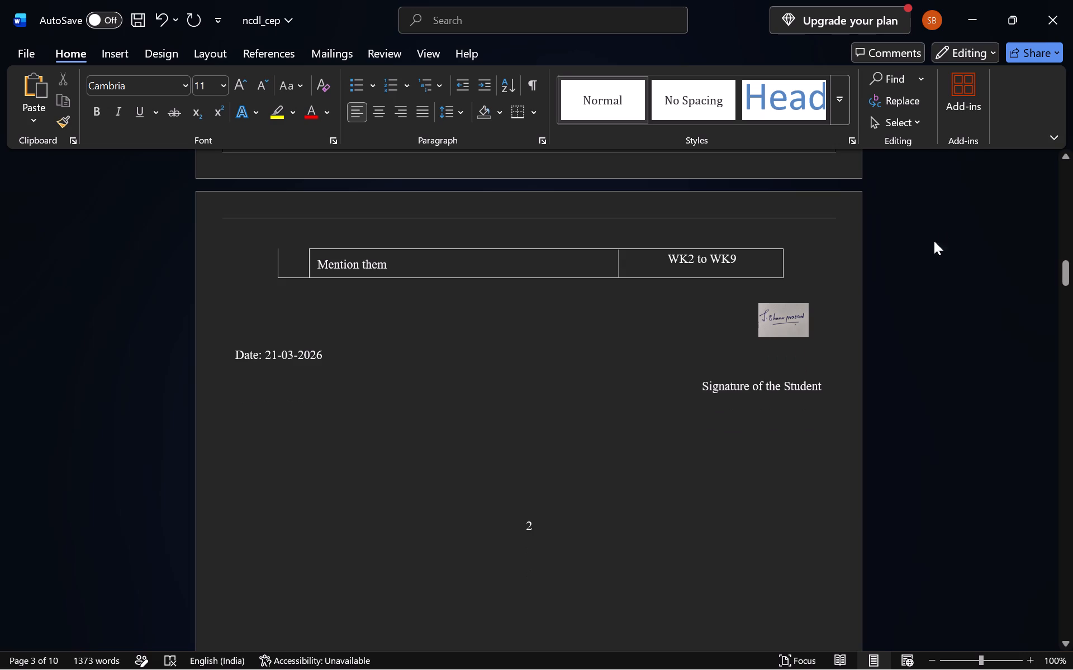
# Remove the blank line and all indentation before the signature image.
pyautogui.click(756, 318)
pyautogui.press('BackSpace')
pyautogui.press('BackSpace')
# Indent the signature image with tabs and four spaces so it sits roughly centred above Signature of the Student.
pyautogui.press('Tab')
pyautogui.press('Tab')
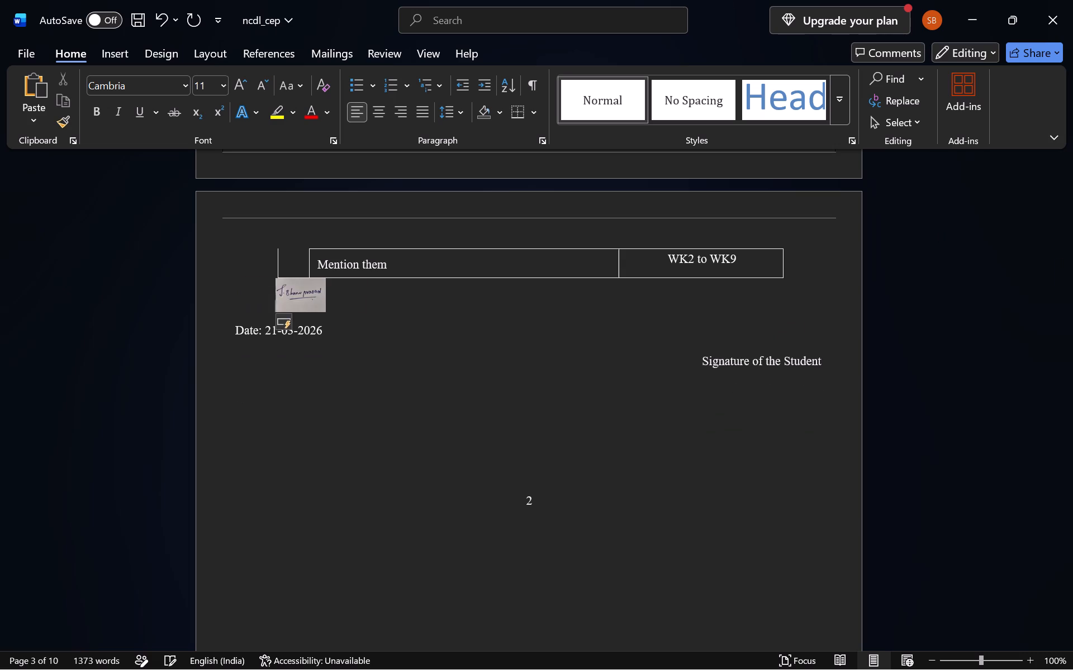
pyautogui.press('Tab')
pyautogui.press('Tab')
pyautogui.press('Tab')
pyautogui.press('Tab')
pyautogui.press('Tab')
pyautogui.press('Tab')
pyautogui.press('Tab')
pyautogui.press('Tab')
pyautogui.press('Tab')
pyautogui.press('Tab')
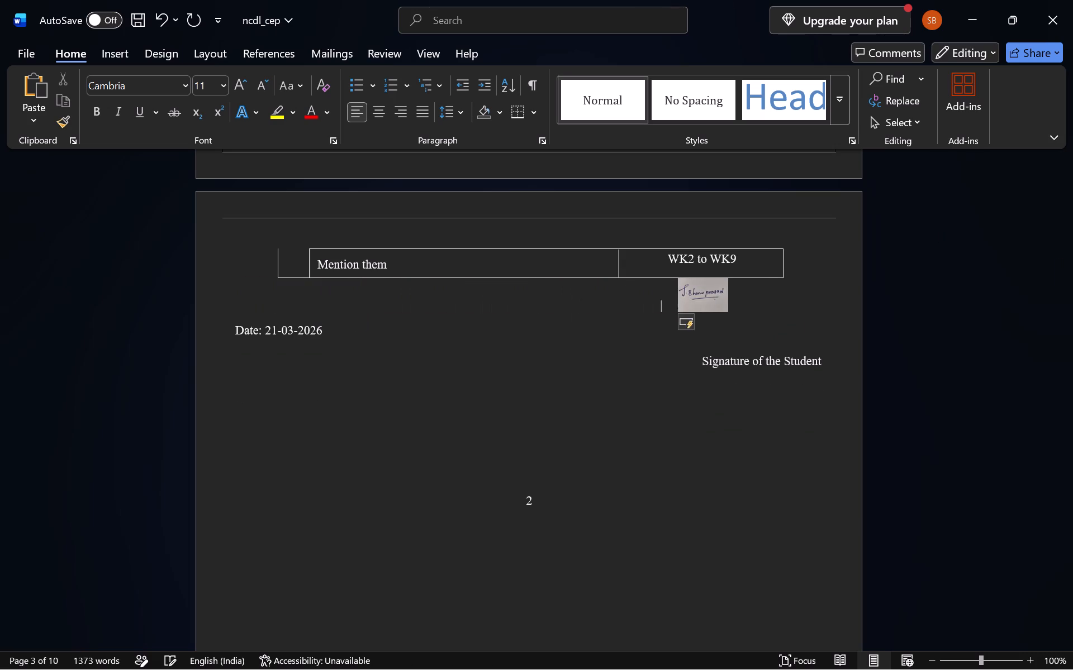
pyautogui.press('Tab')
pyautogui.press('Return')
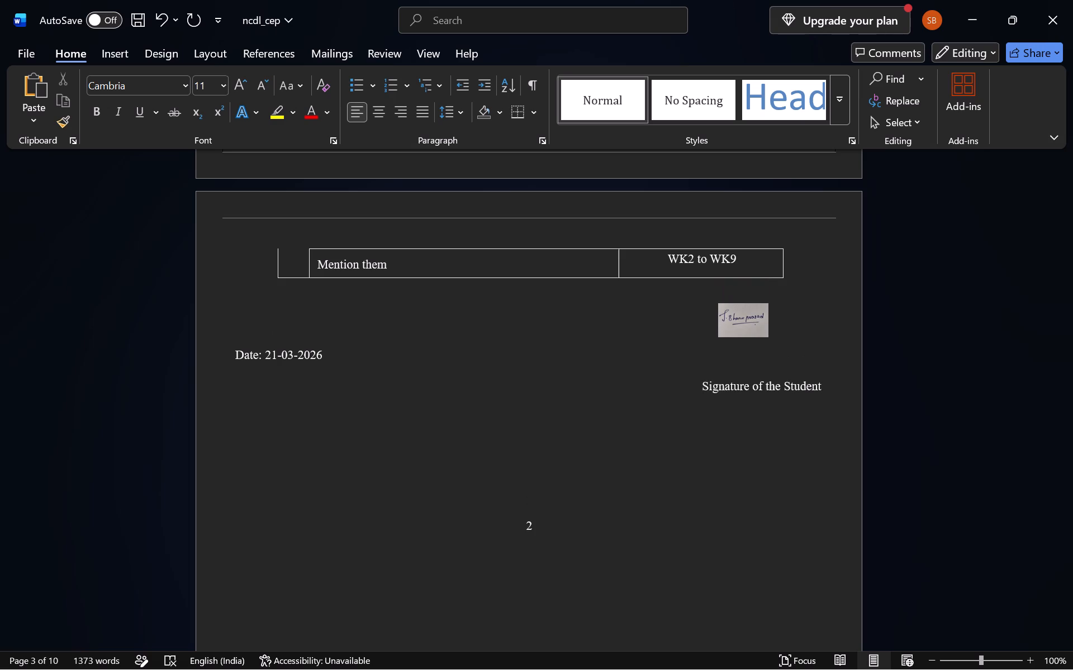
pyautogui.press('BackSpace')
pyautogui.press('Tab')
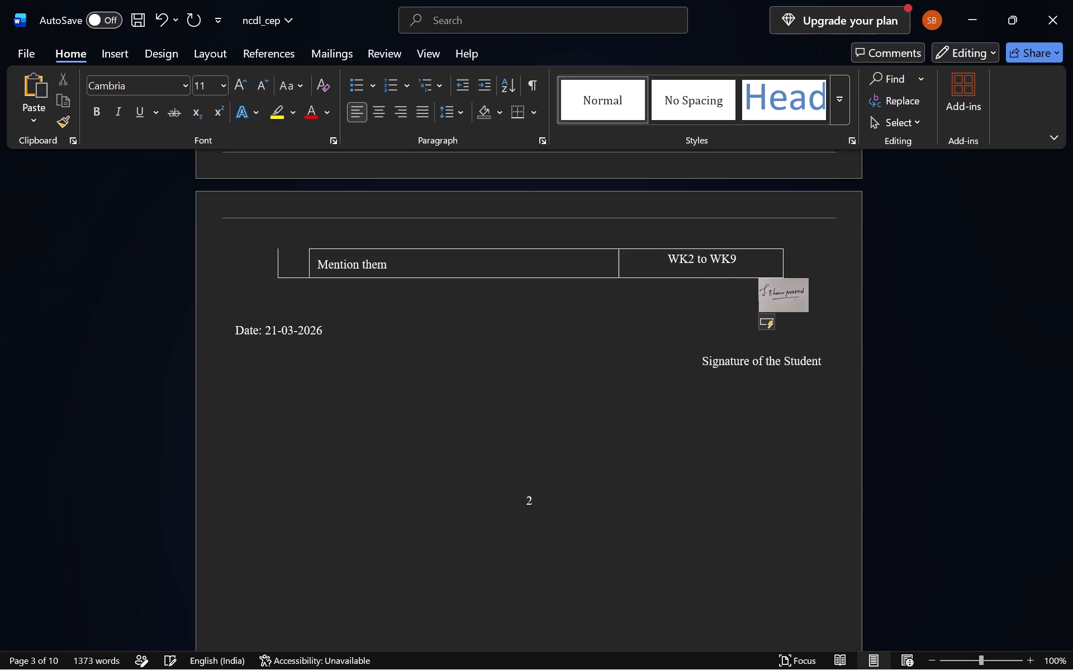
pyautogui.press('BackSpace')
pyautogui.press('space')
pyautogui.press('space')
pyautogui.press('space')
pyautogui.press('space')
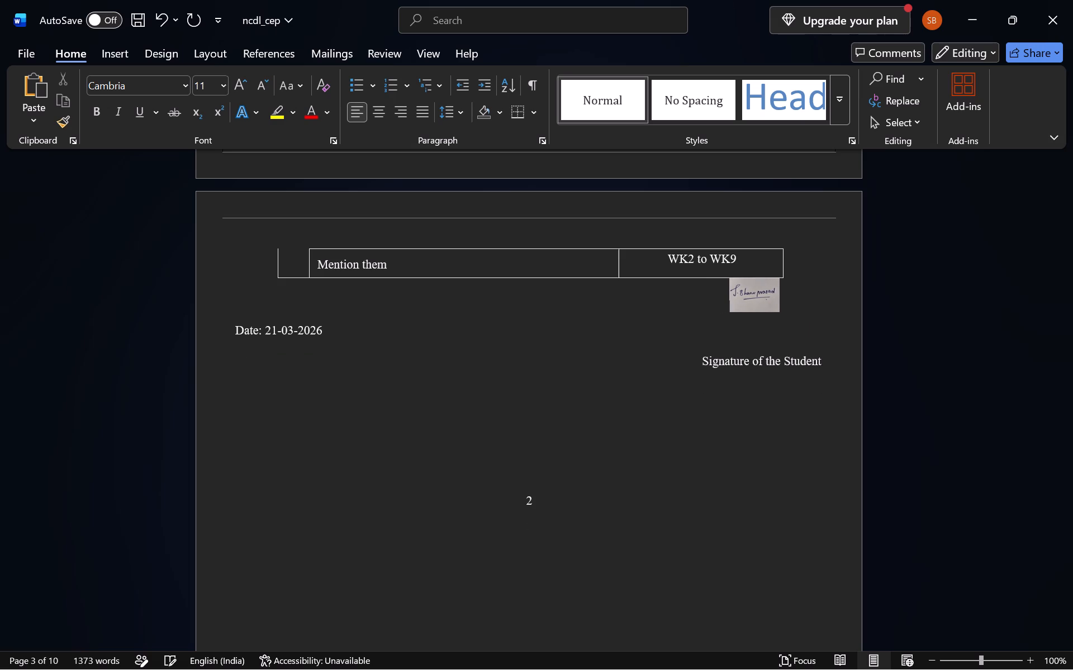
# Enlarge the signature image proportionally to about twice its size above Signature of the Student.
pyautogui.click(758, 309)
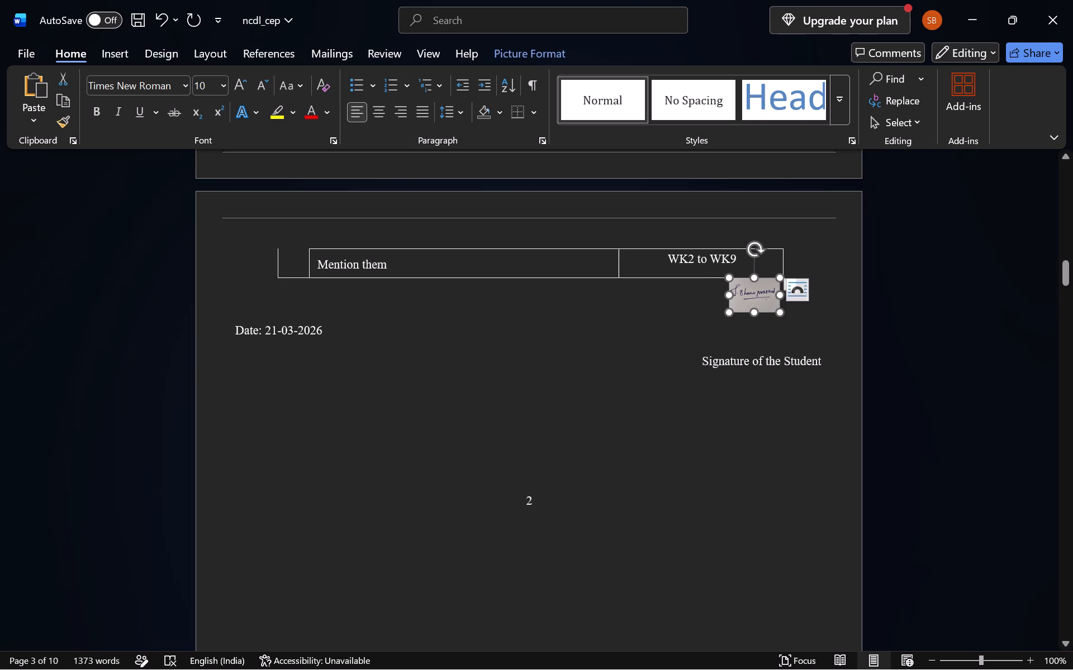
pyautogui.moveTo(779, 315); pyautogui.dragTo(797, 345)
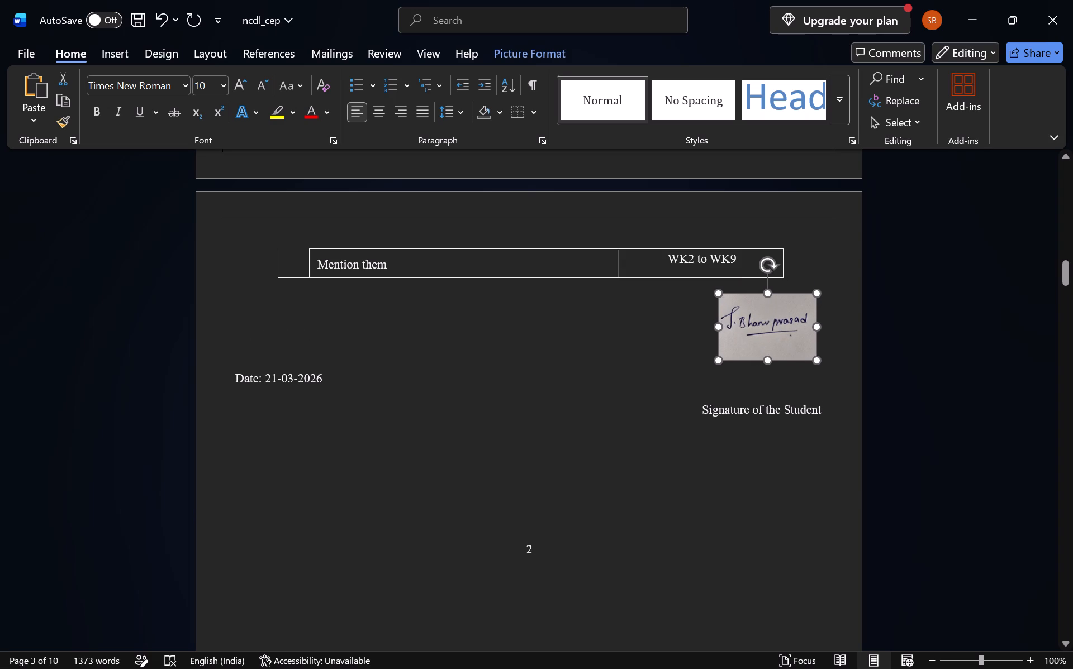
# Shrink the signature image slightly, keeping its proportions.
pyautogui.moveTo(797, 345); pyautogui.dragTo(796, 343)
# Replace the indentation before Signature of the Student with ten tabs, so it directly follows the date line.
pyautogui.click(773, 411)
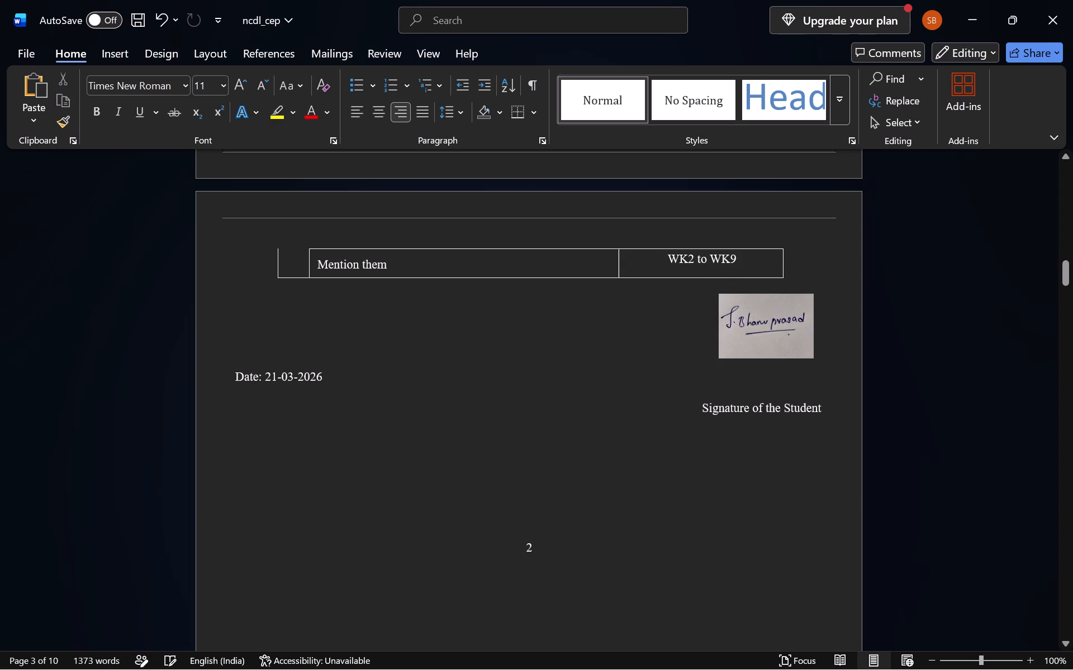
pyautogui.click(705, 408)
pyautogui.press('BackSpace')
pyautogui.press('BackSpace')
pyautogui.press('BackSpace')
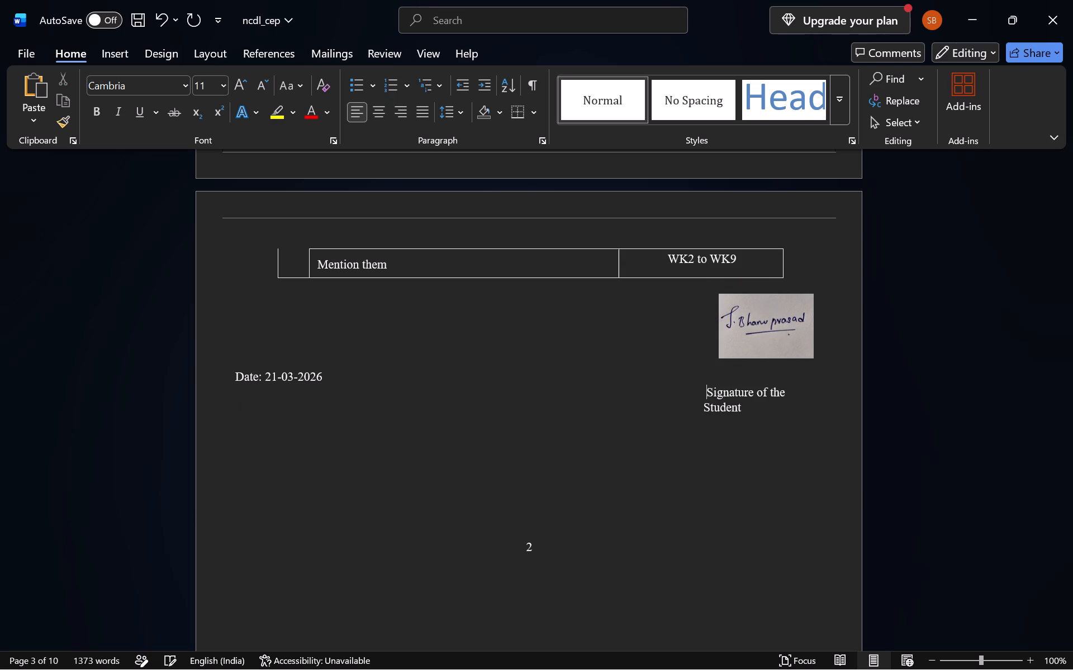
pyautogui.press('BackSpace')
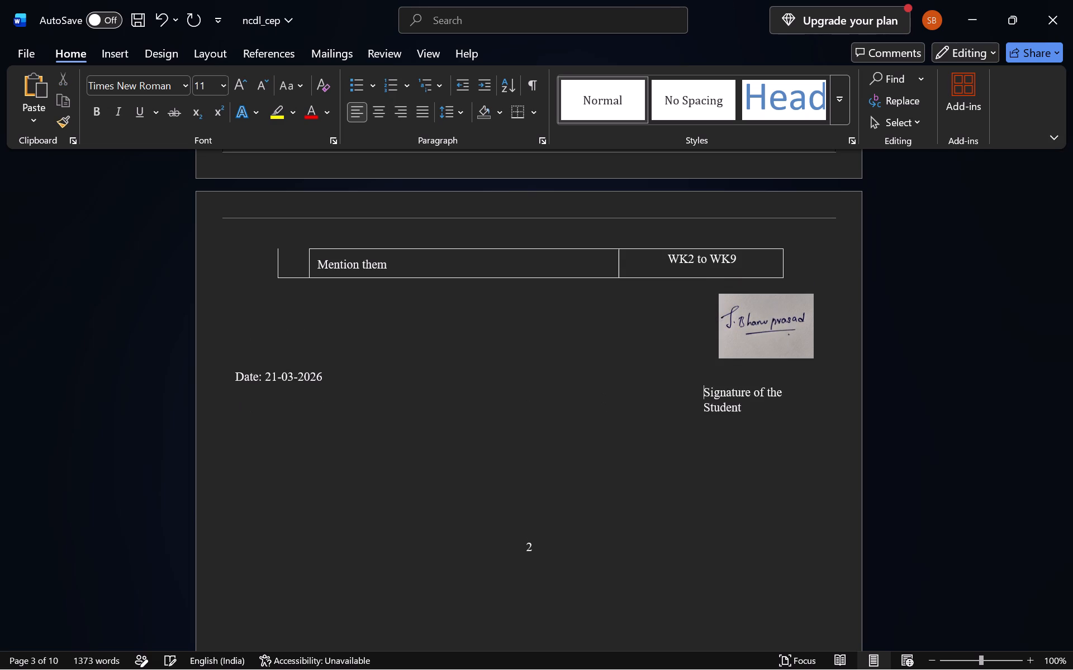
pyautogui.press('BackSpace')
pyautogui.press('BackSpace')
pyautogui.press('Tab')
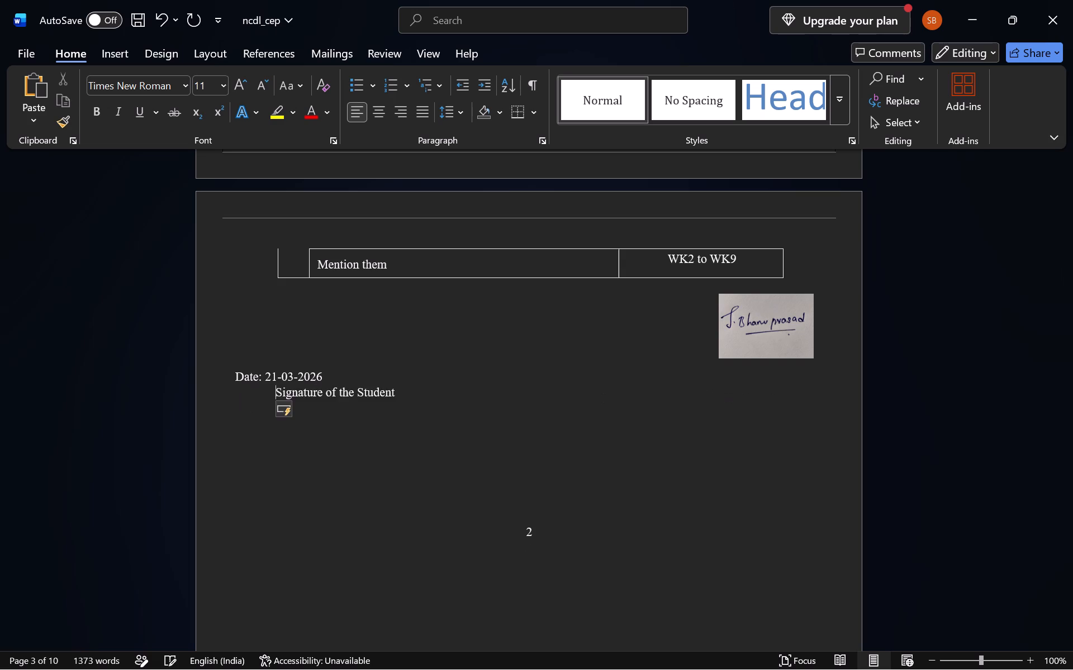
pyautogui.press('Tab')
pyautogui.press('Tab')
pyautogui.press('Tab')
pyautogui.press('Tab')
pyautogui.press('Tab')
pyautogui.press('Tab')
pyautogui.press('Tab')
pyautogui.press('Tab')
pyautogui.press('Tab')
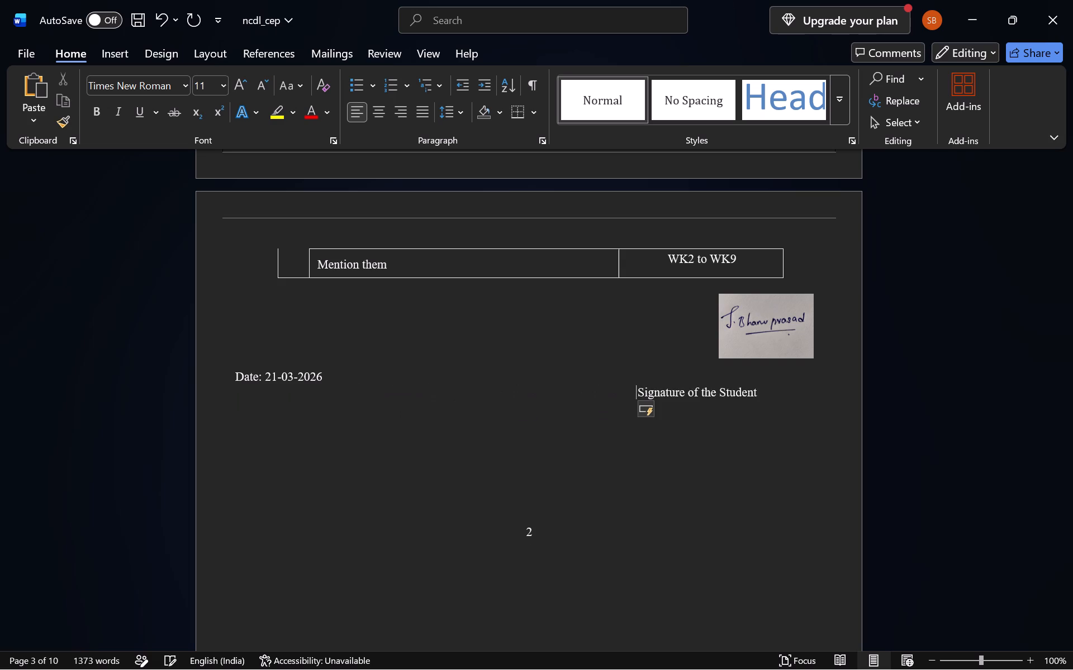
pyautogui.press('Tab')
pyautogui.press('Tab')
pyautogui.press('BackSpace')
pyautogui.press('BackSpace')
# Remove the existing blank line above the signature image and insert two blank lines below the table instead.
pyautogui.click(754, 310)
pyautogui.click(755, 319)
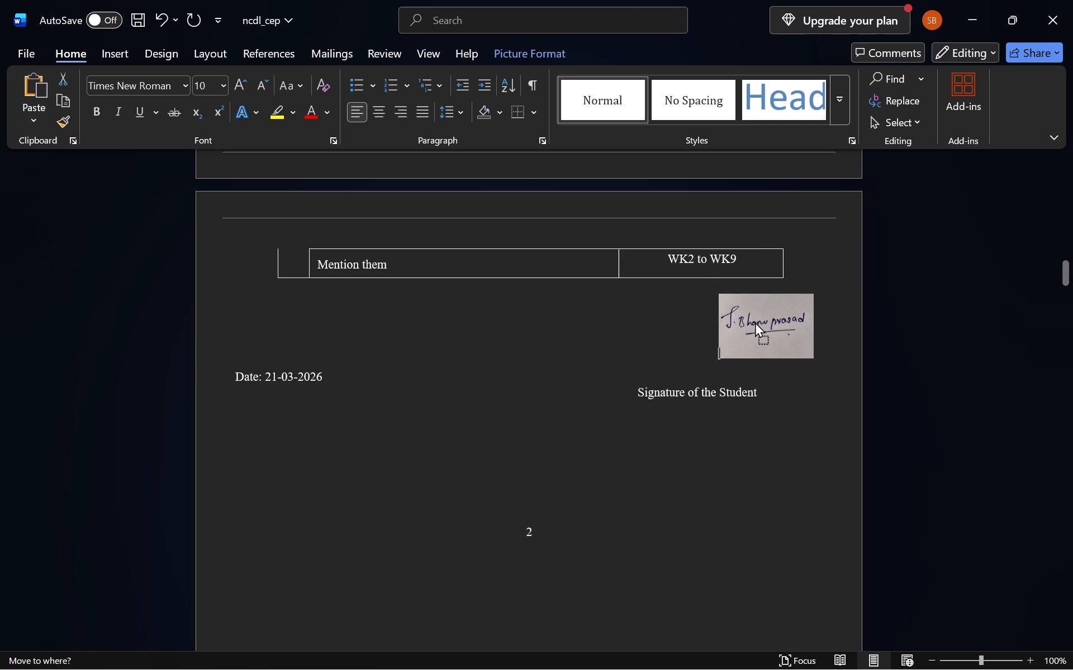
pyautogui.click(716, 346)
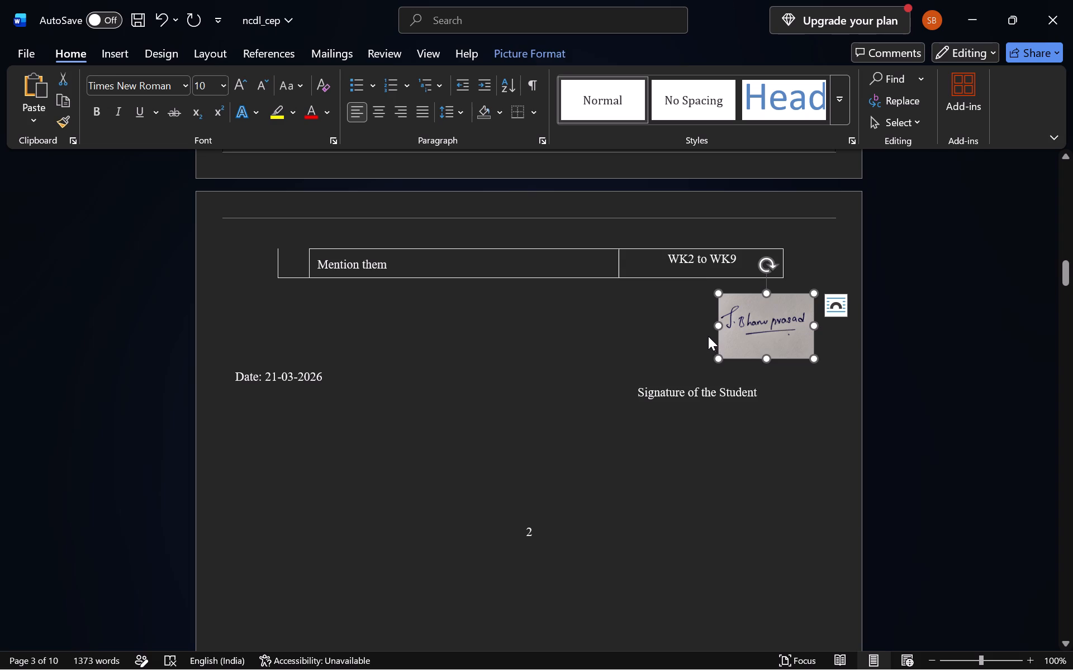
pyautogui.click(708, 336)
pyautogui.click(710, 329)
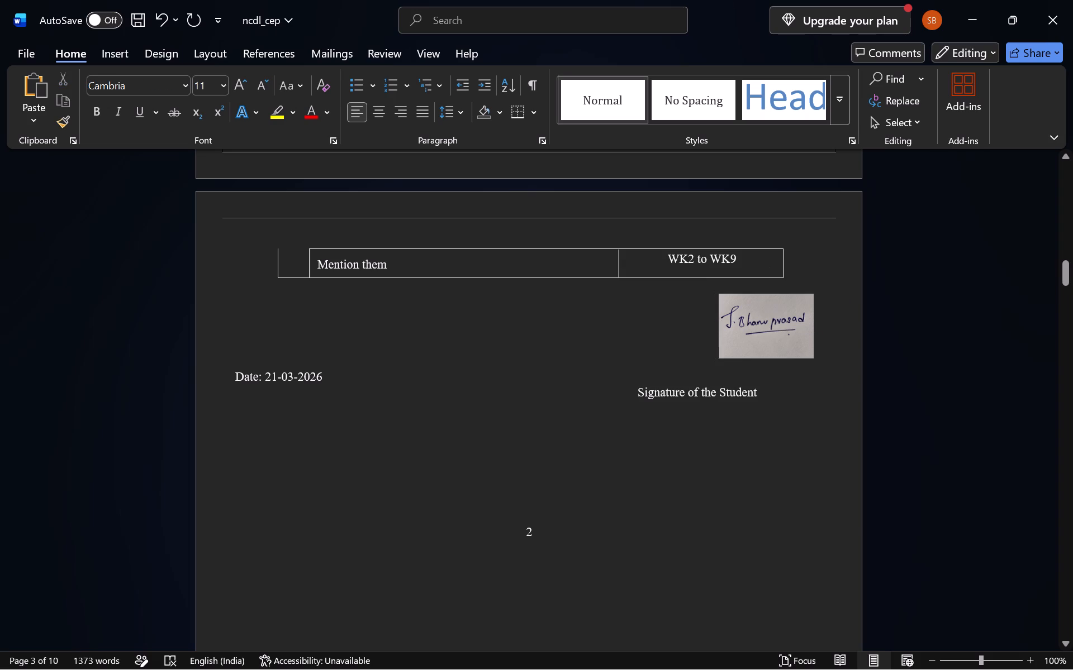
pyautogui.press('BackSpace')
pyautogui.press('BackSpace')
pyautogui.press('BackSpace')
pyautogui.press('BackSpace')
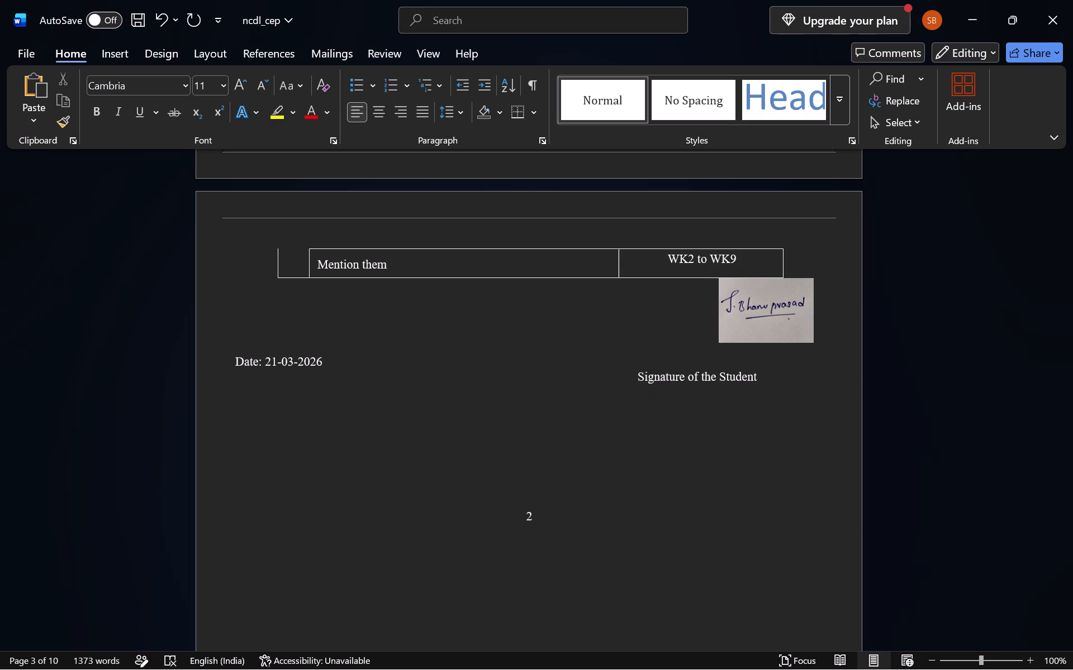
pyautogui.press('Return')
pyautogui.press('Return')
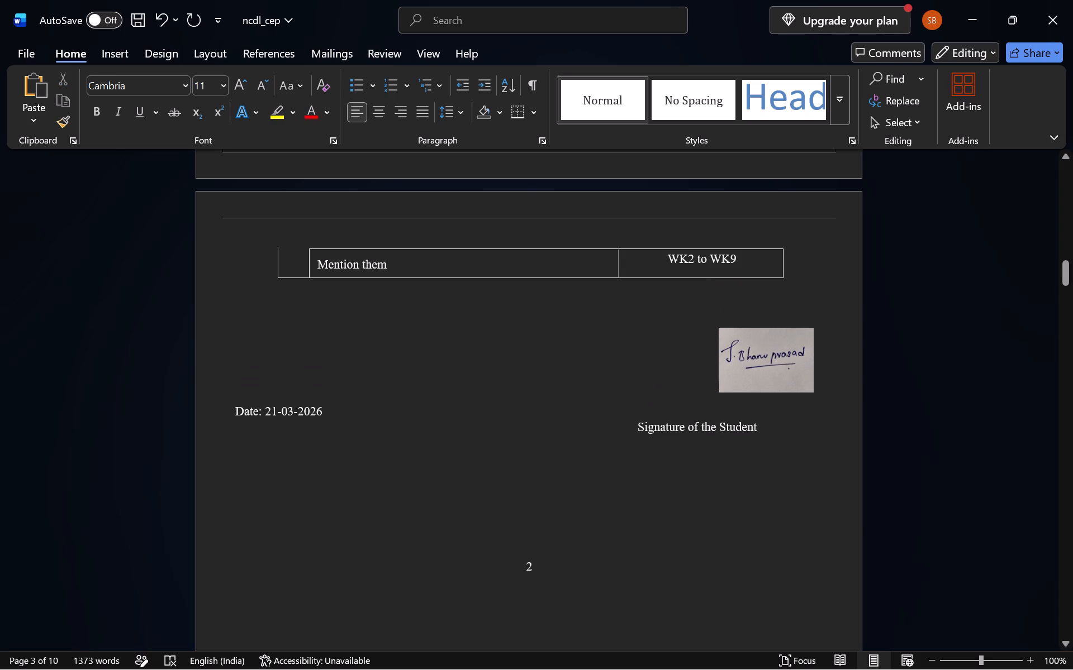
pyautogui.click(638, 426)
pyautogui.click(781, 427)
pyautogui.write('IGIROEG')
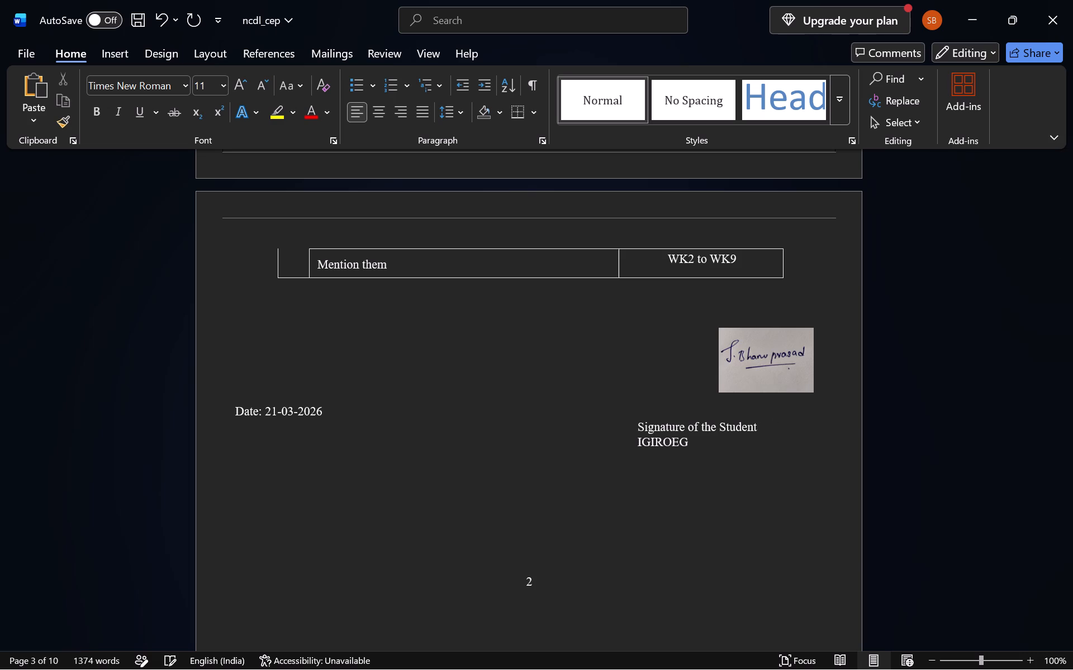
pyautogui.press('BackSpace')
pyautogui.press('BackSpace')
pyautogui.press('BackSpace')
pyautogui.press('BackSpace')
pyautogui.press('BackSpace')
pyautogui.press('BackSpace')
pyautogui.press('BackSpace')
# Add eleven spaces before Signature of the Student so it sits closer to centred under the signature image.
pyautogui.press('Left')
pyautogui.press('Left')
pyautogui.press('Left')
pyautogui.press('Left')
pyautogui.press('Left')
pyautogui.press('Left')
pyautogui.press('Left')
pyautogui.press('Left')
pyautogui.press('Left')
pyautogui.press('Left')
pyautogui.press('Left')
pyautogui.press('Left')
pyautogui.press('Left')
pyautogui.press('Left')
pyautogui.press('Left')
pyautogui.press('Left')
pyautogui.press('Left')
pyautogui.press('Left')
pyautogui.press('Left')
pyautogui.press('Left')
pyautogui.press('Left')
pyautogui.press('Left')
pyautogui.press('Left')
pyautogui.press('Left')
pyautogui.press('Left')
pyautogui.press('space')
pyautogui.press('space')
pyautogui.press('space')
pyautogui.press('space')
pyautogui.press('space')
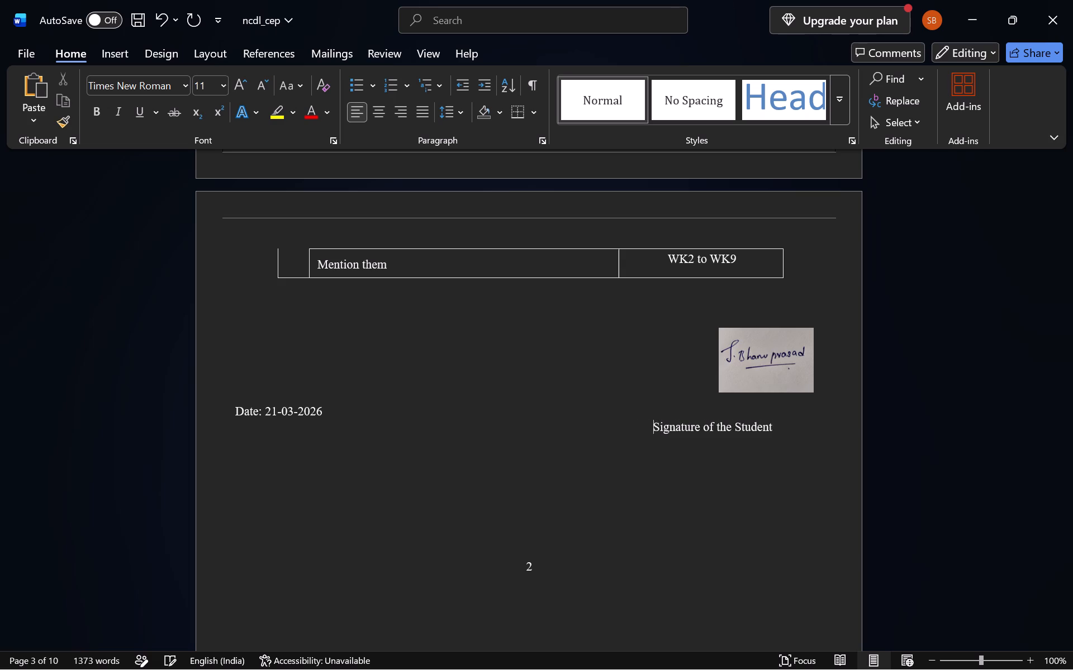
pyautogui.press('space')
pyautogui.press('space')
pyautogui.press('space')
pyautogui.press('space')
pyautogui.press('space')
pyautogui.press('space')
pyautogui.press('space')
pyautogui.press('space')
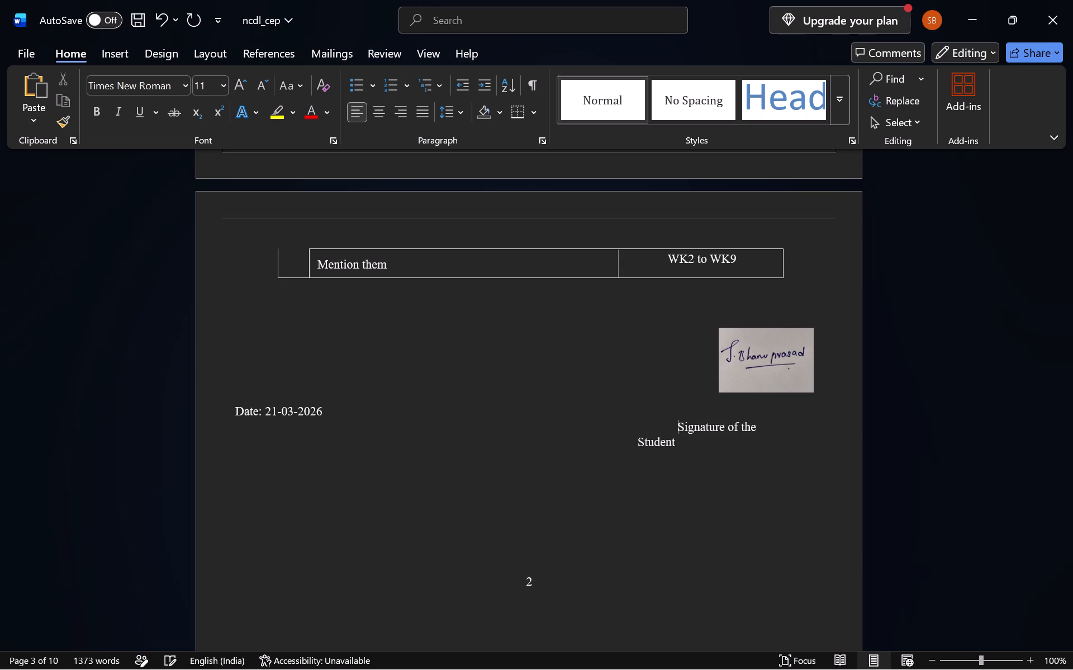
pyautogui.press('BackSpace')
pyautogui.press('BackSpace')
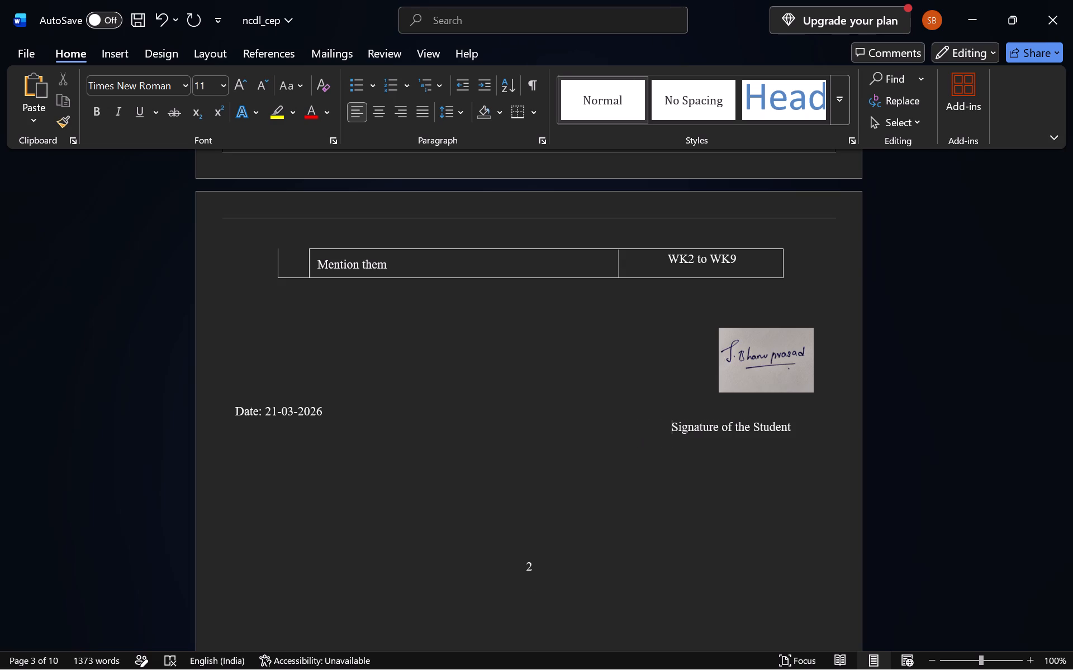
# Review the last rows of the self-assessment table and the date and signature block for layout.
pyautogui.scroll(1, 728, 323)
pyautogui.scroll(3, 705, 275)
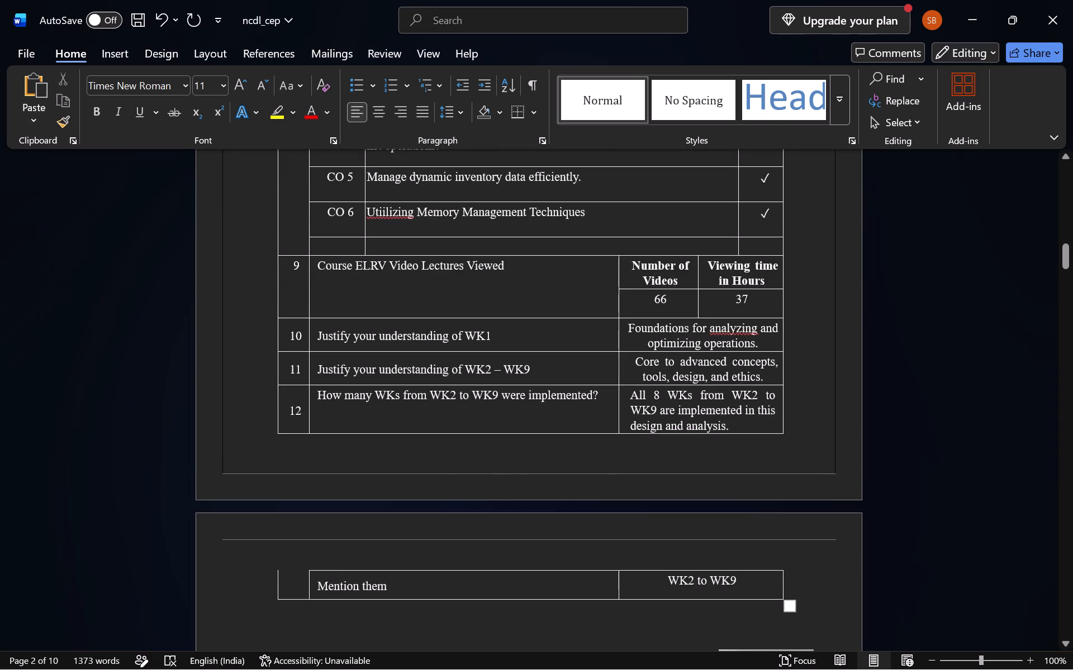
pyautogui.hotkey('alt', 'Tab')
pyautogui.hotkey('alt', 'Tab')
pyautogui.scroll(-14, 577, 412)
pyautogui.scroll(2, 577, 403)
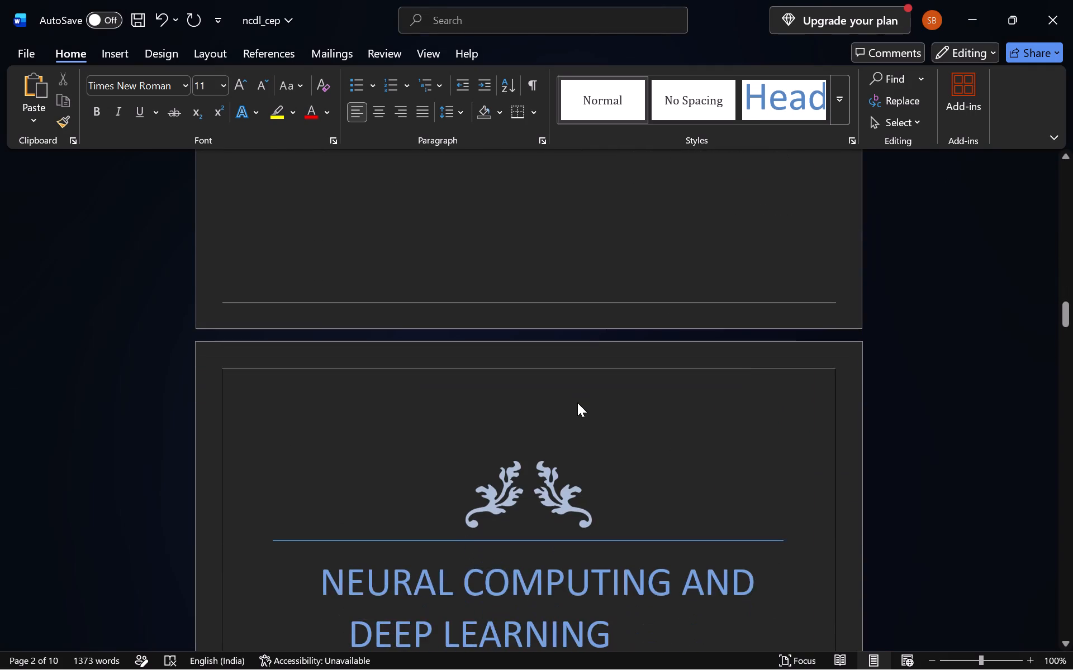
pyautogui.scroll(9, 577, 403)
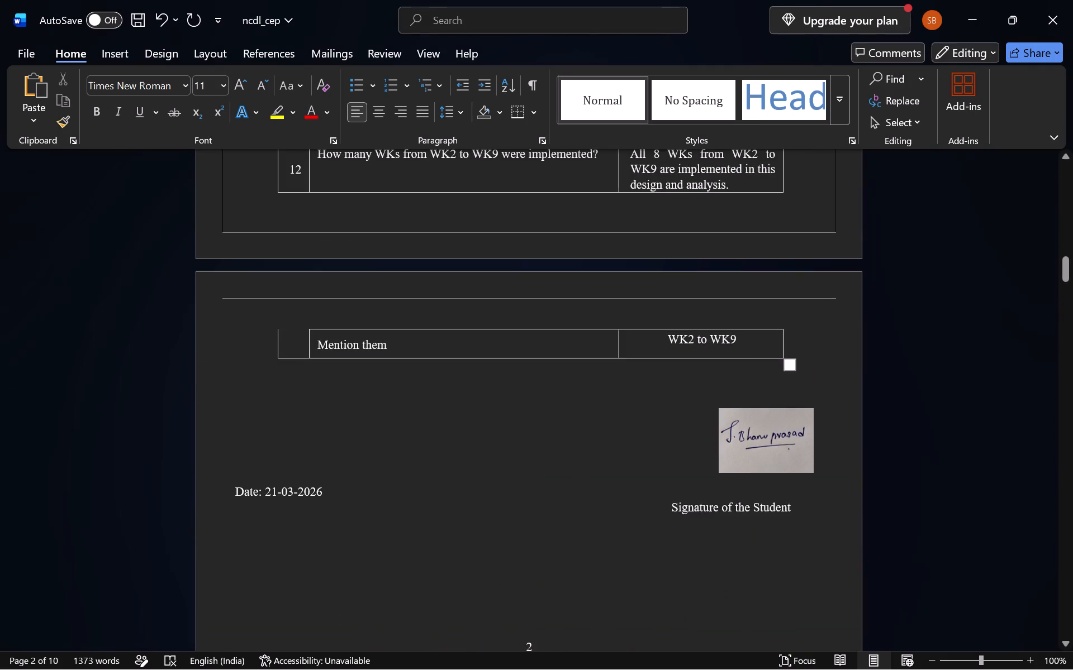
pyautogui.hotkey('alt', 'Tab')
pyautogui.hotkey('alt', 'Tab')
# Close the ncdl_cep document and return to the college portal in the browser.
pyautogui.click(1072, 0)
pyautogui.click(592, 459)
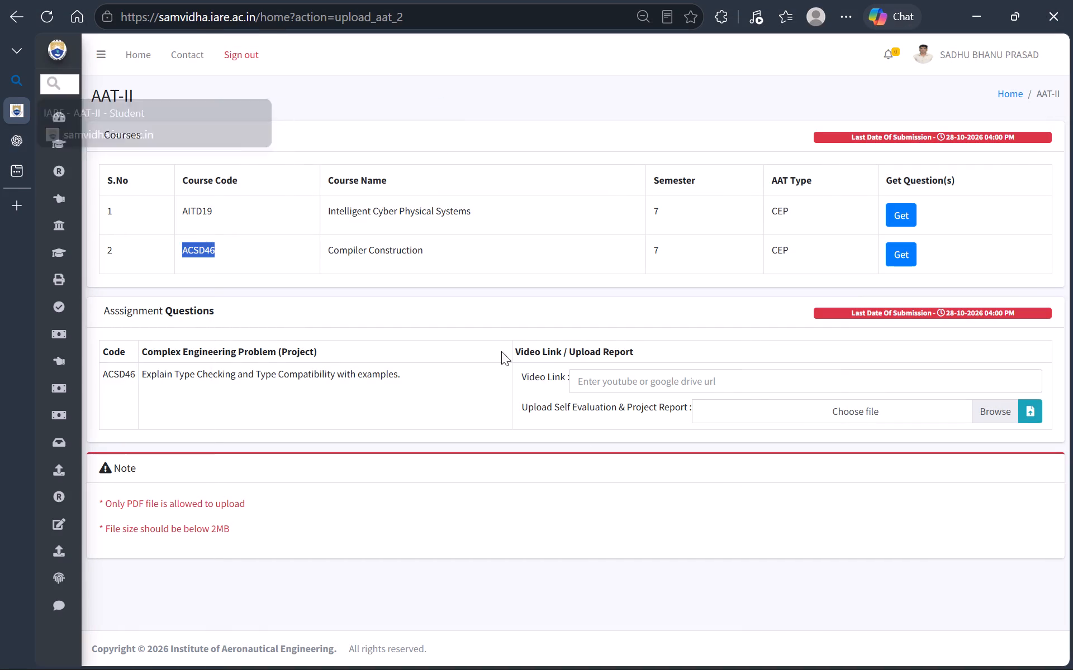
# Open the AAT (Concept Video) uploads page and view the Drive folder submitted for Cluster Computing, reopening it once.
pyautogui.click(66, 557)
pyautogui.scroll(-3, 130, 576)
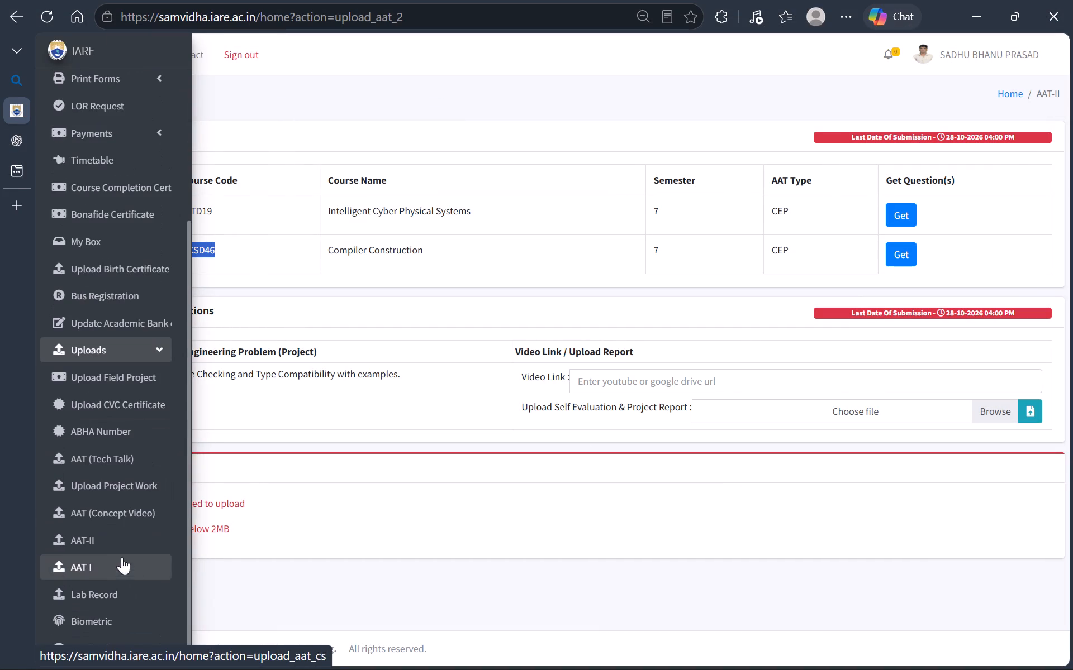
pyautogui.click(112, 504)
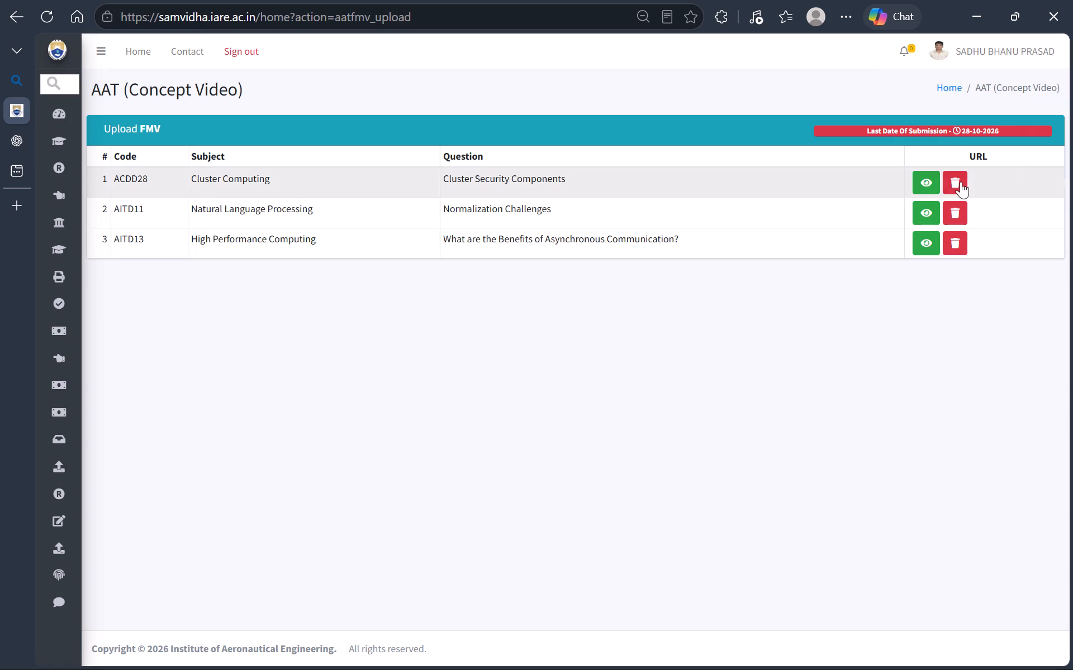
pyautogui.click(929, 192)
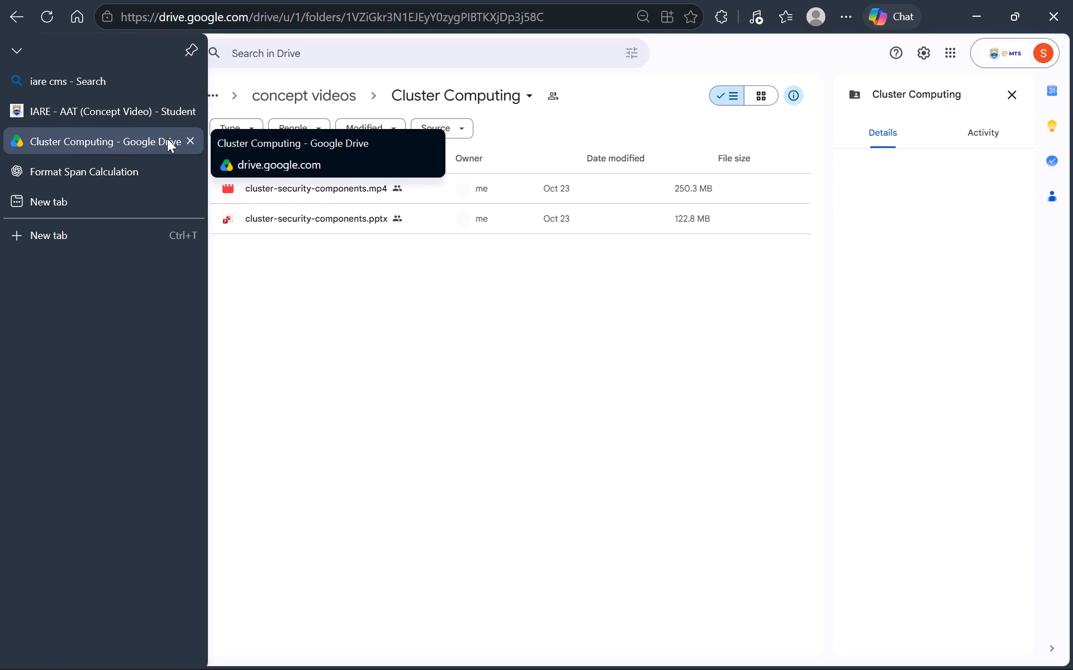
pyautogui.click(193, 138)
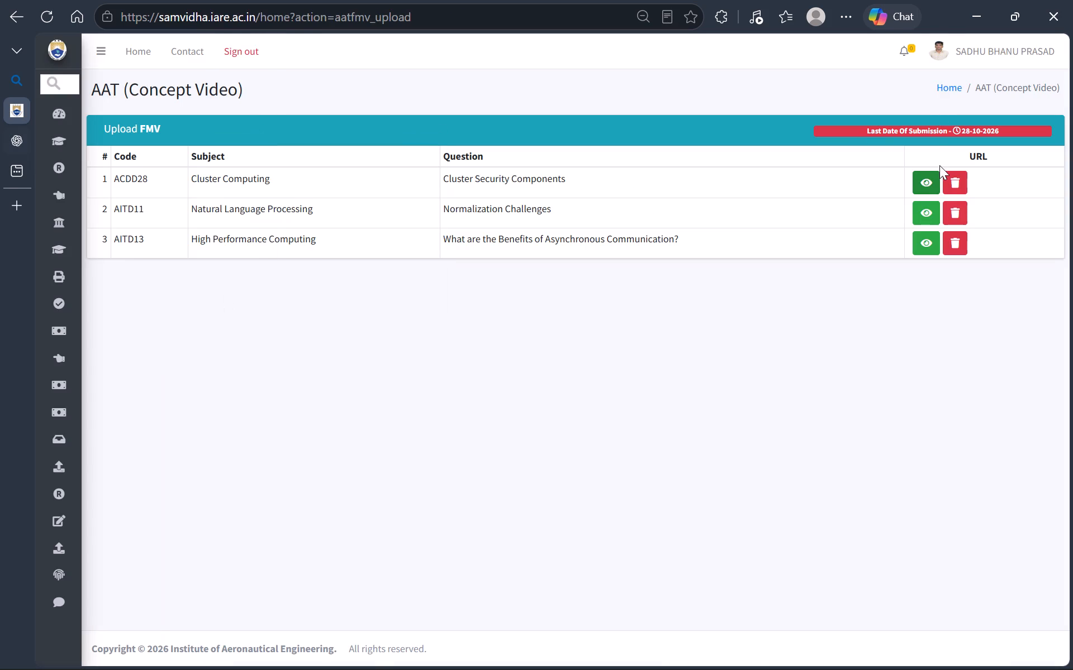
pyautogui.click(929, 174)
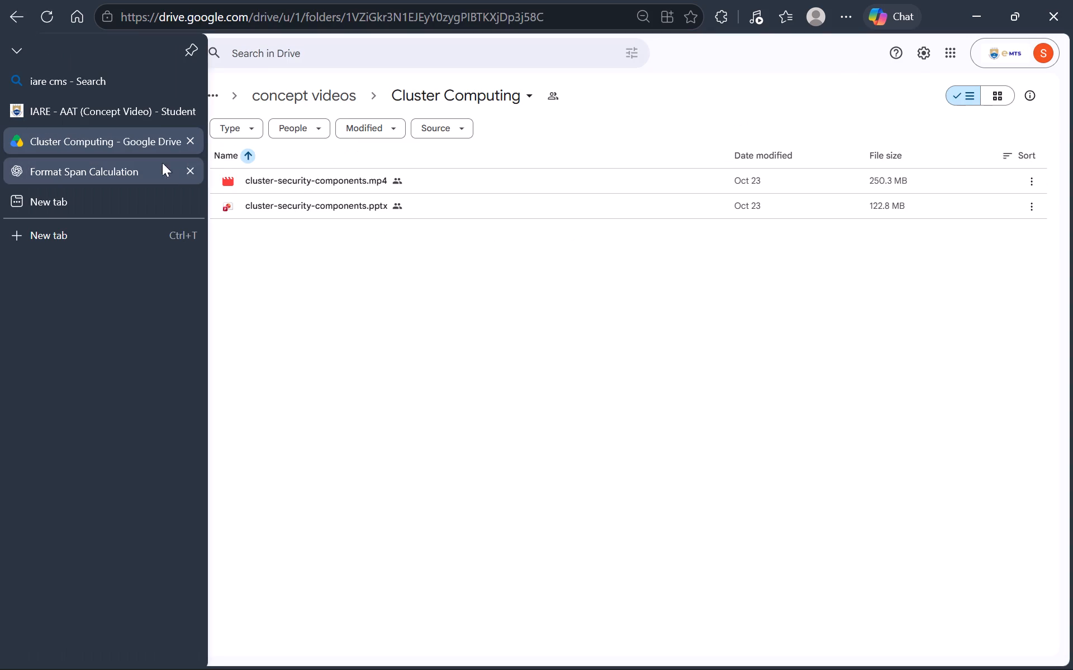
# Close the Cluster Computing Drive folder, the college portal and the other open browser tabs.
pyautogui.tripleClick(193, 140)
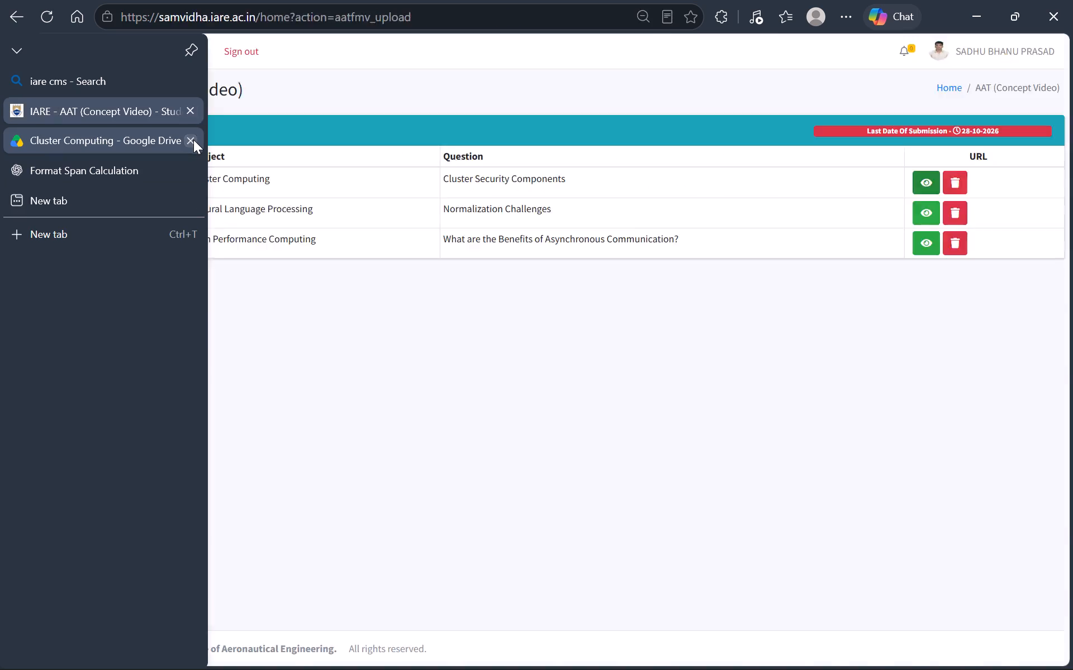
pyautogui.doubleClick(193, 139)
pyautogui.click(189, 119)
pyautogui.tripleClick(189, 114)
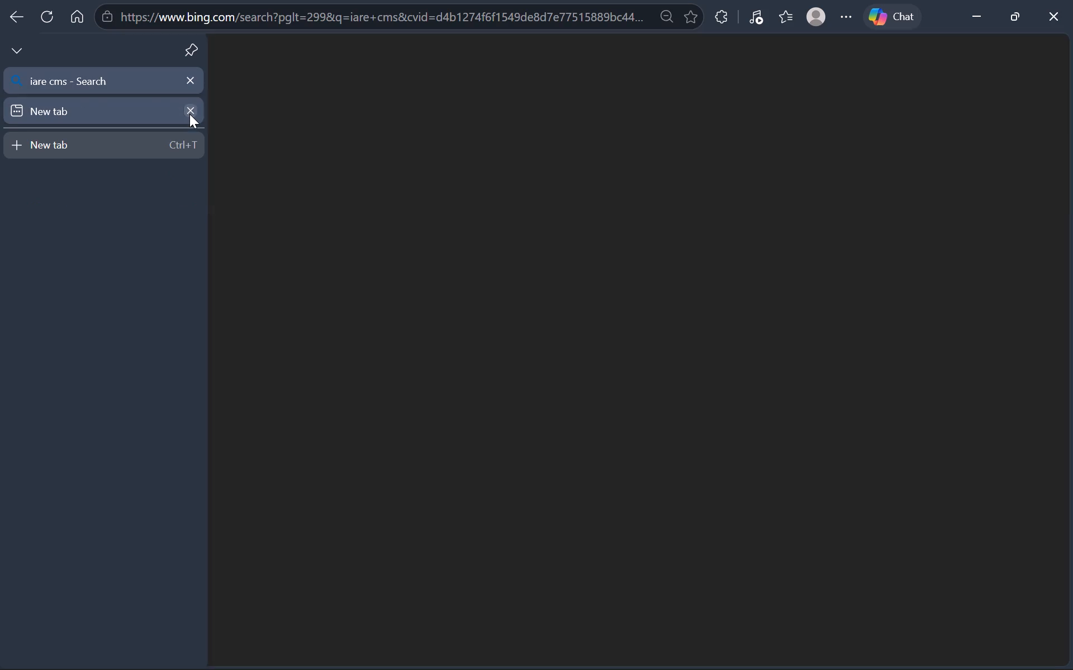